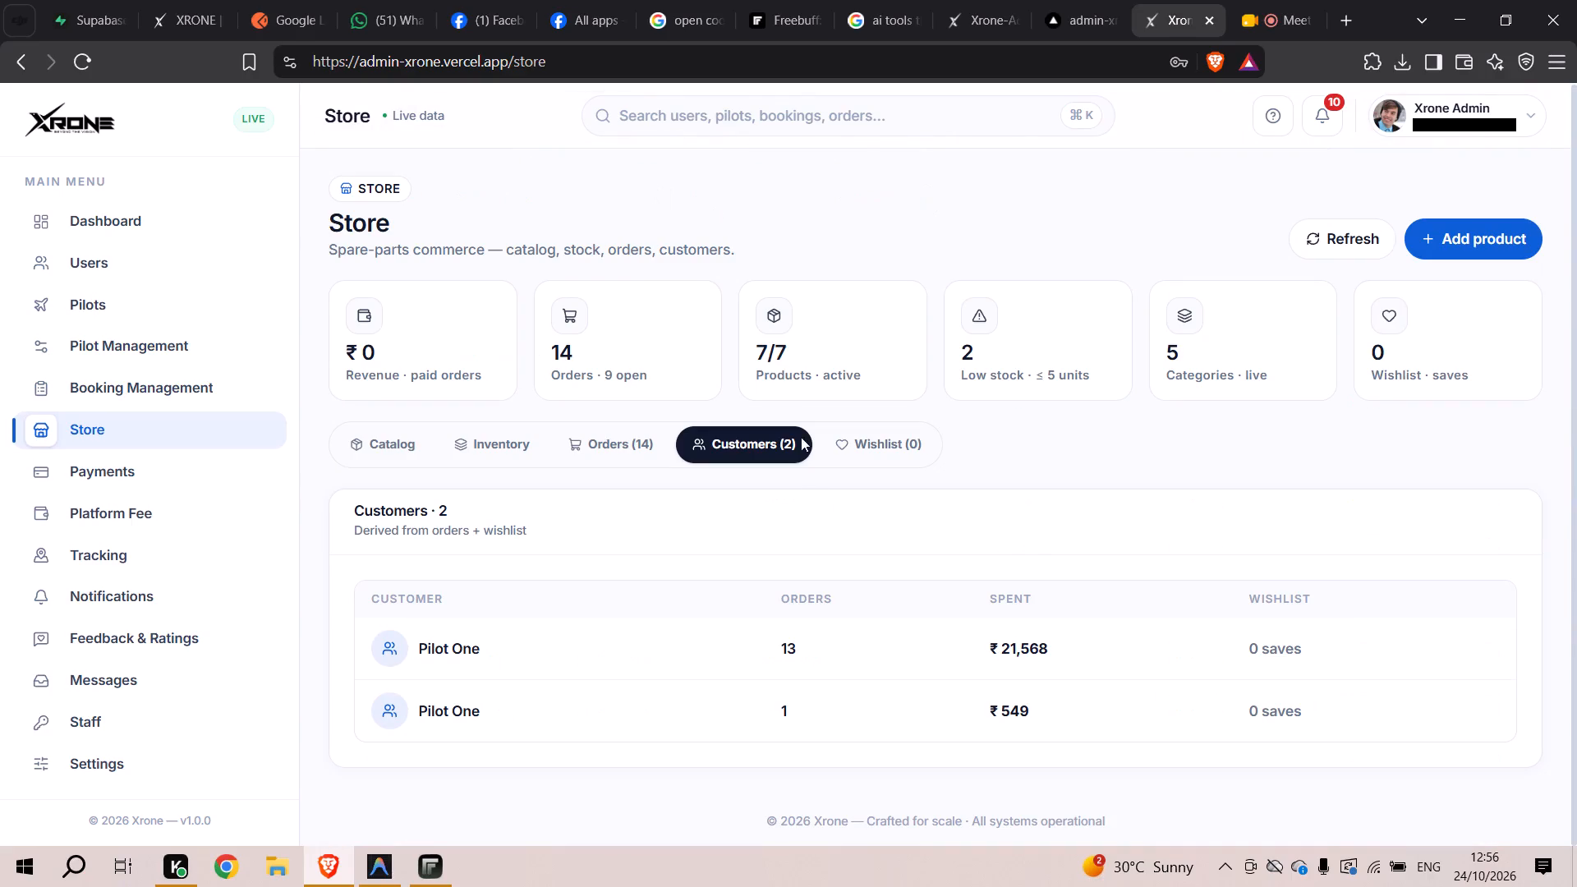
pyautogui.click(853, 450)
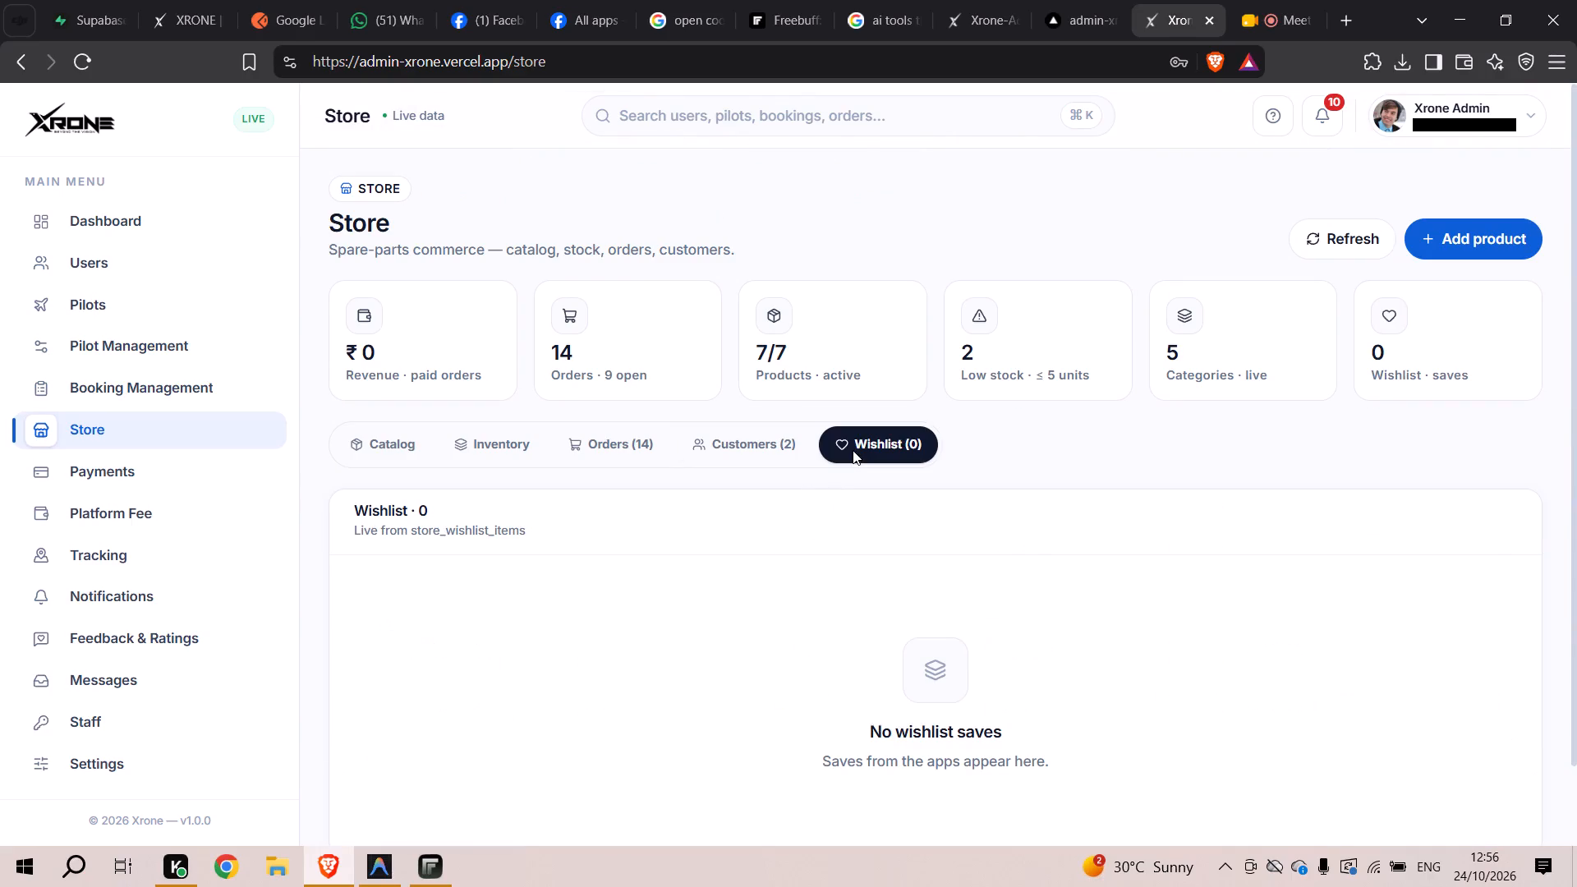
pyautogui.click(747, 450)
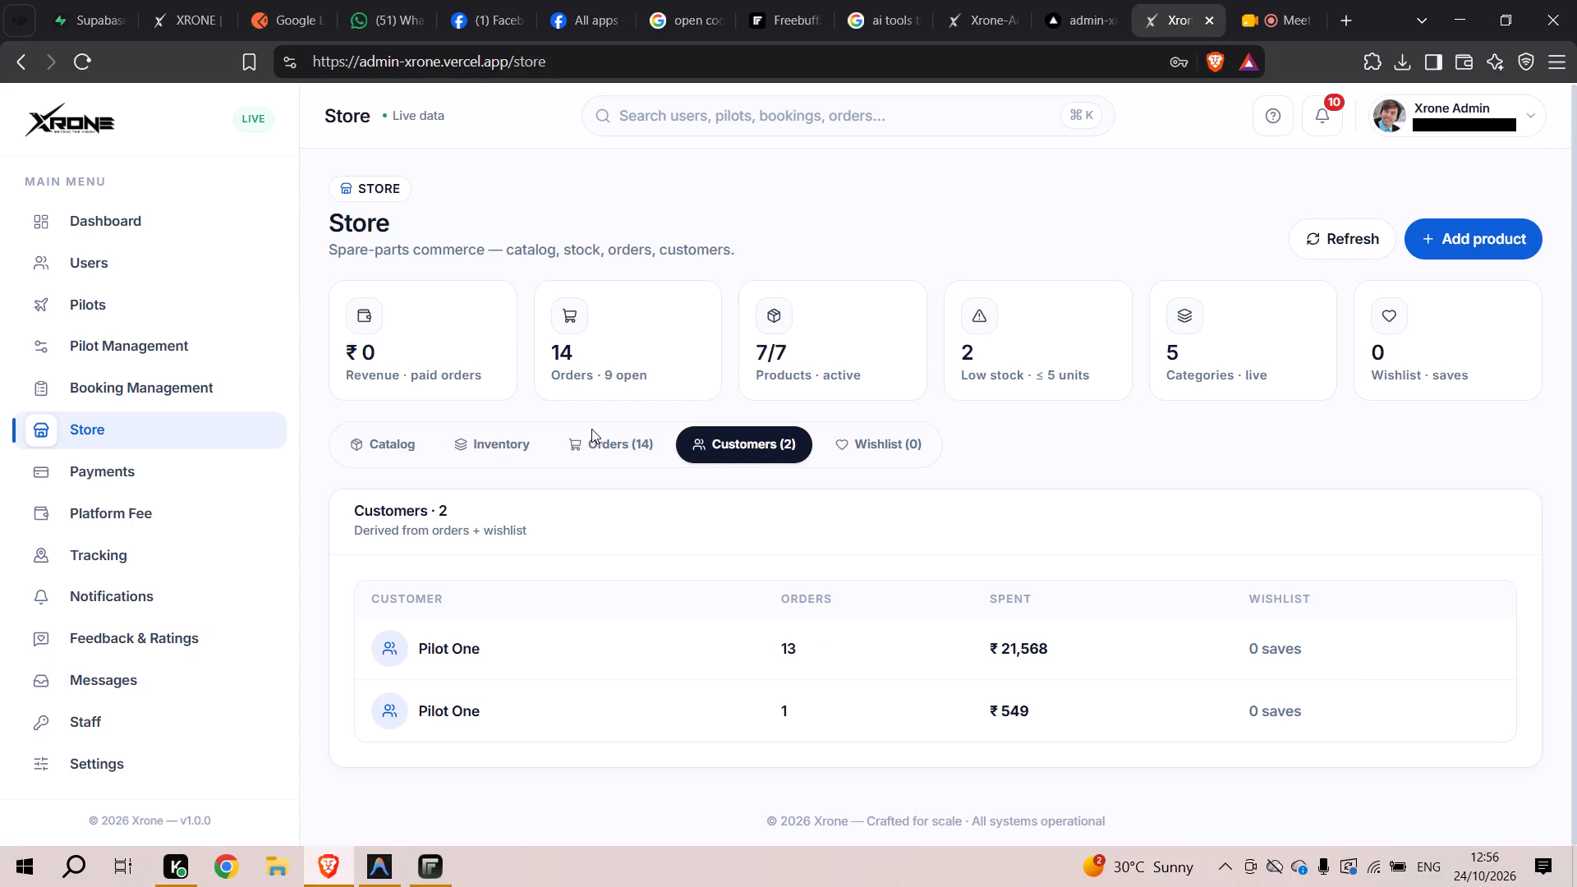
pyautogui.click(593, 454)
pyautogui.click(481, 454)
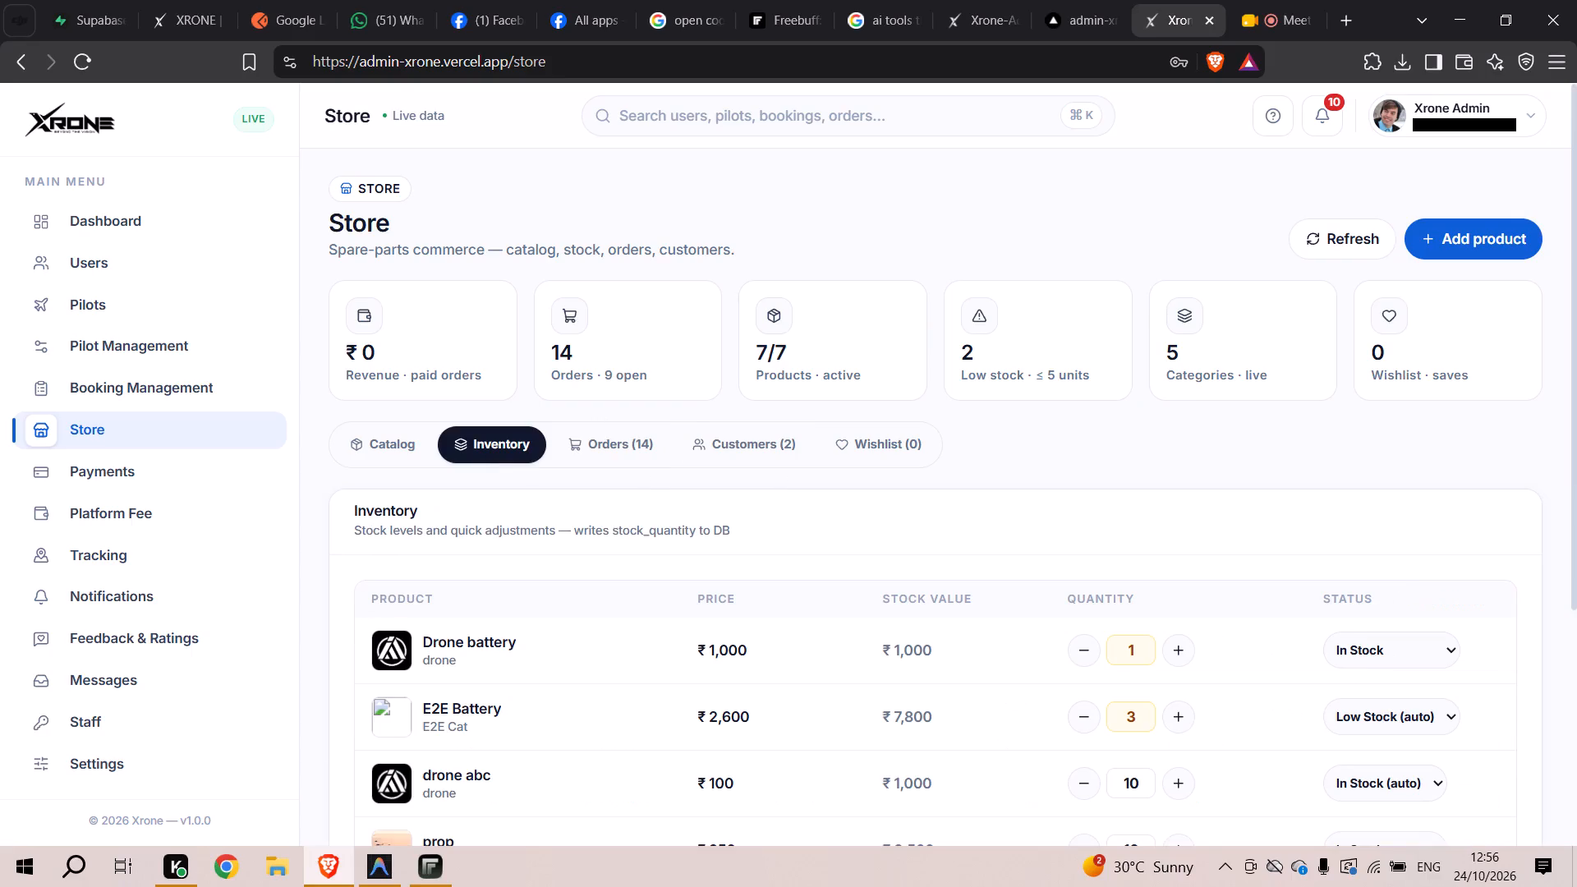
pyautogui.scroll(-4, 612, 648)
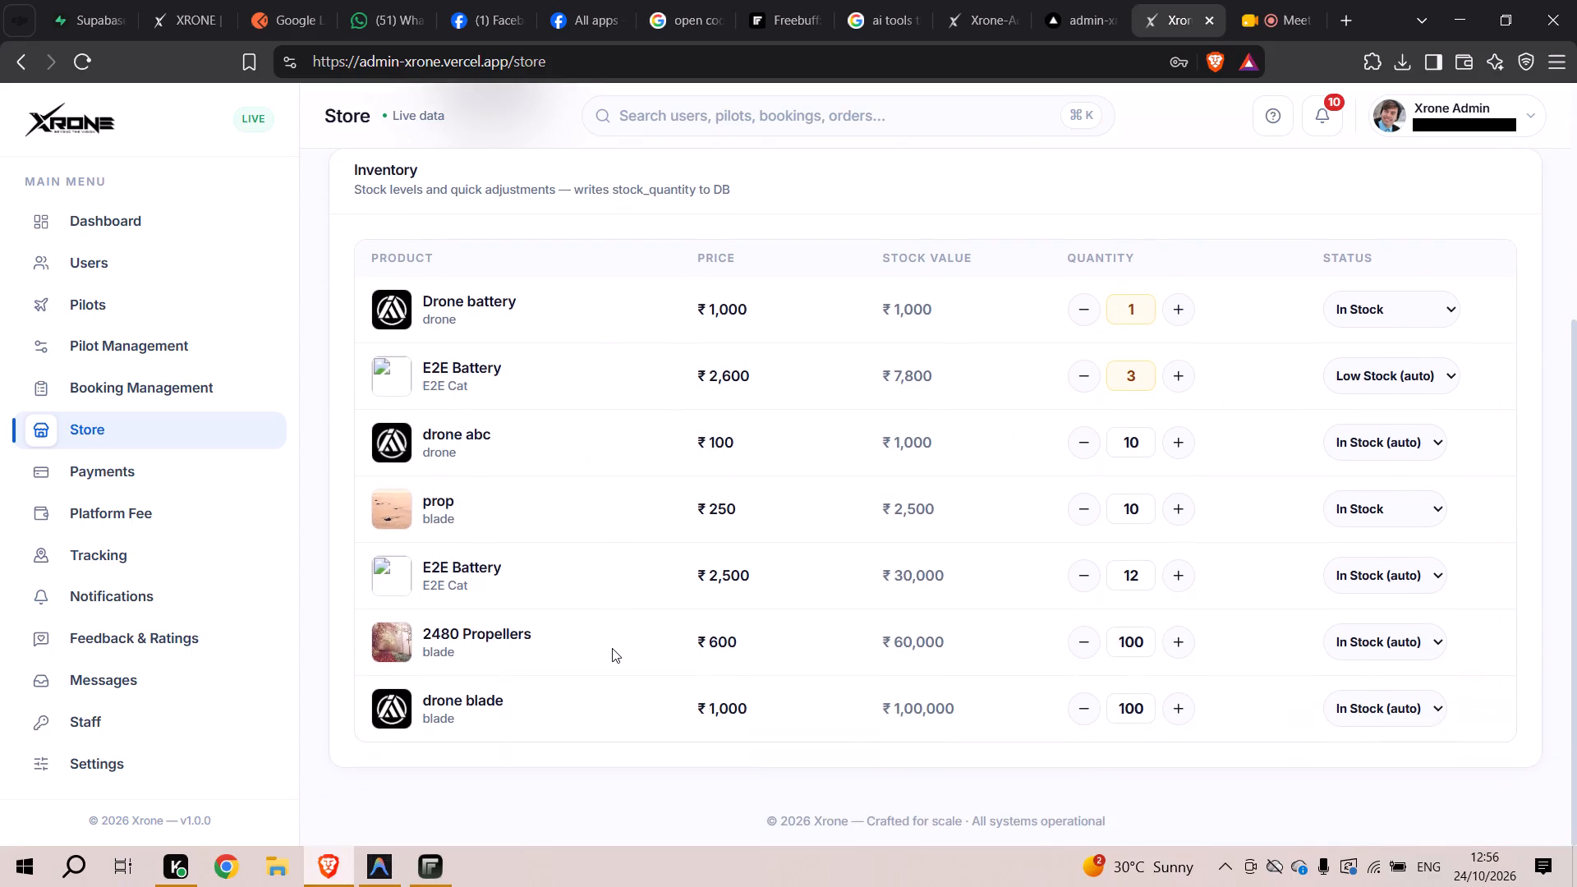
pyautogui.scroll(3, 612, 648)
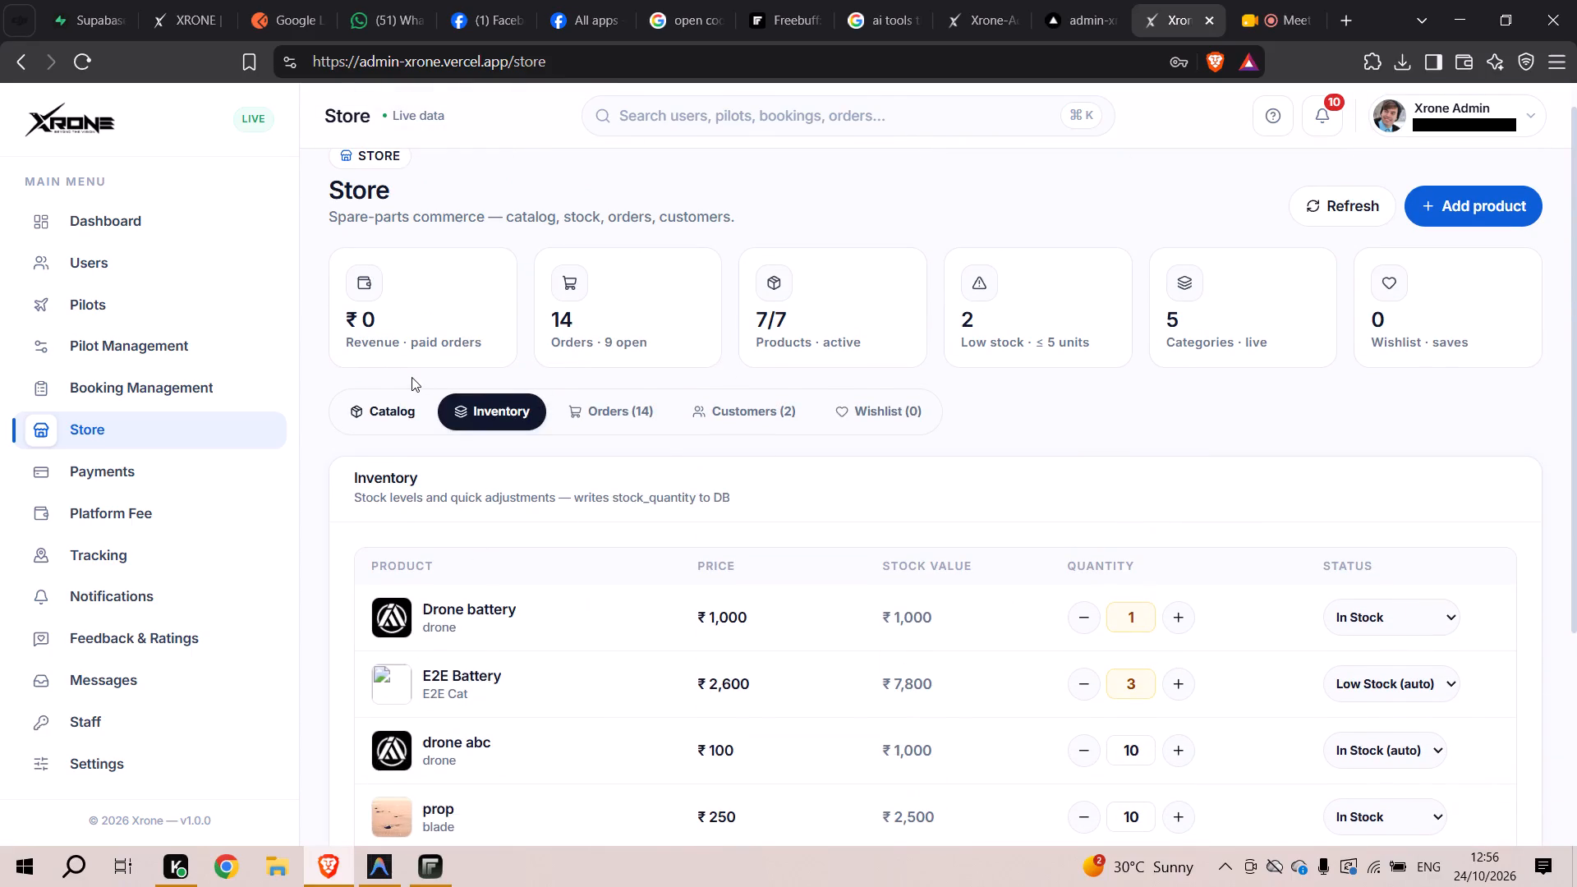
pyautogui.click(386, 404)
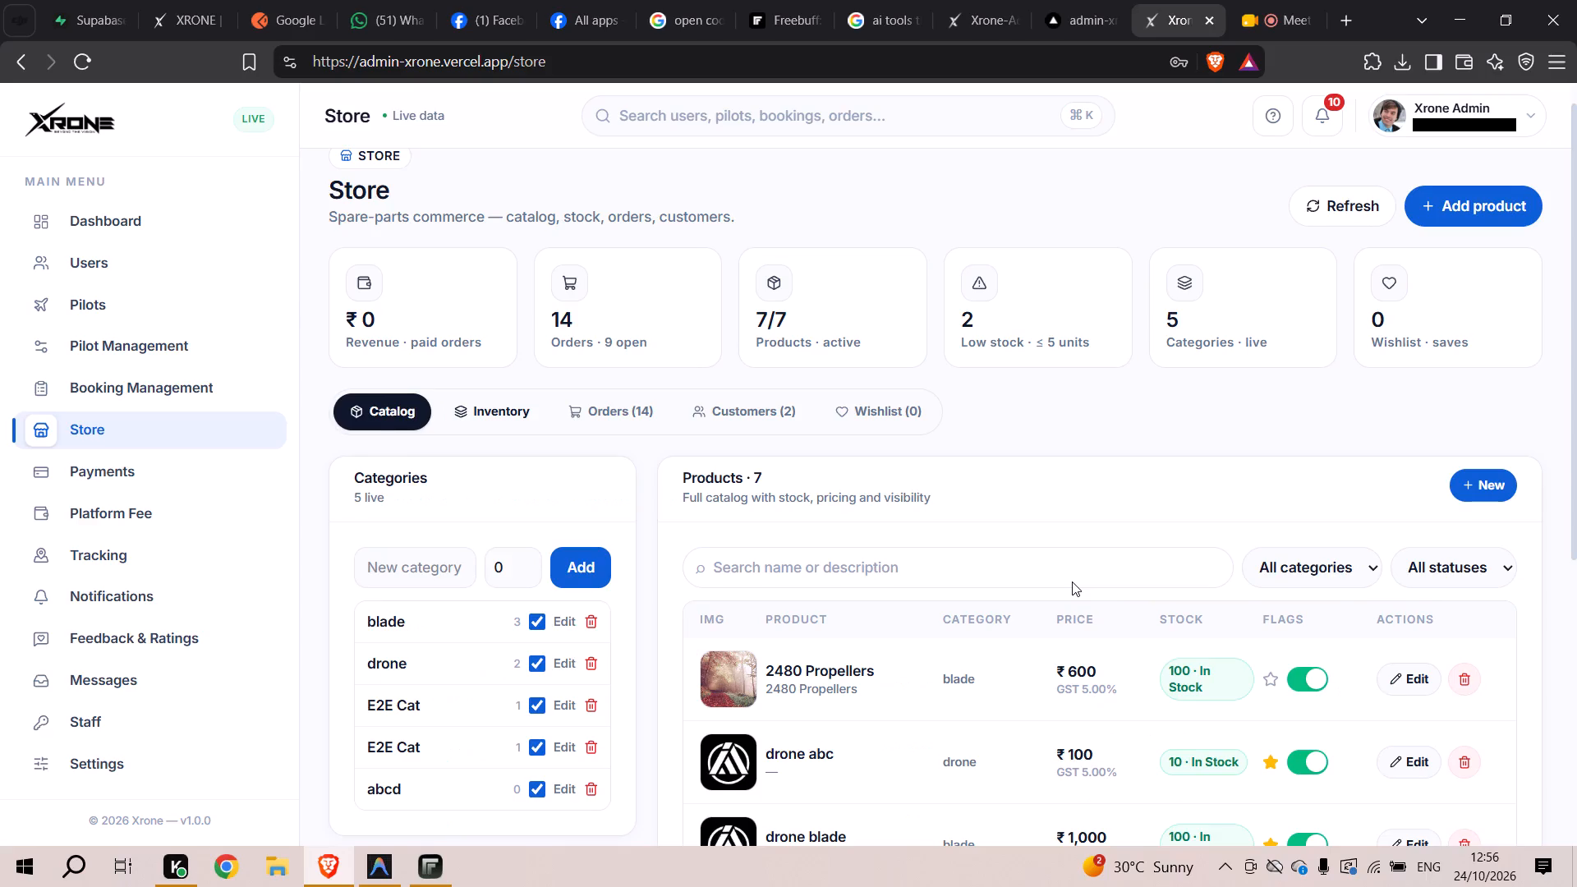
pyautogui.scroll(-2, 1072, 581)
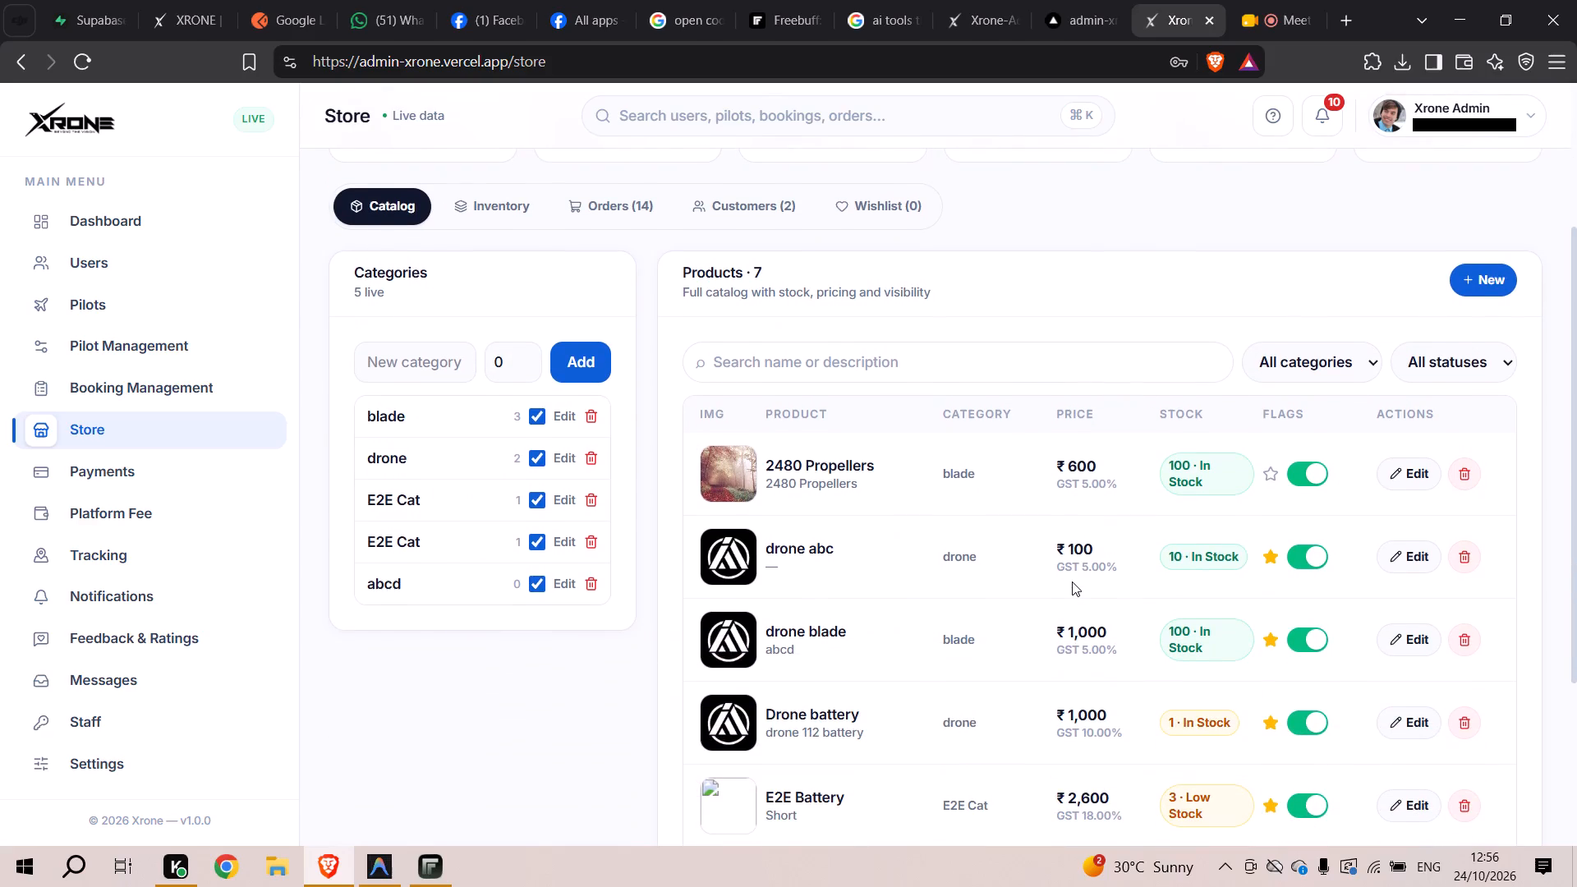
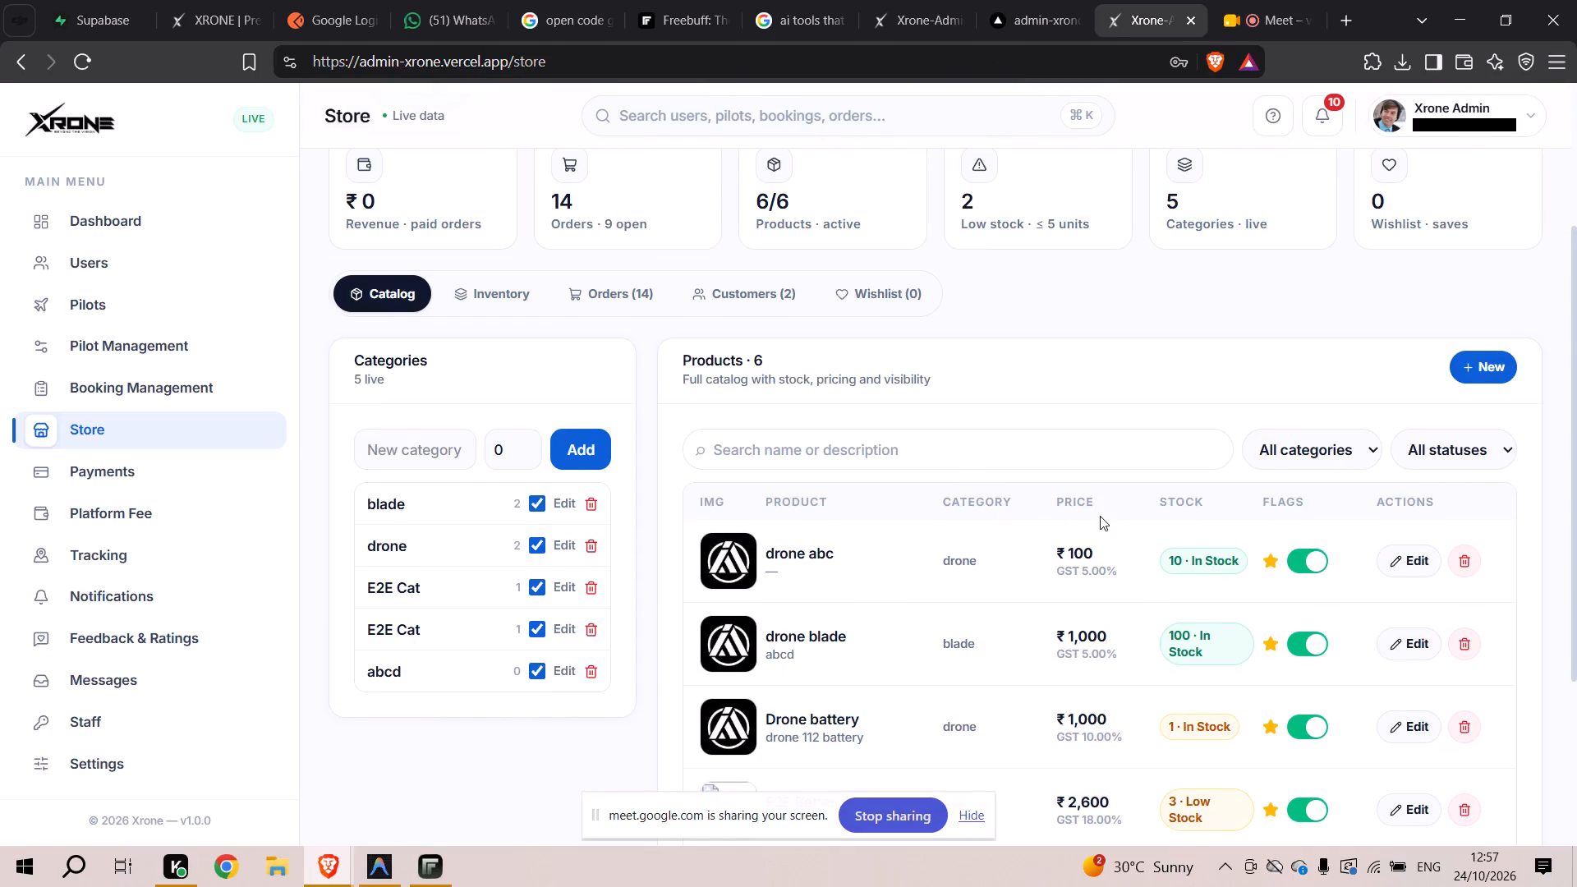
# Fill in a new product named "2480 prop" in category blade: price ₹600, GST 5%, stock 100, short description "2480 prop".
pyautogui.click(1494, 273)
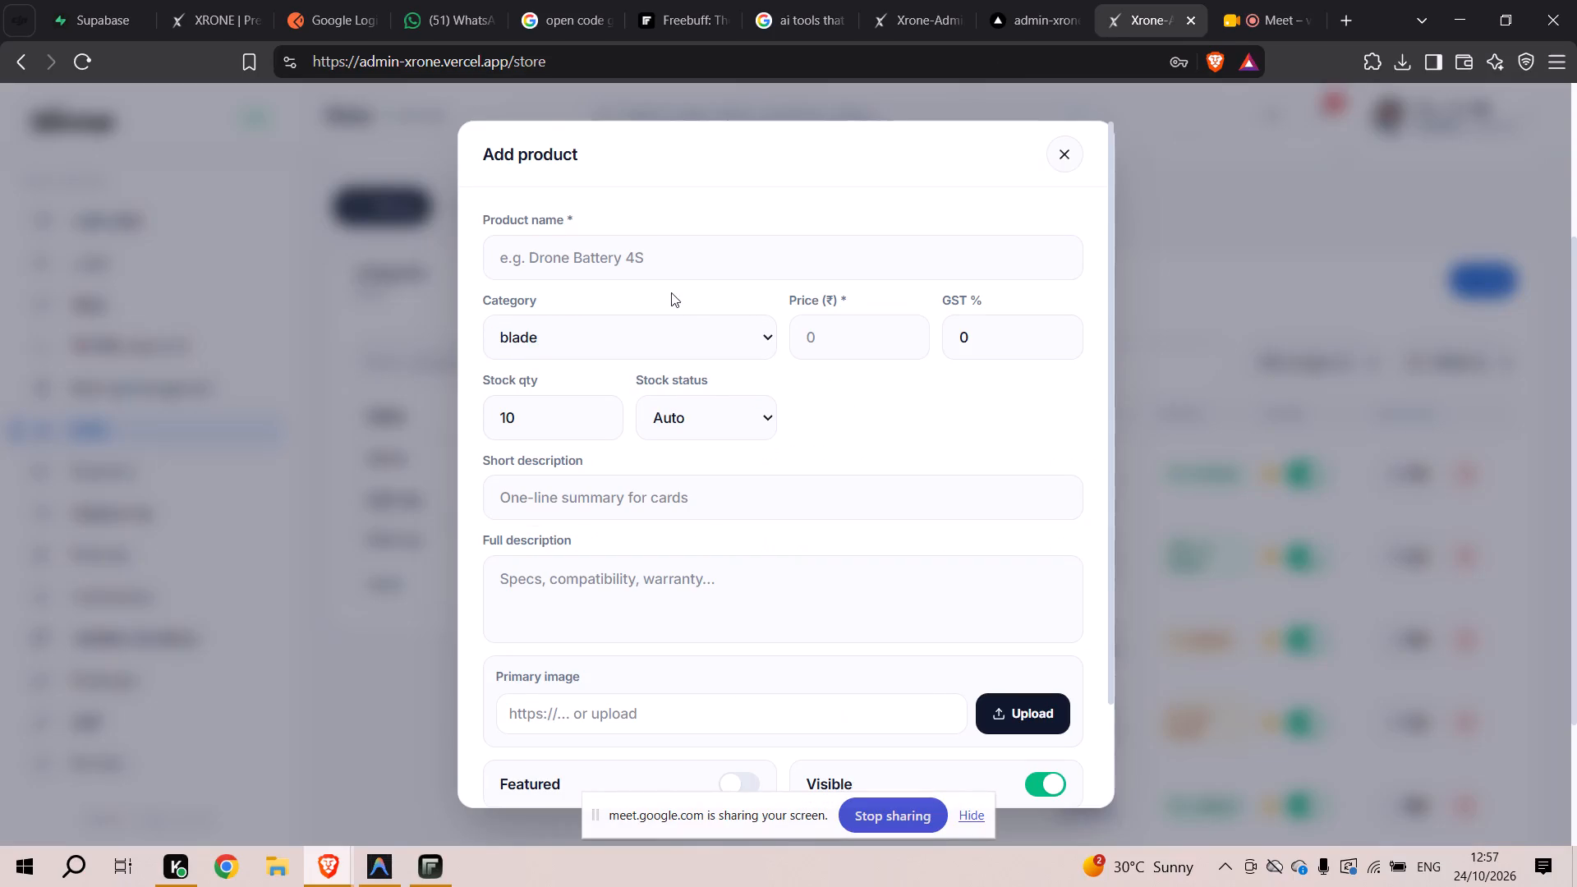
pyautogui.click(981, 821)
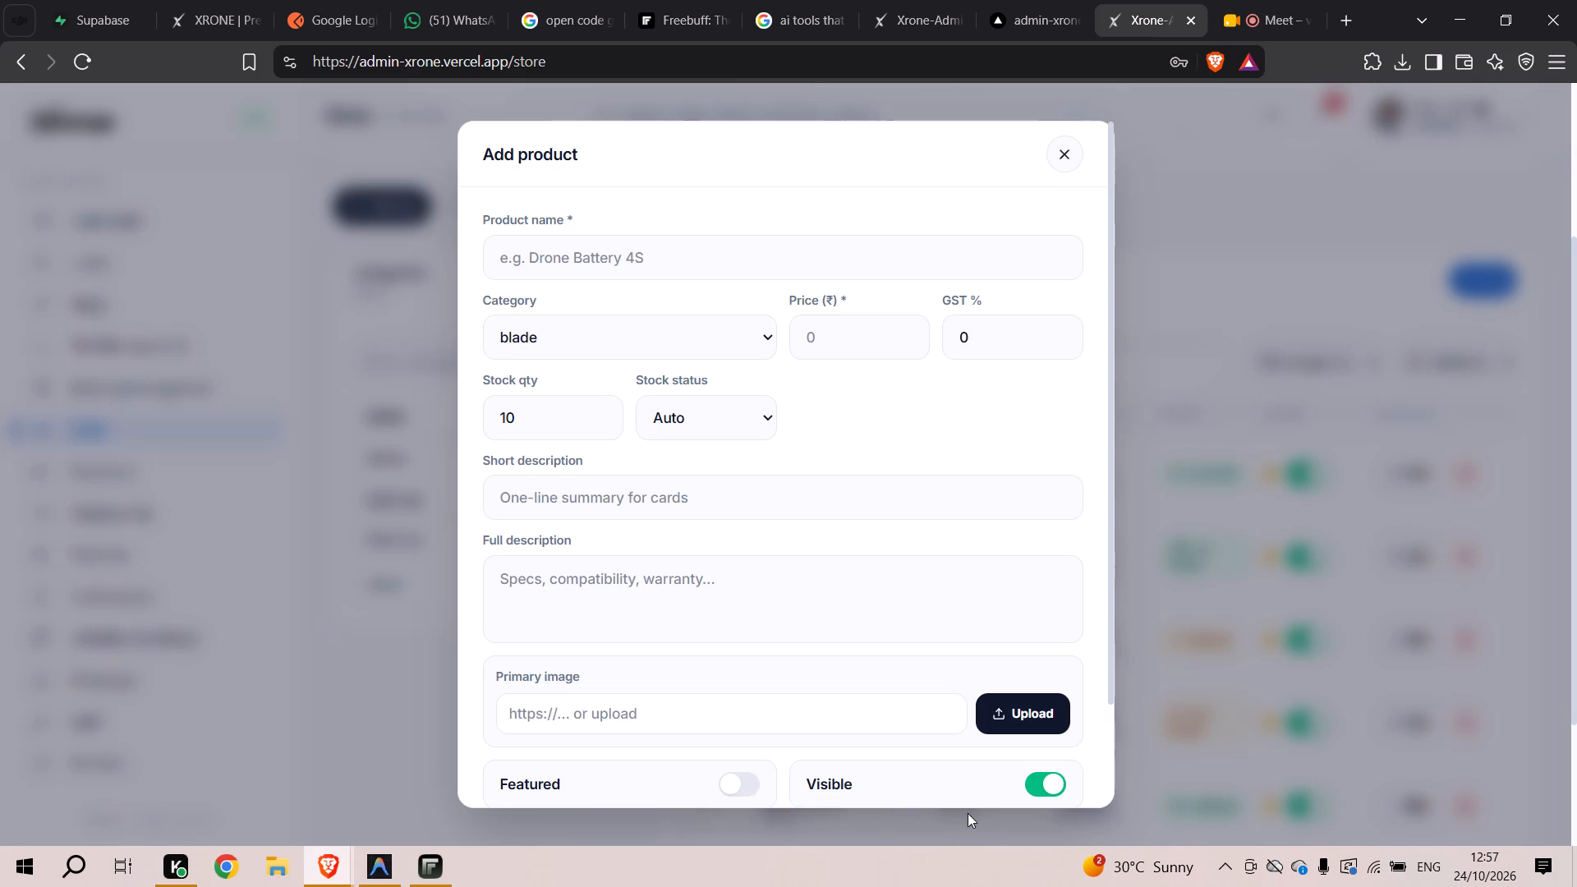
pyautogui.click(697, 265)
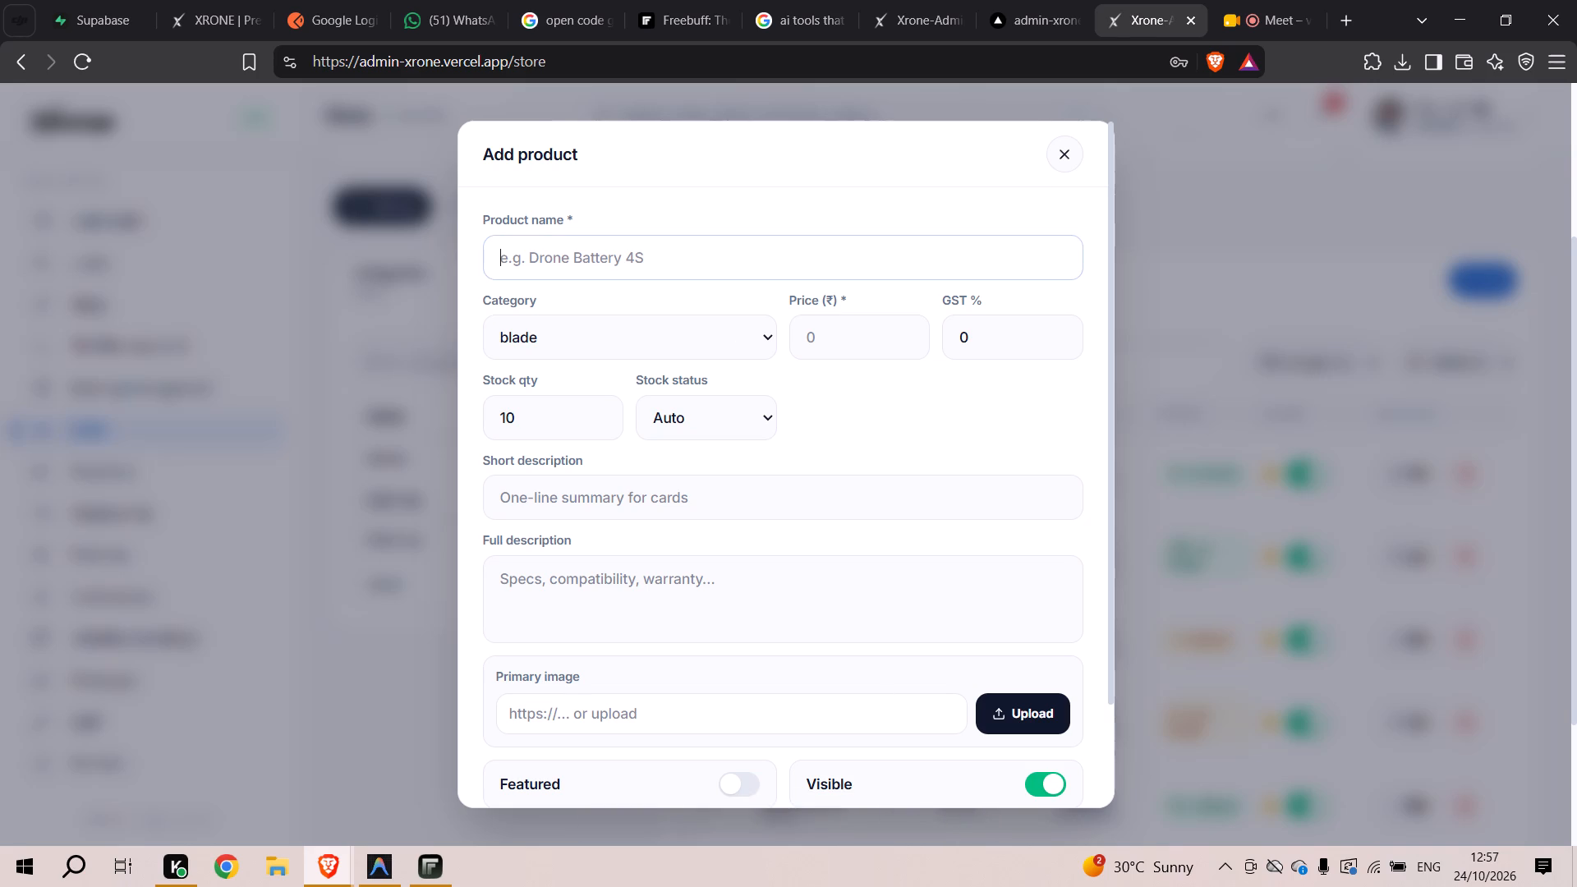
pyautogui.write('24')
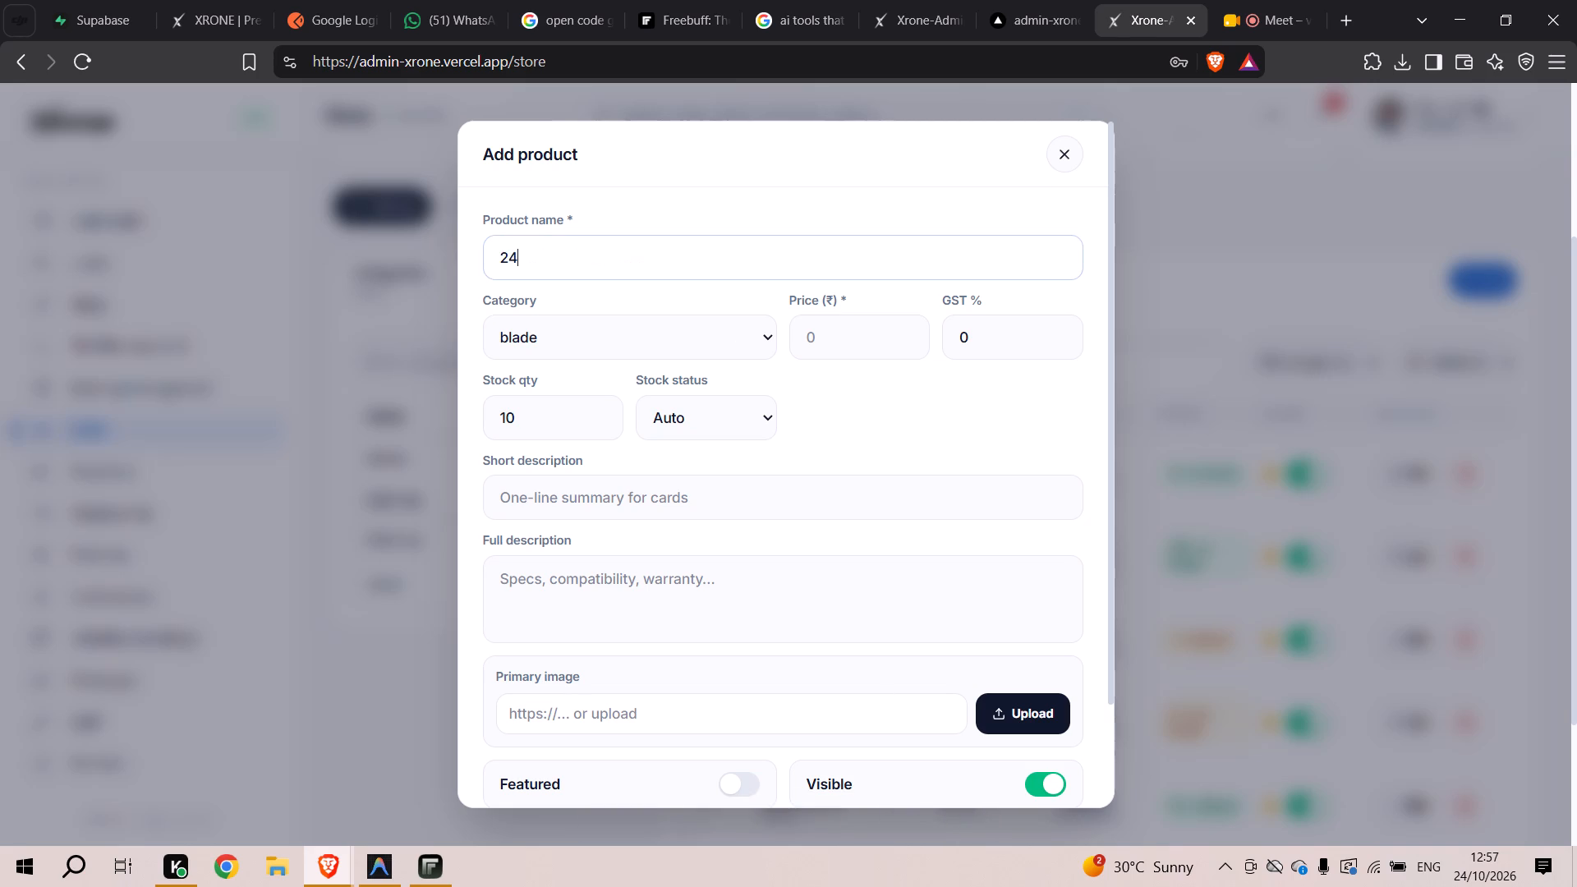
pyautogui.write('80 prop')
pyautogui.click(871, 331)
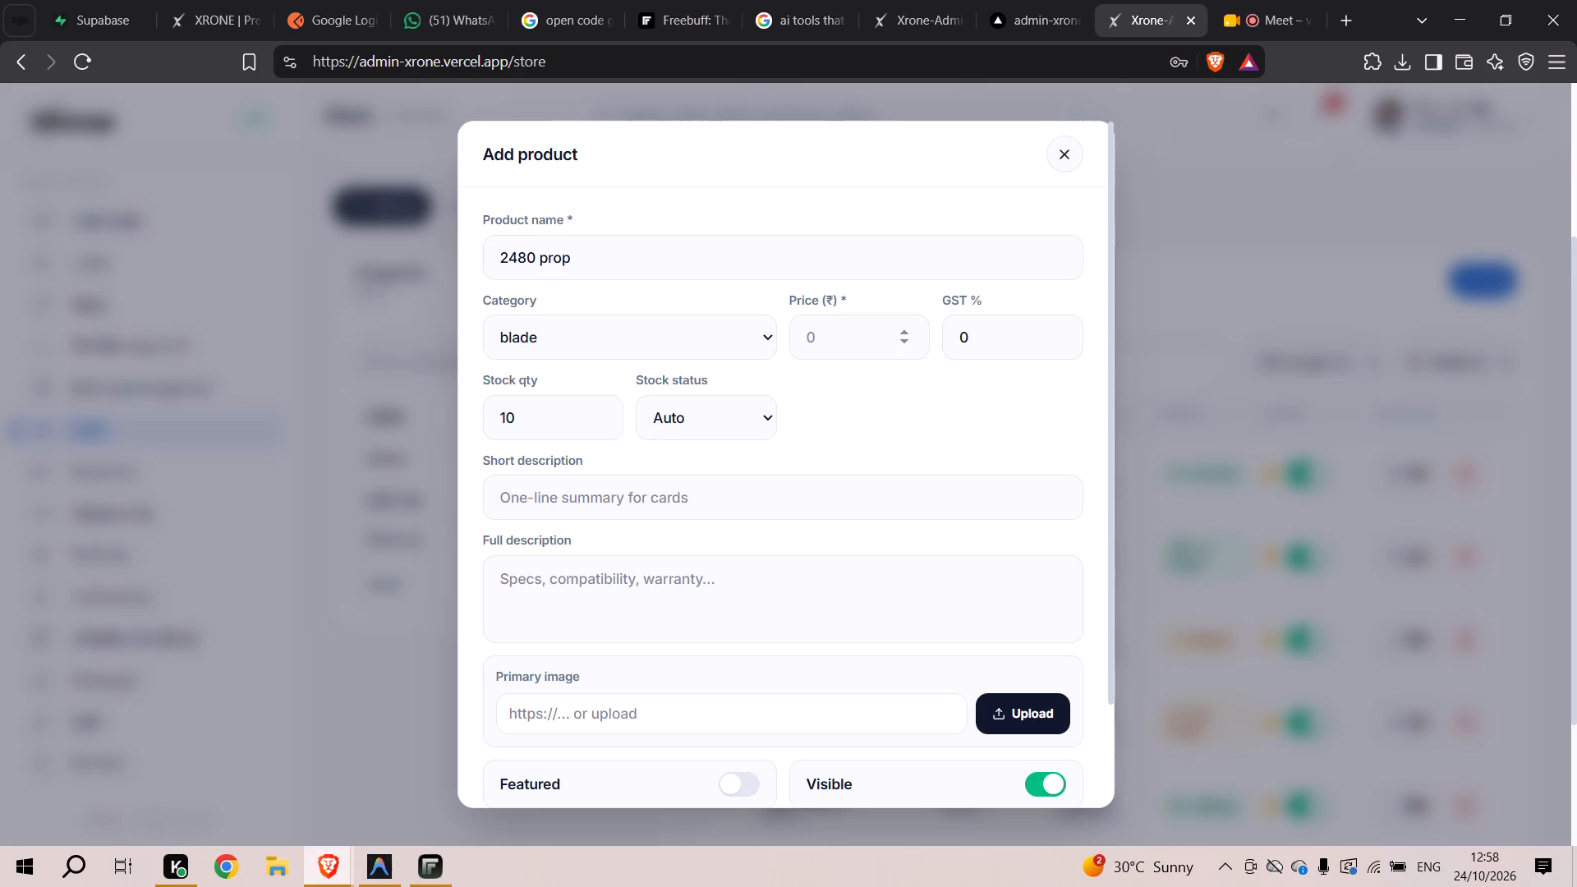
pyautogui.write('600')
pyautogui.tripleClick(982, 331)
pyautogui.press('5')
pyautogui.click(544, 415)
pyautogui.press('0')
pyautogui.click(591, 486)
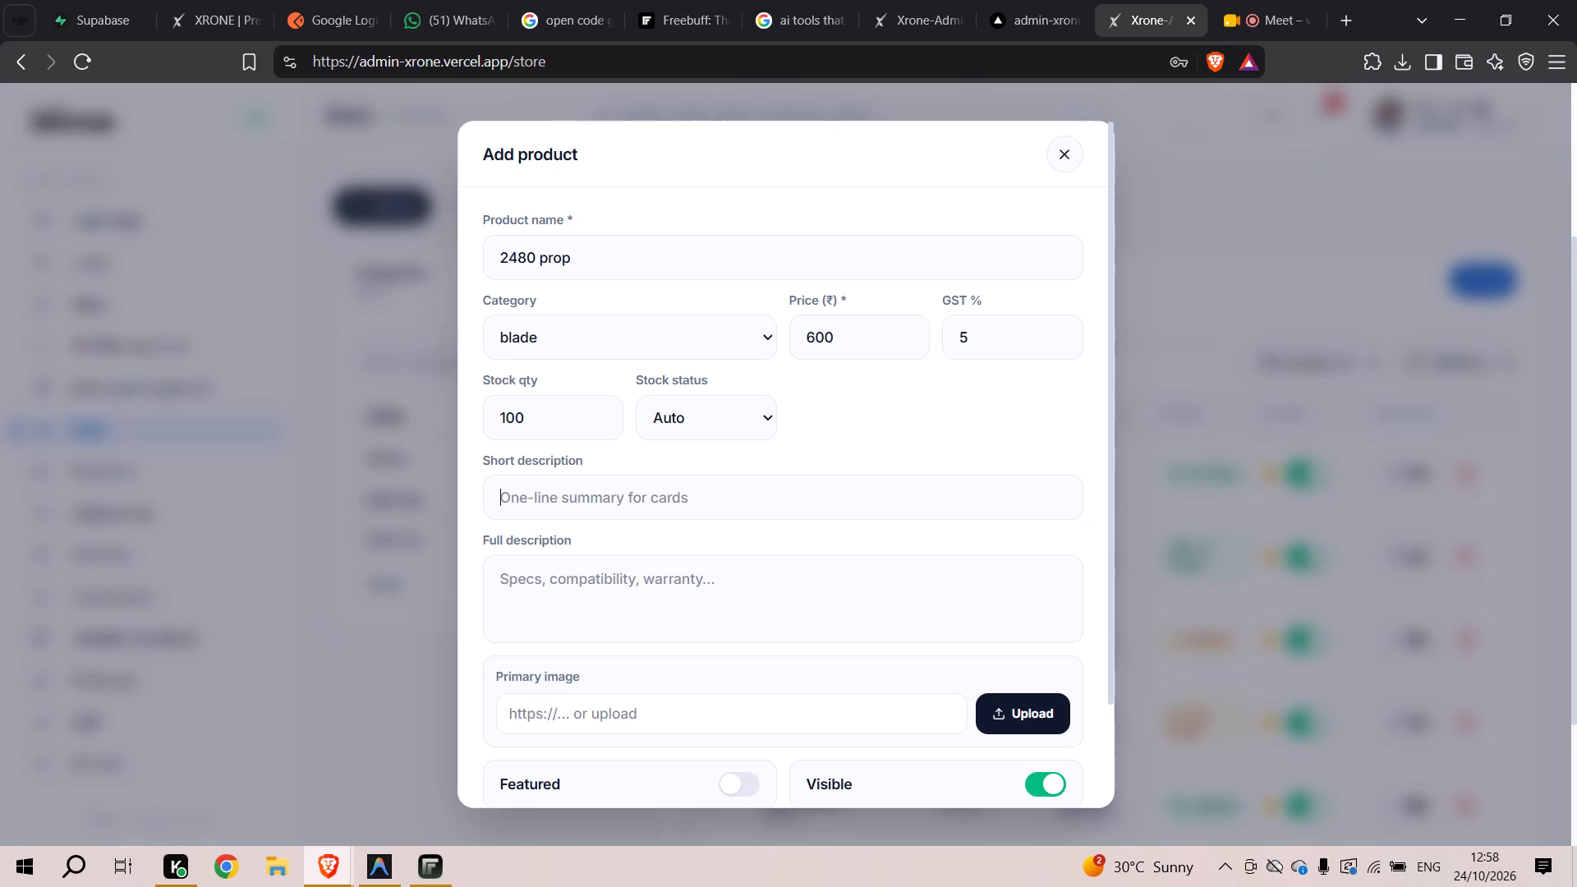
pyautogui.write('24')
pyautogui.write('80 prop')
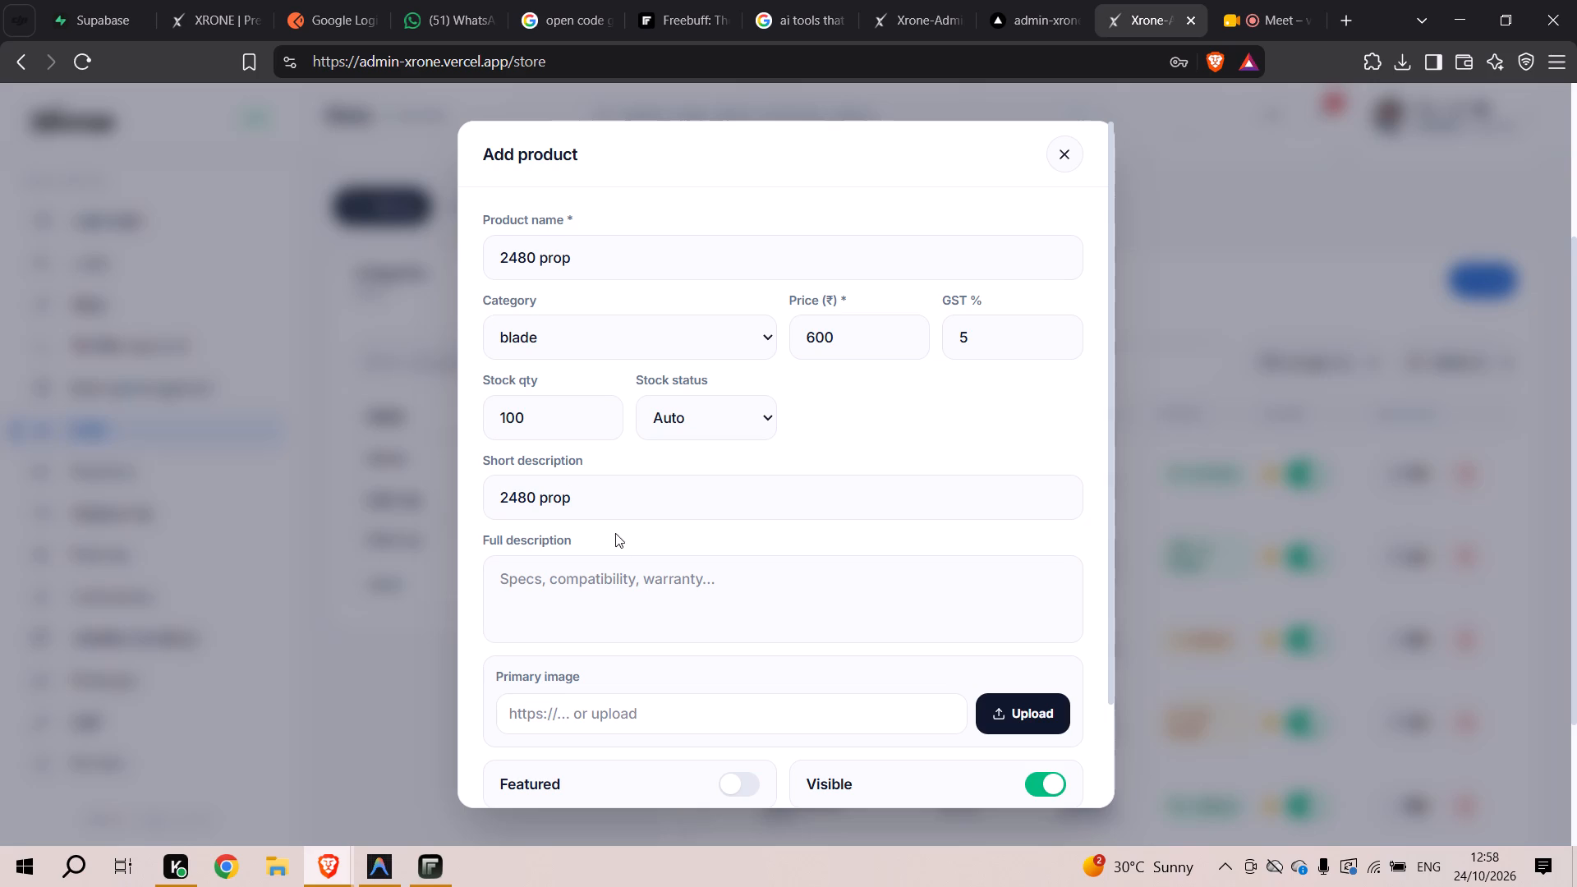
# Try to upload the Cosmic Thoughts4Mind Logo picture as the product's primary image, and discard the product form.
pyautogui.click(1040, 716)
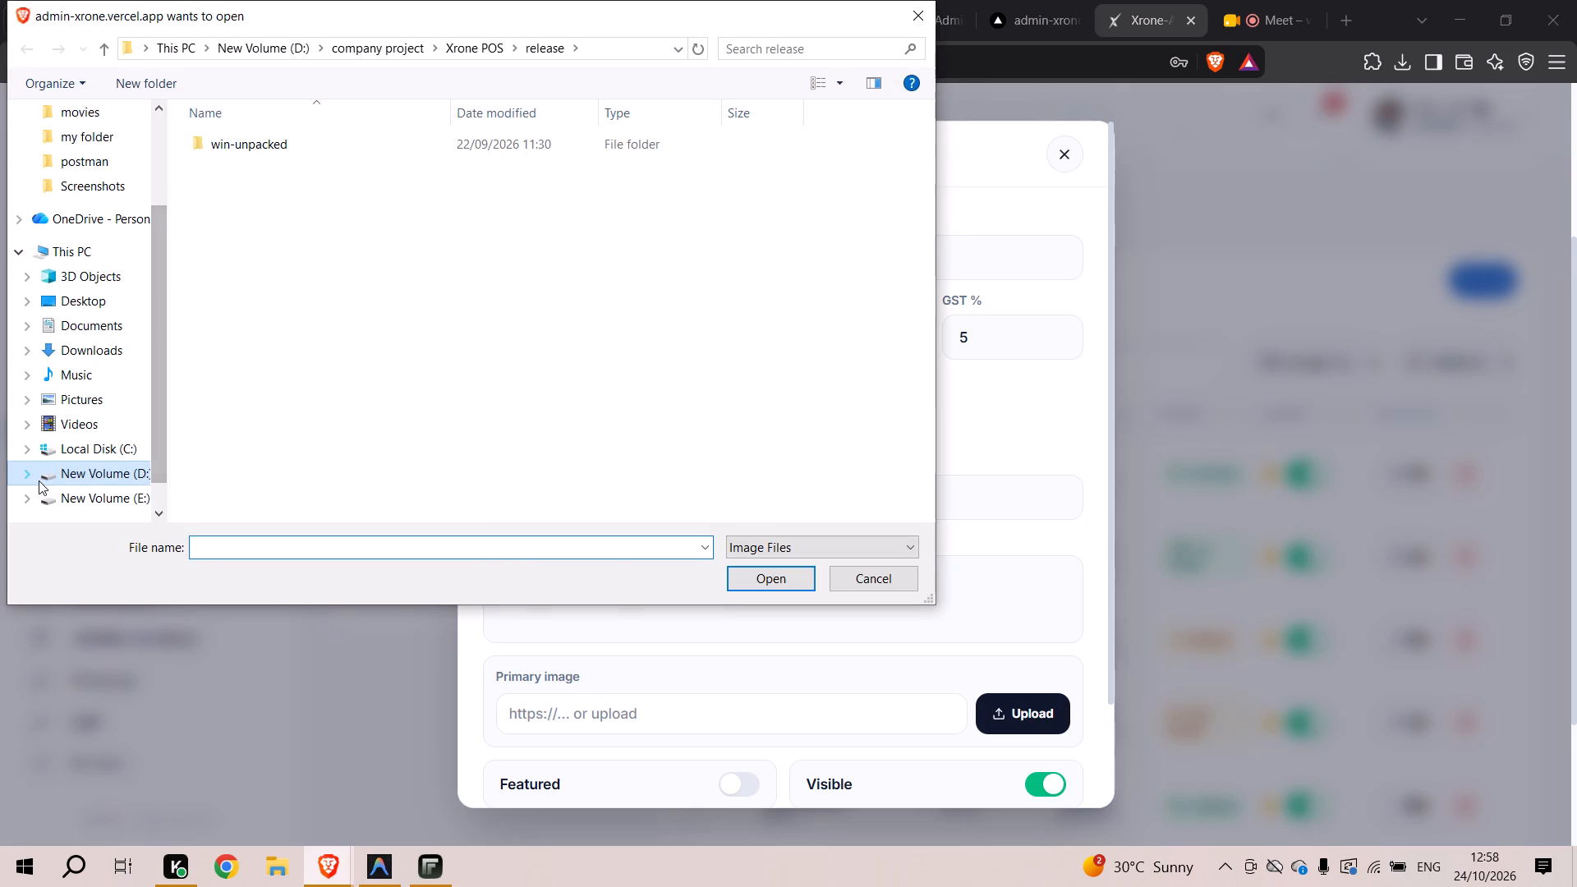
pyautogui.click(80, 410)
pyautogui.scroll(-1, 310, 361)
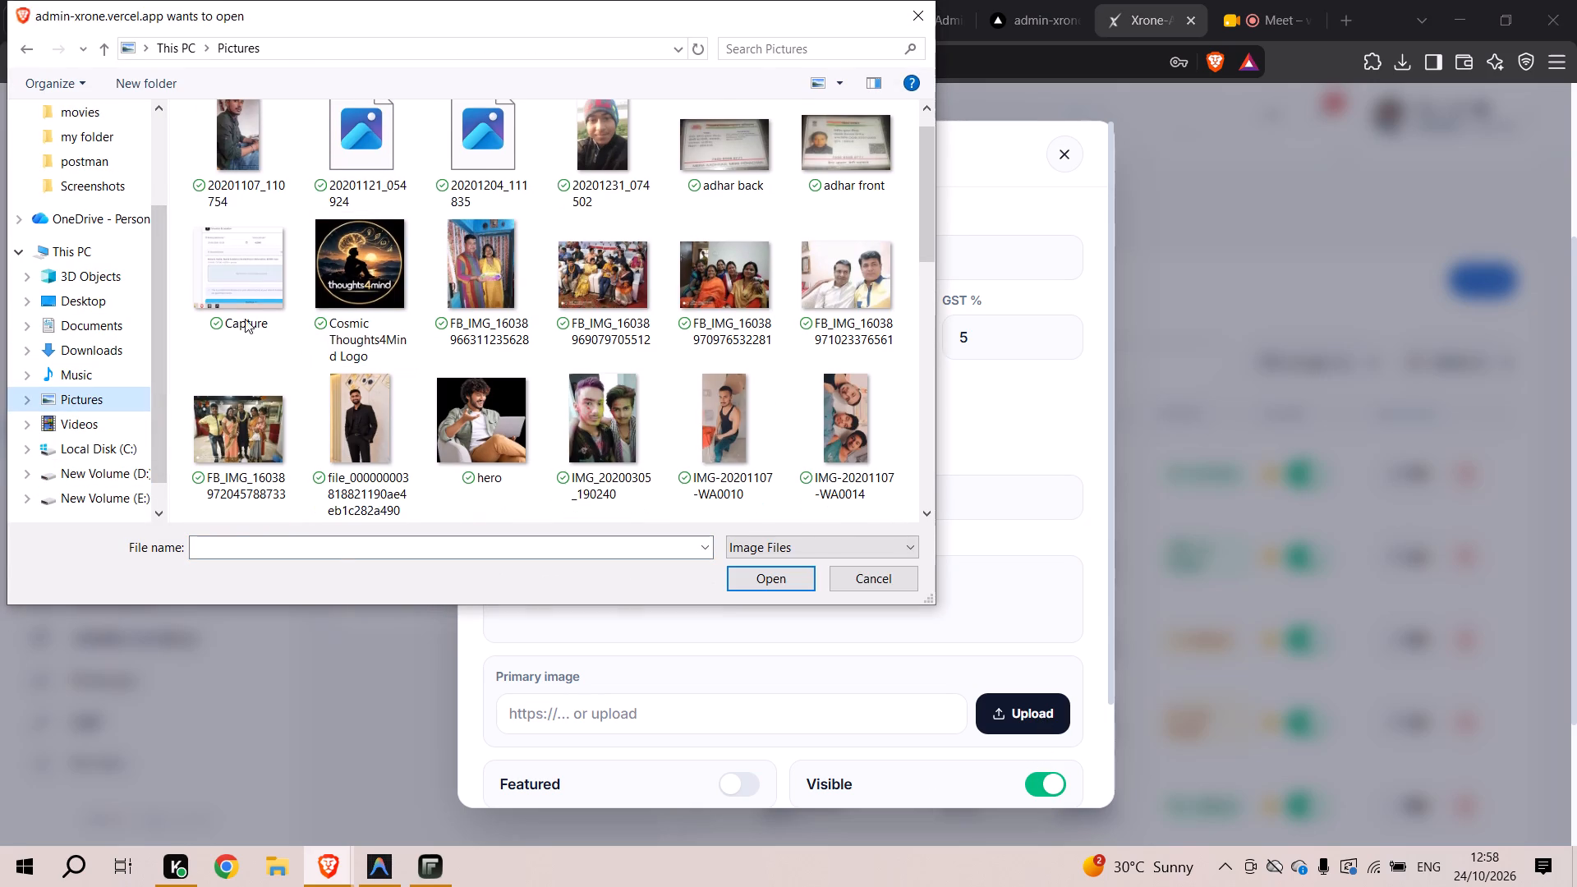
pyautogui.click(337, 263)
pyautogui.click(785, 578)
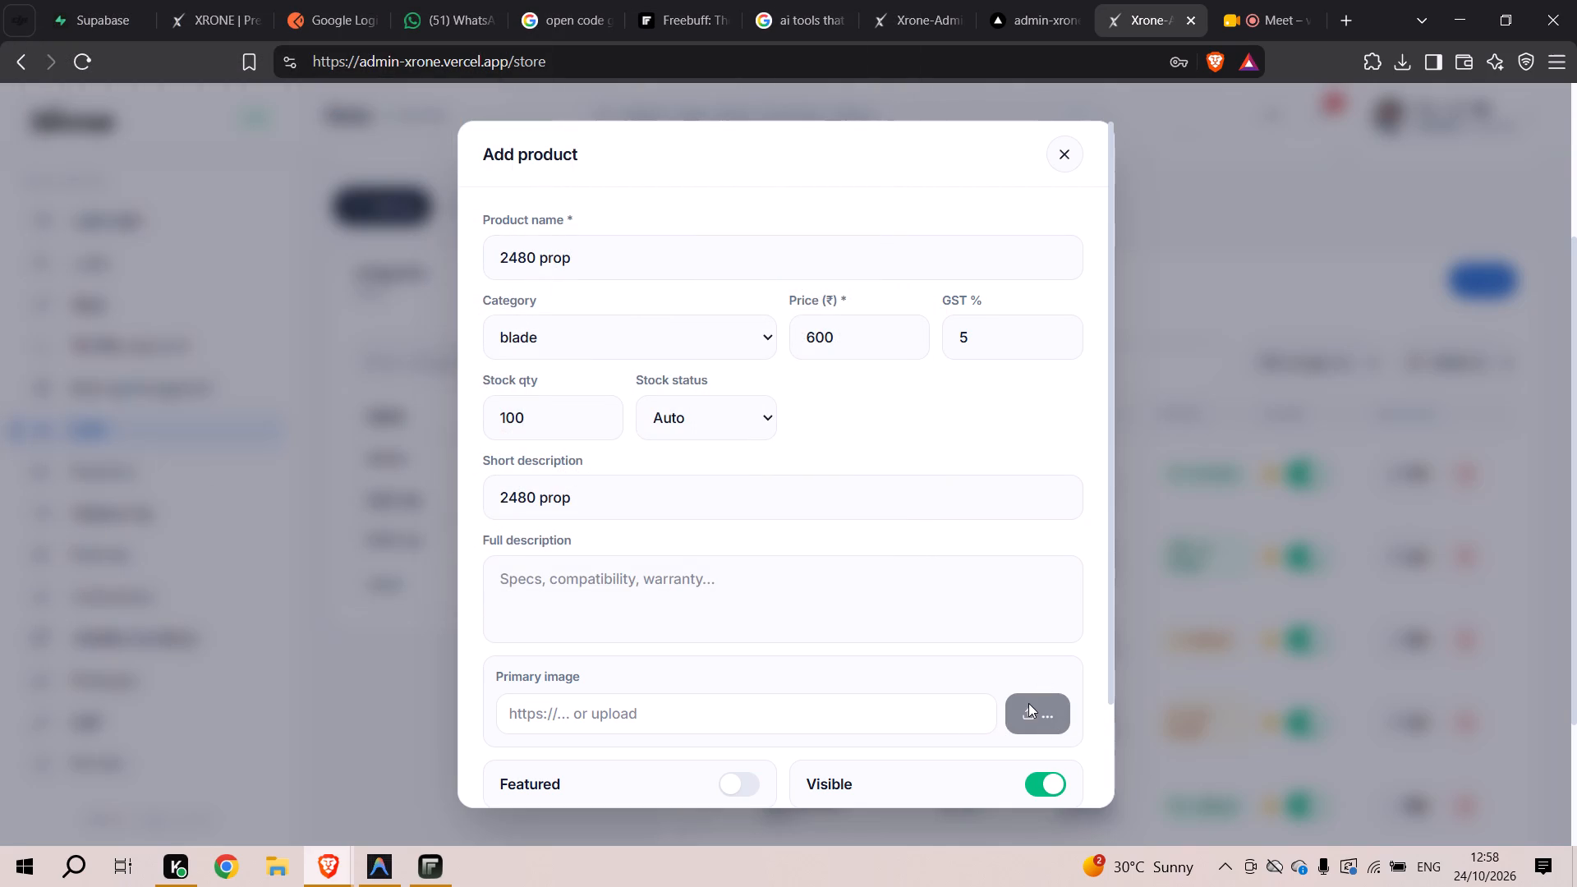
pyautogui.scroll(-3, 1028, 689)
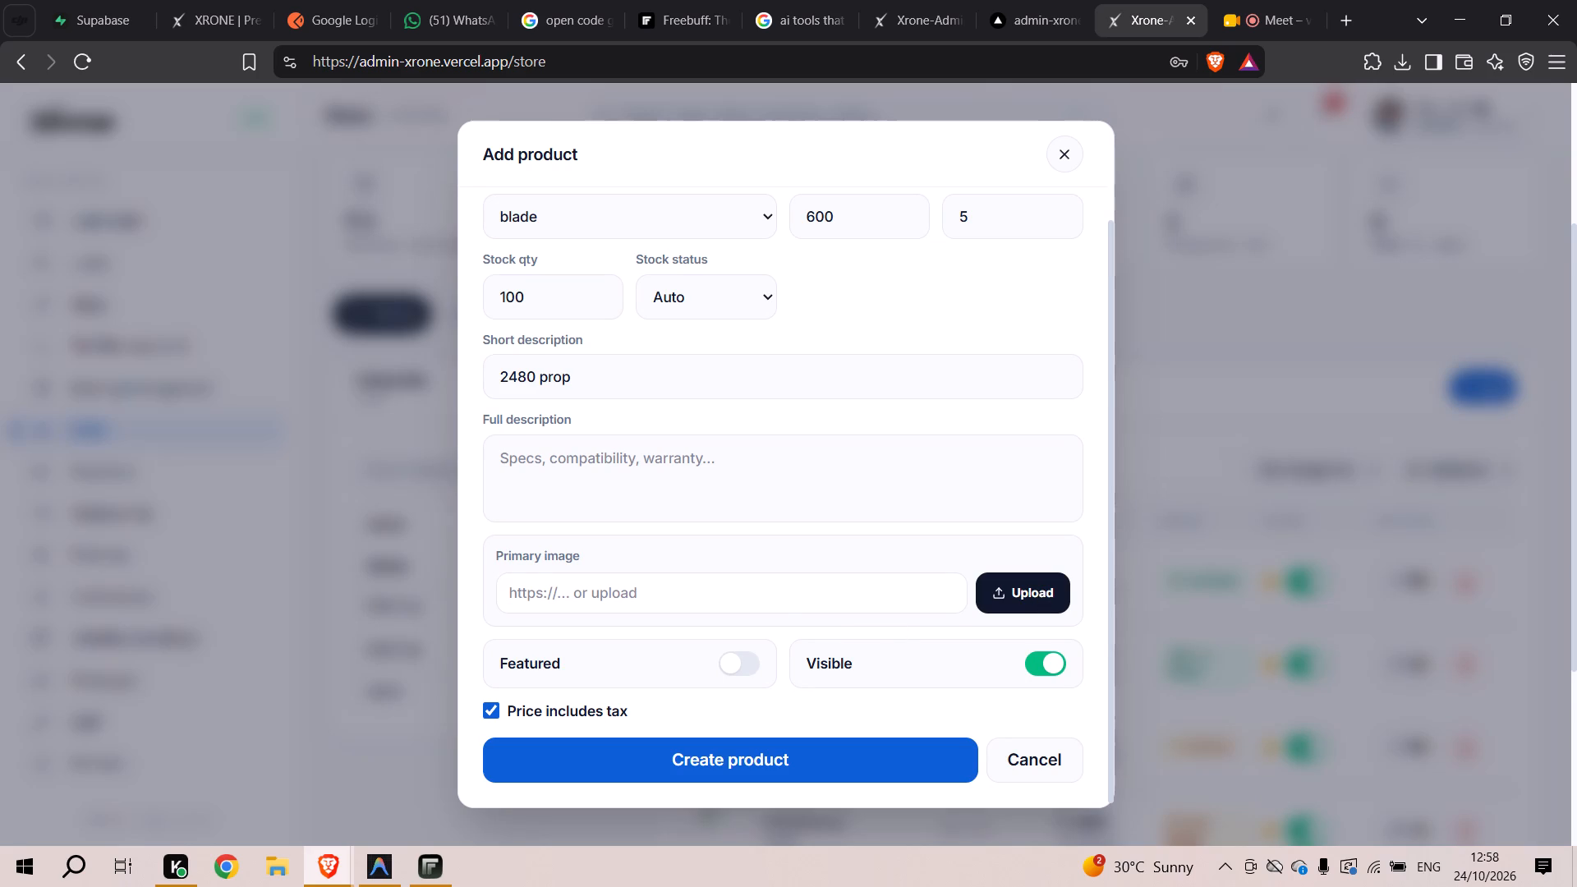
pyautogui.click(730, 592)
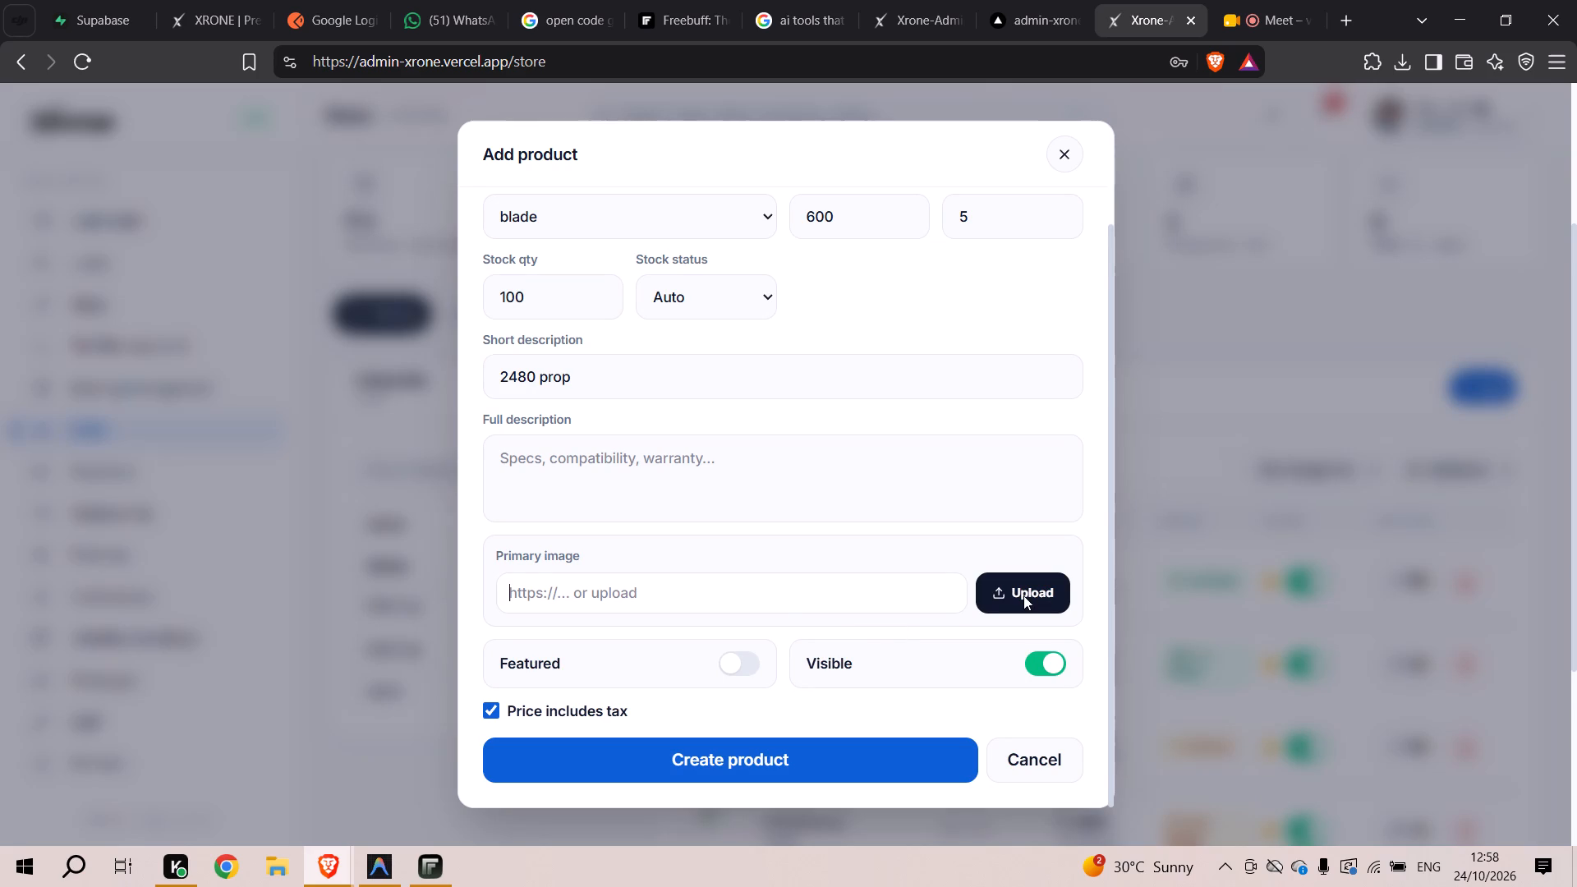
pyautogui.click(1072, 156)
# Open a blank Add product form for the store catalog, ready for the product name.
pyautogui.click(1491, 385)
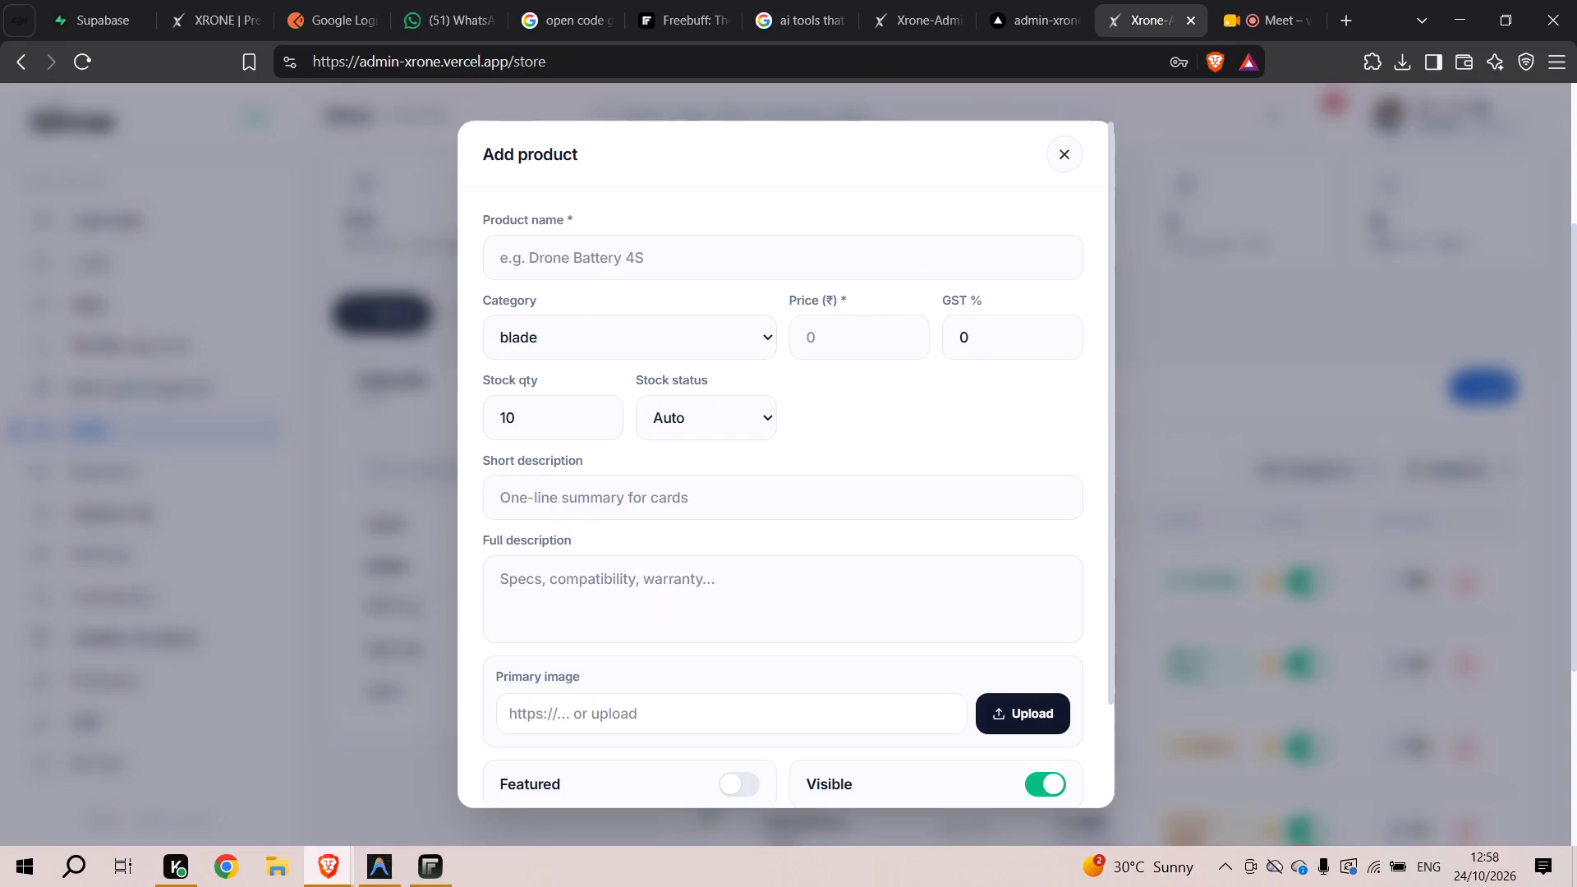
pyautogui.click(649, 264)
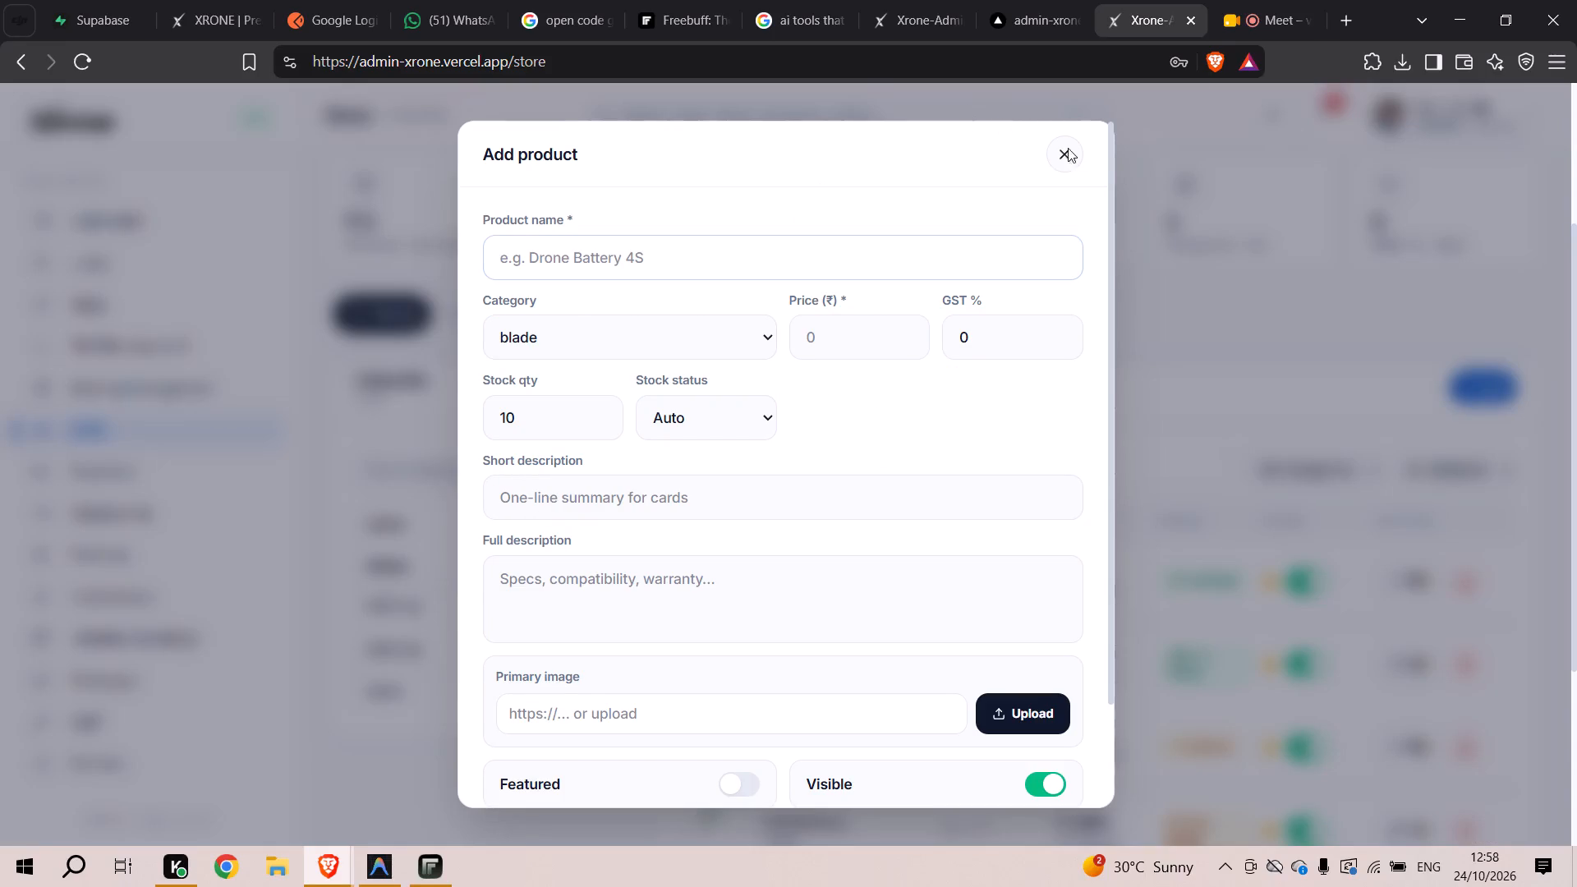
# Search Google for "2480 propeller" in a new browser tab and show the image results.
pyautogui.click(1349, 20)
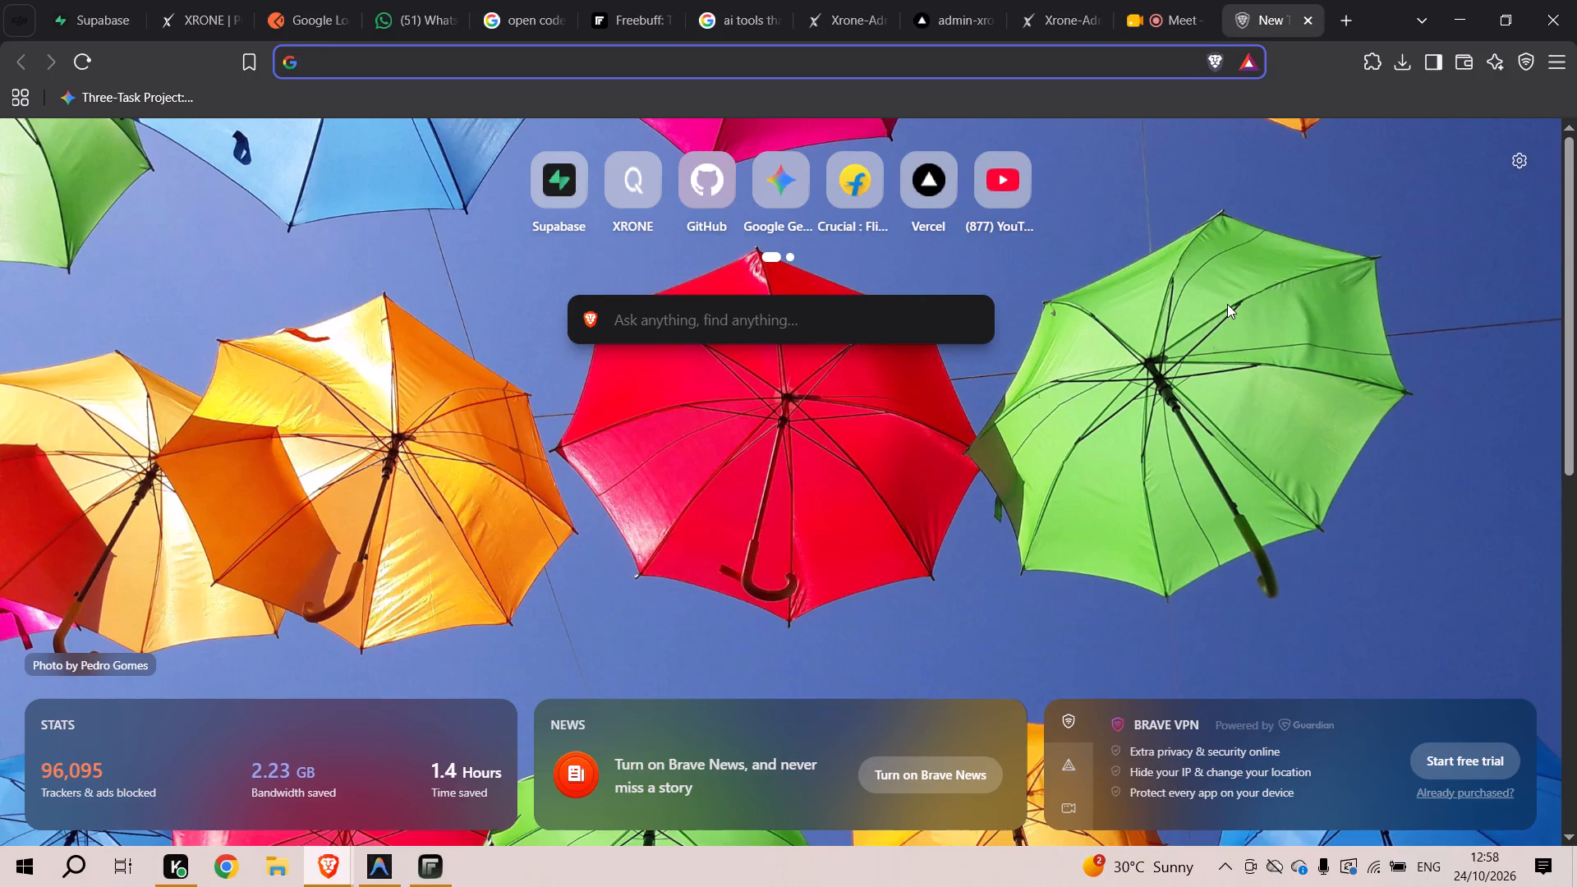
pyautogui.write('2480 prop')
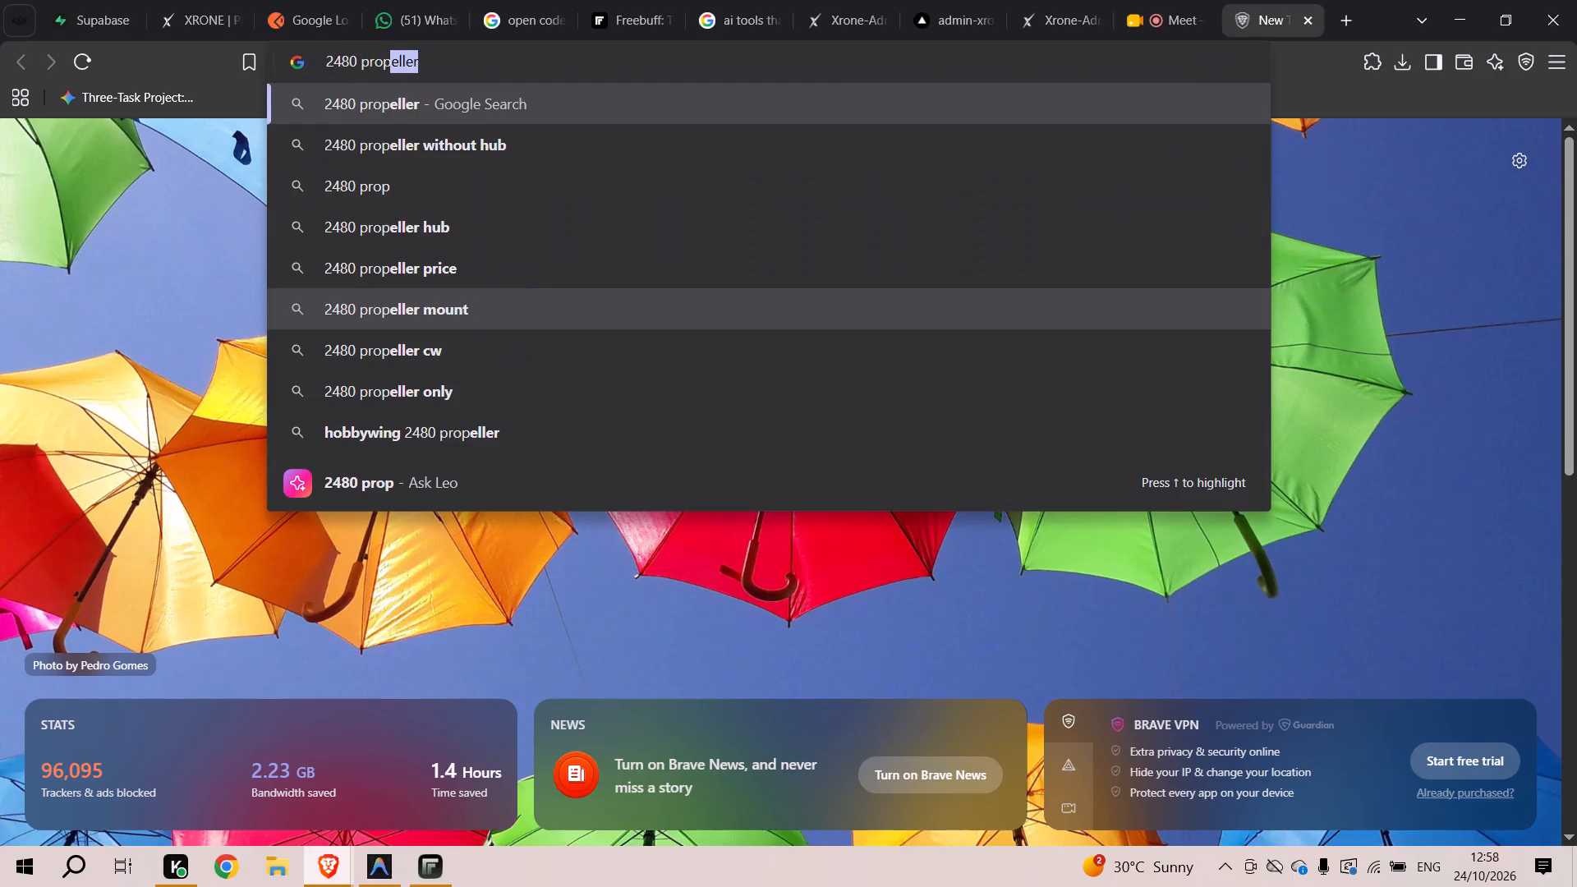
pyautogui.press('Right')
pyautogui.press('Return')
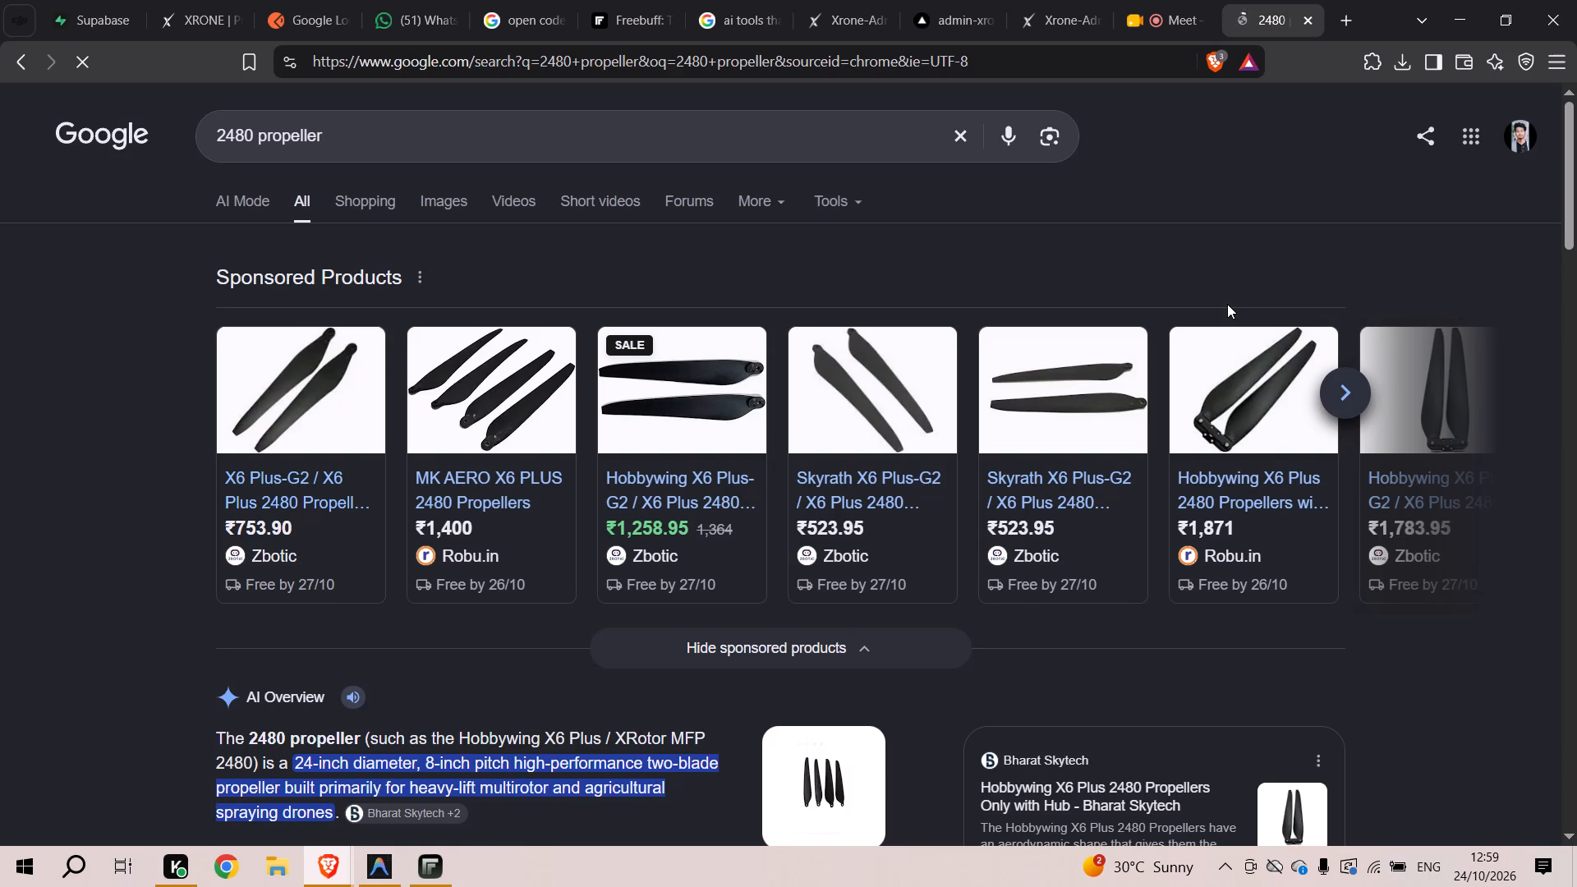
pyautogui.click(453, 208)
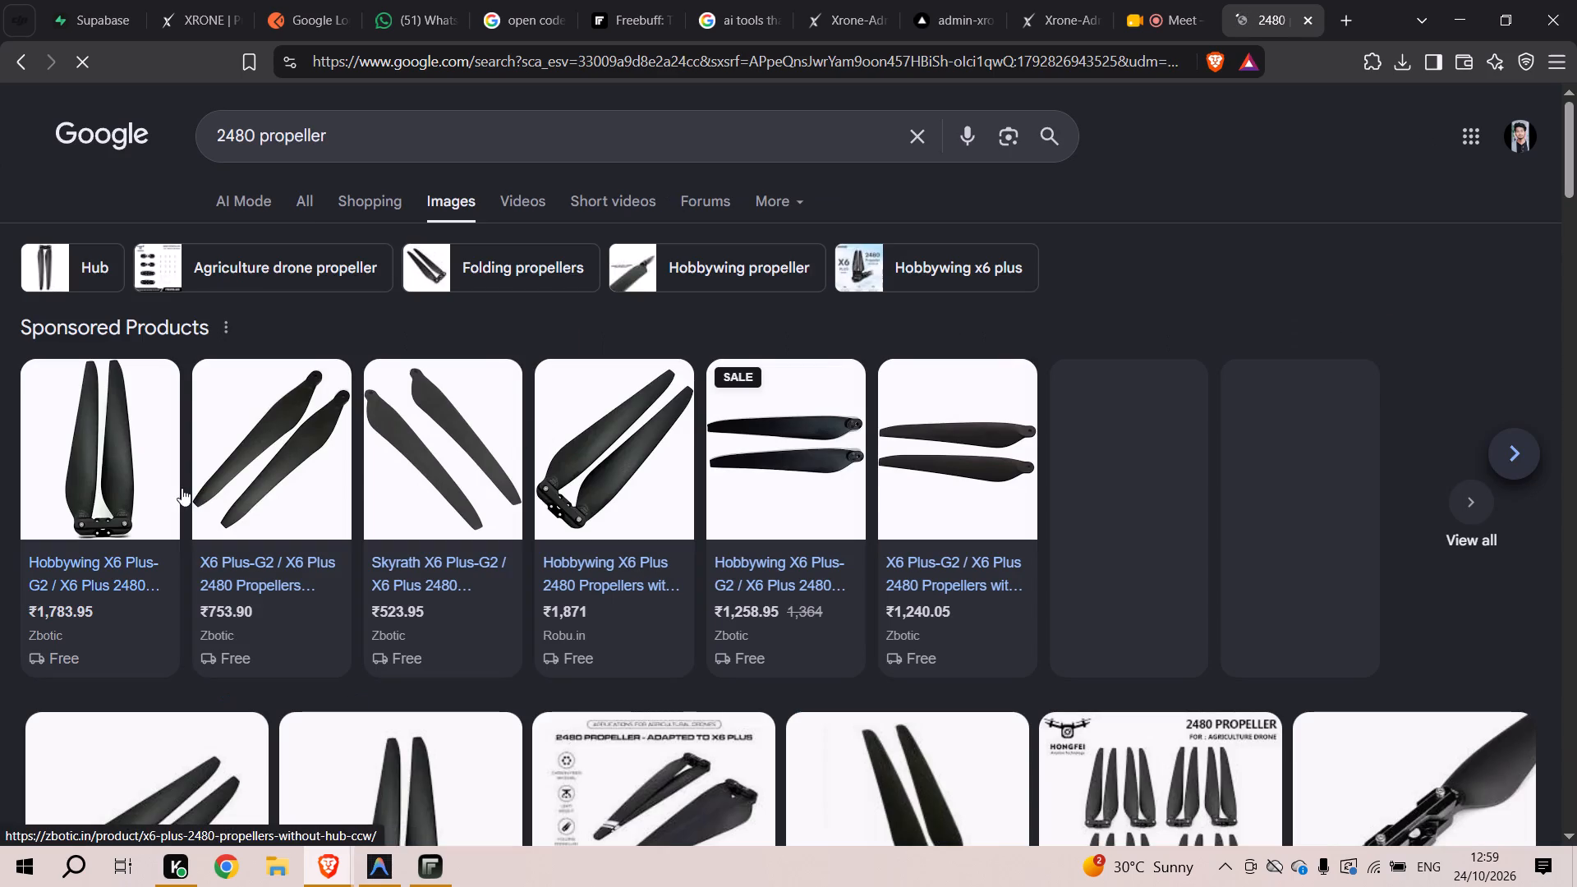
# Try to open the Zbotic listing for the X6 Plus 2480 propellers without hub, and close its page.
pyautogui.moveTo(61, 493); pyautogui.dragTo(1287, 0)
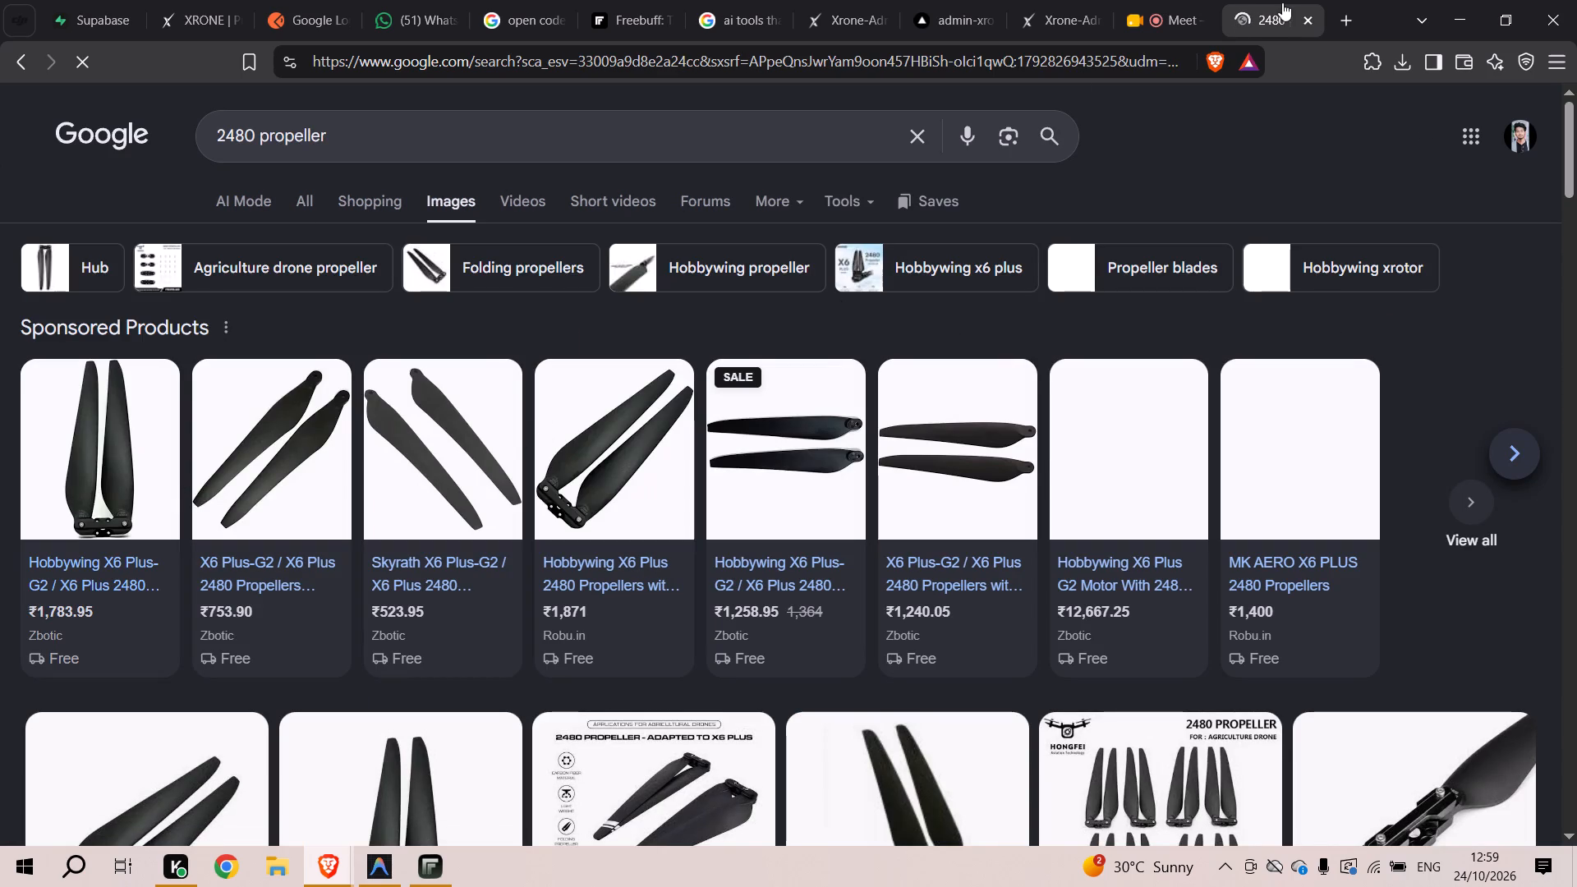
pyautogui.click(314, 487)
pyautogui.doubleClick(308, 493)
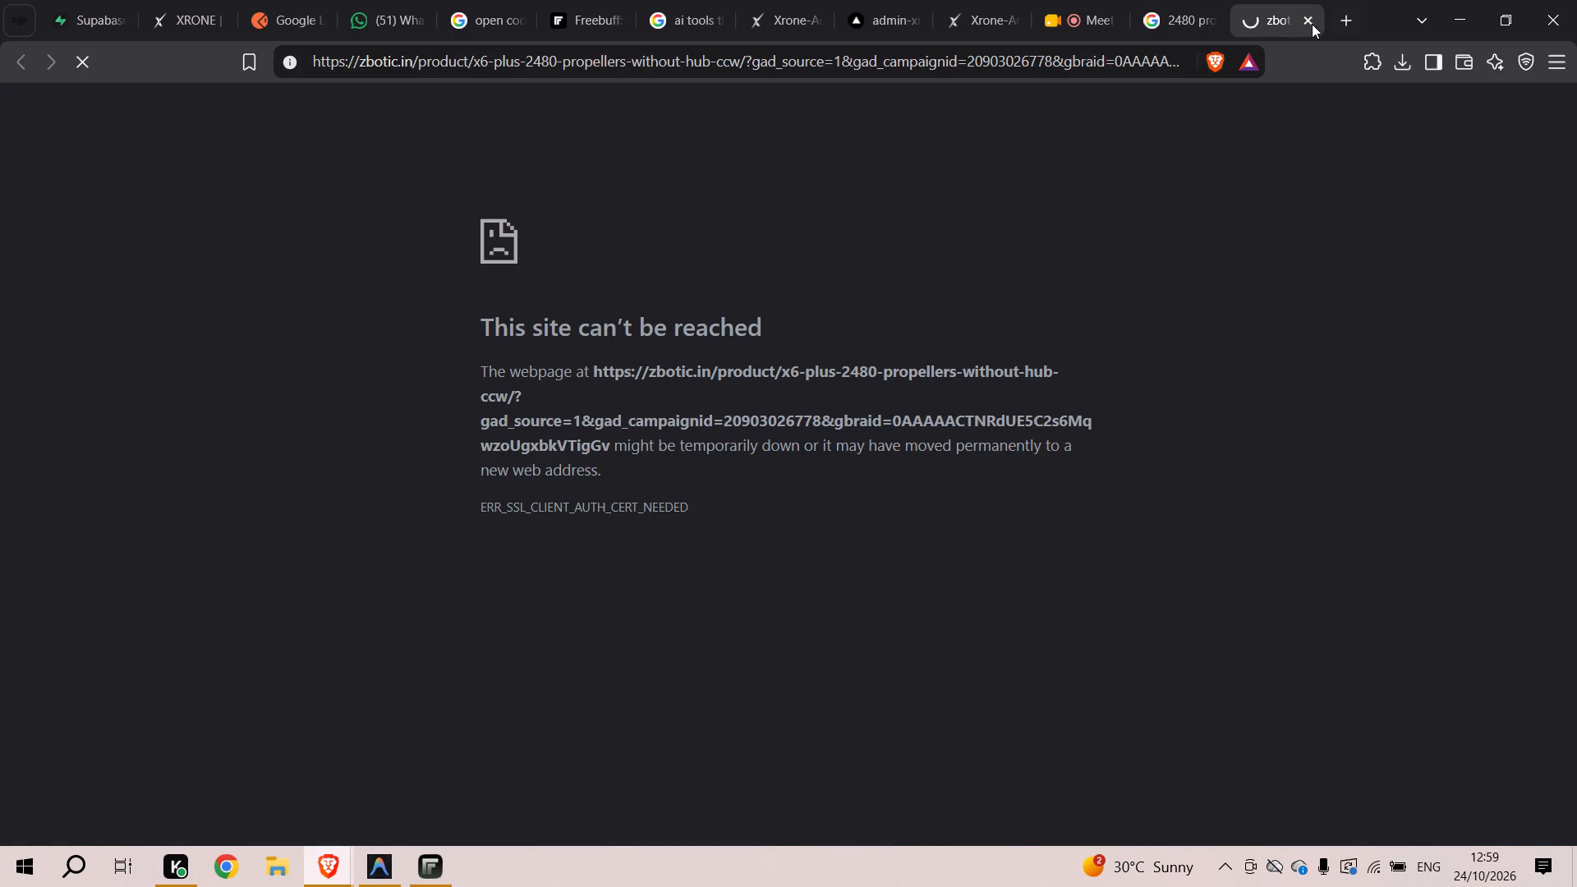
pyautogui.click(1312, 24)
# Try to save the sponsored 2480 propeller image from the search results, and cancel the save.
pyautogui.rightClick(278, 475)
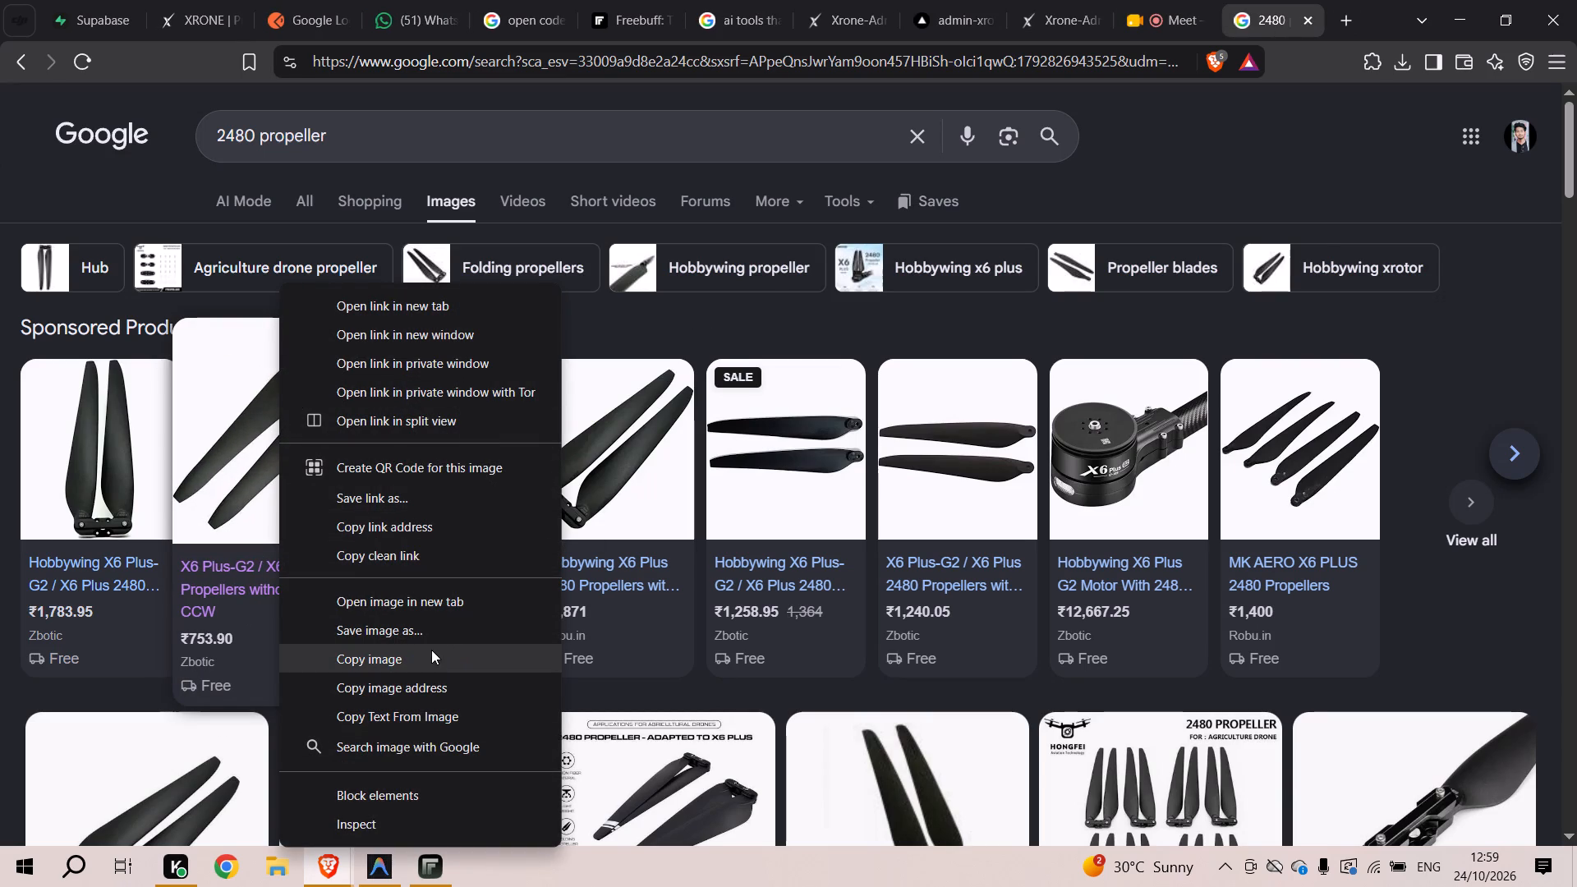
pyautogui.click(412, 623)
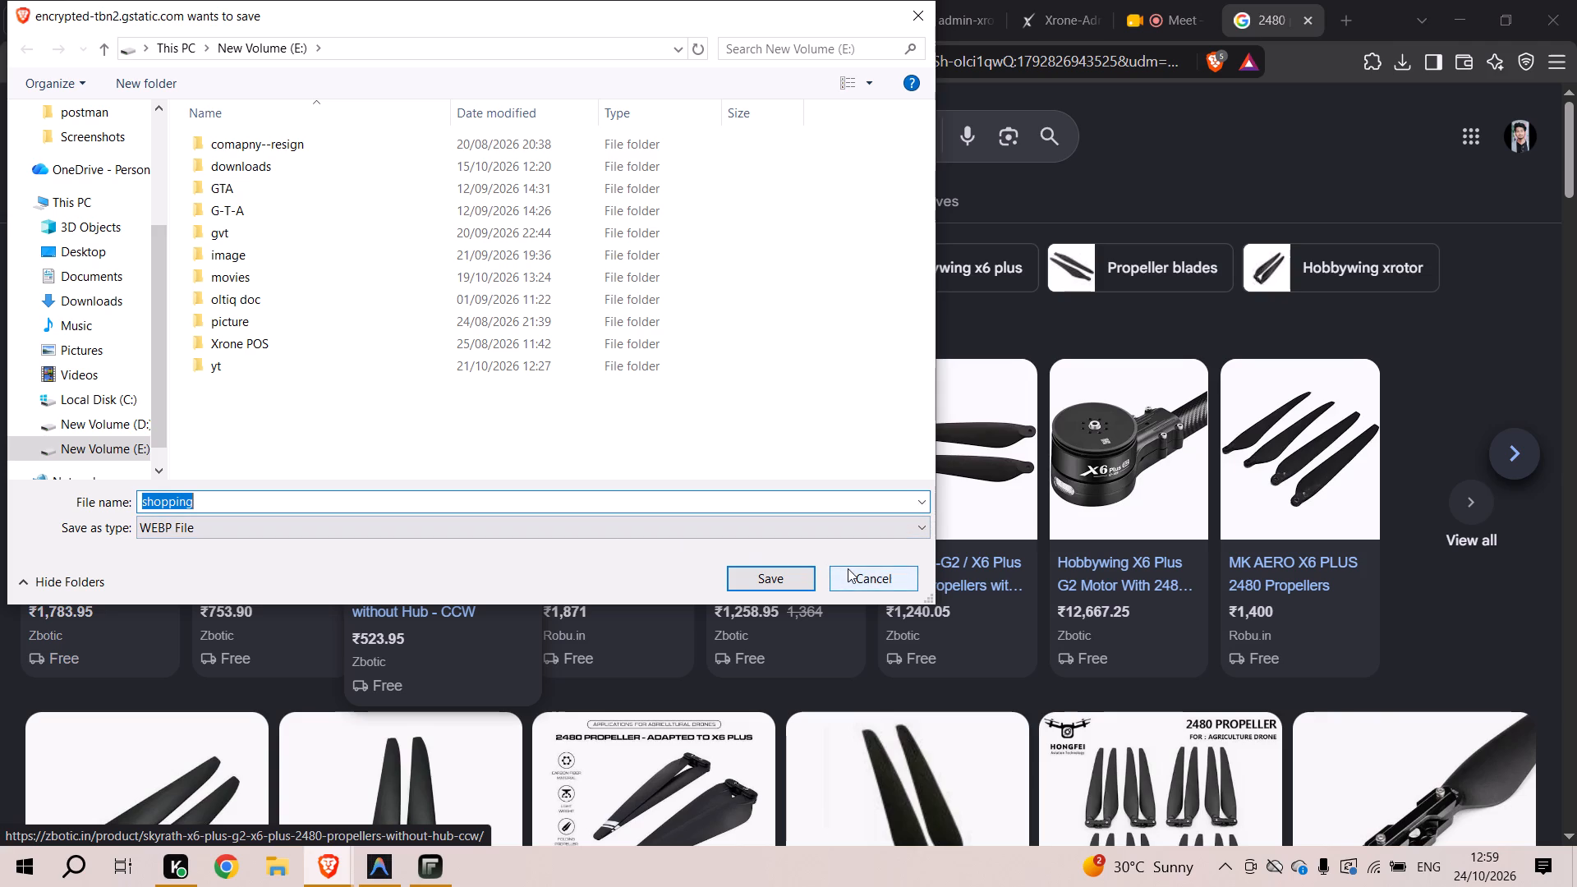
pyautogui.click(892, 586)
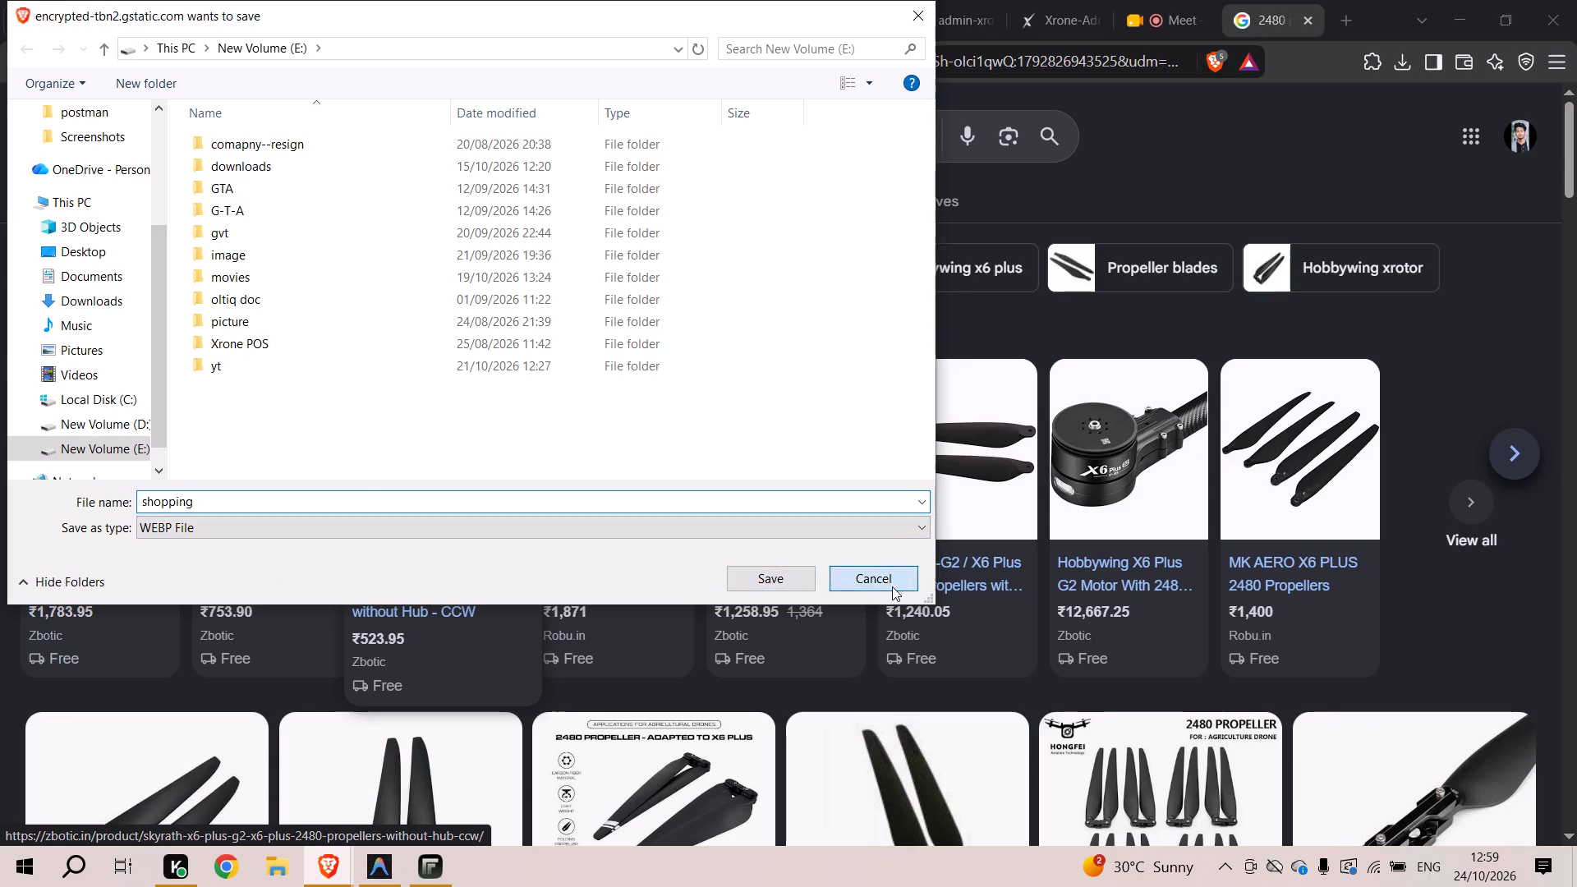
# Open the Zbotic product page for the X6 Plus-G2 / X6 Plus 2480 Propellers with Hub – CW.
pyautogui.click(913, 476)
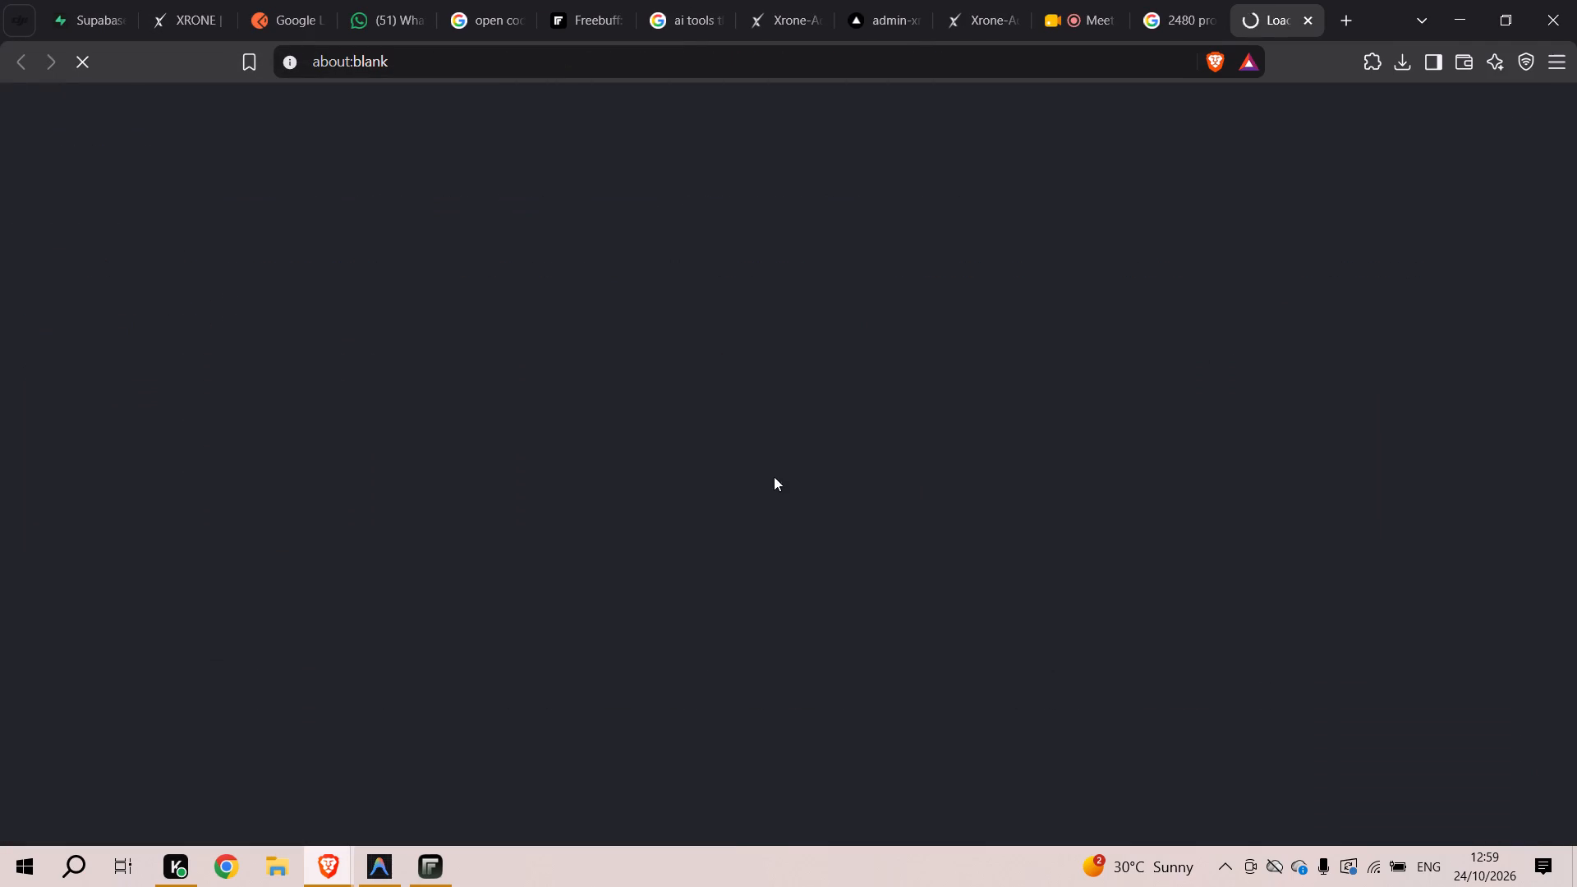
pyautogui.click(1161, 11)
pyautogui.scroll(-6, 567, 548)
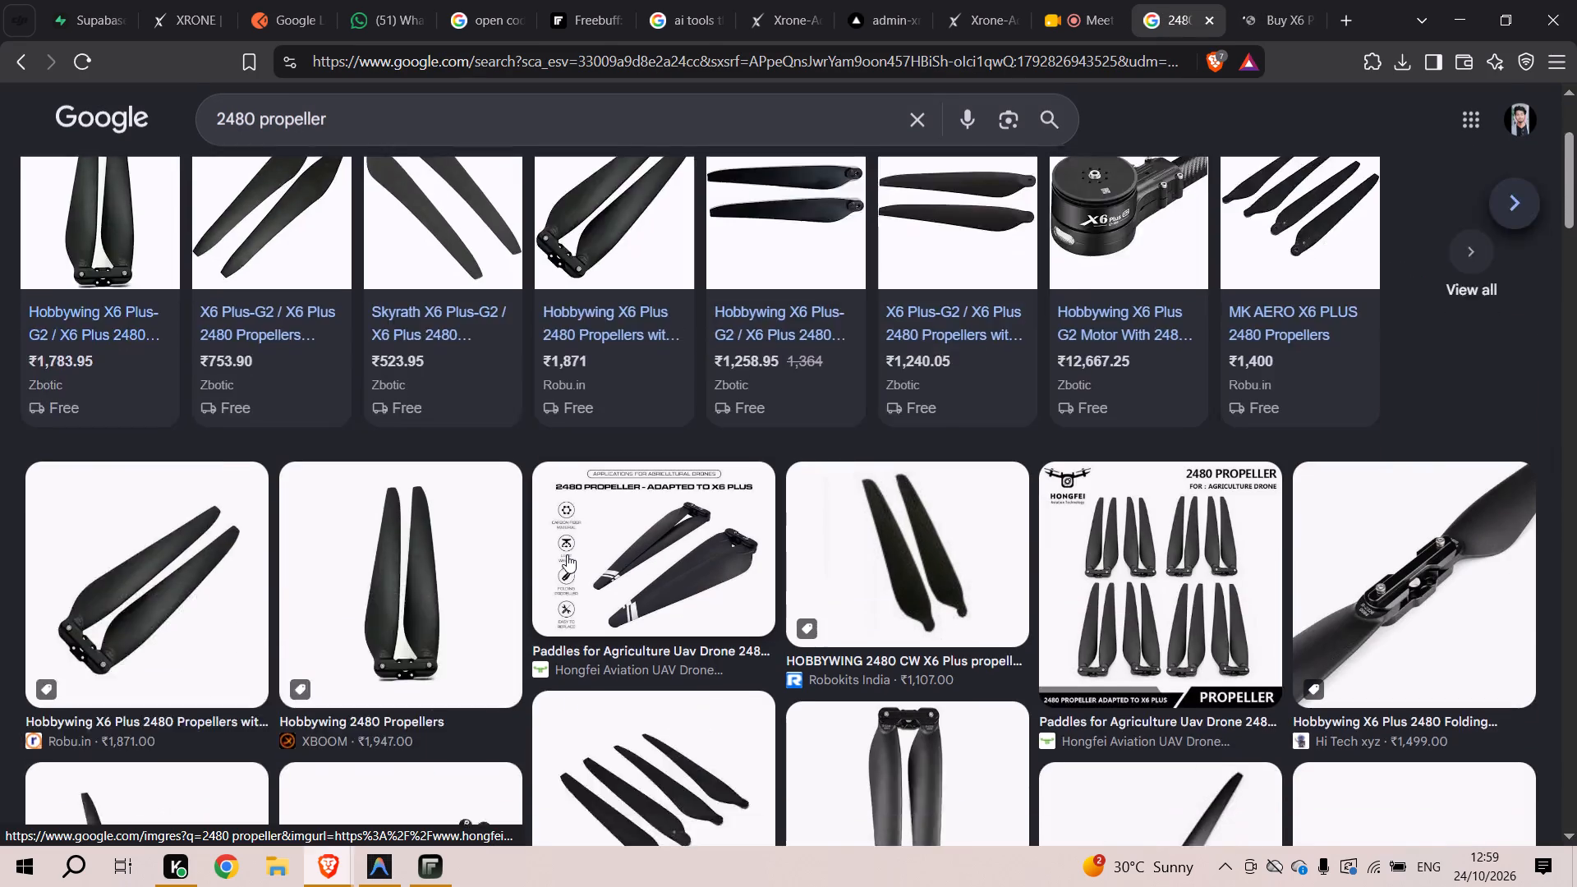
pyautogui.rightClick(151, 344)
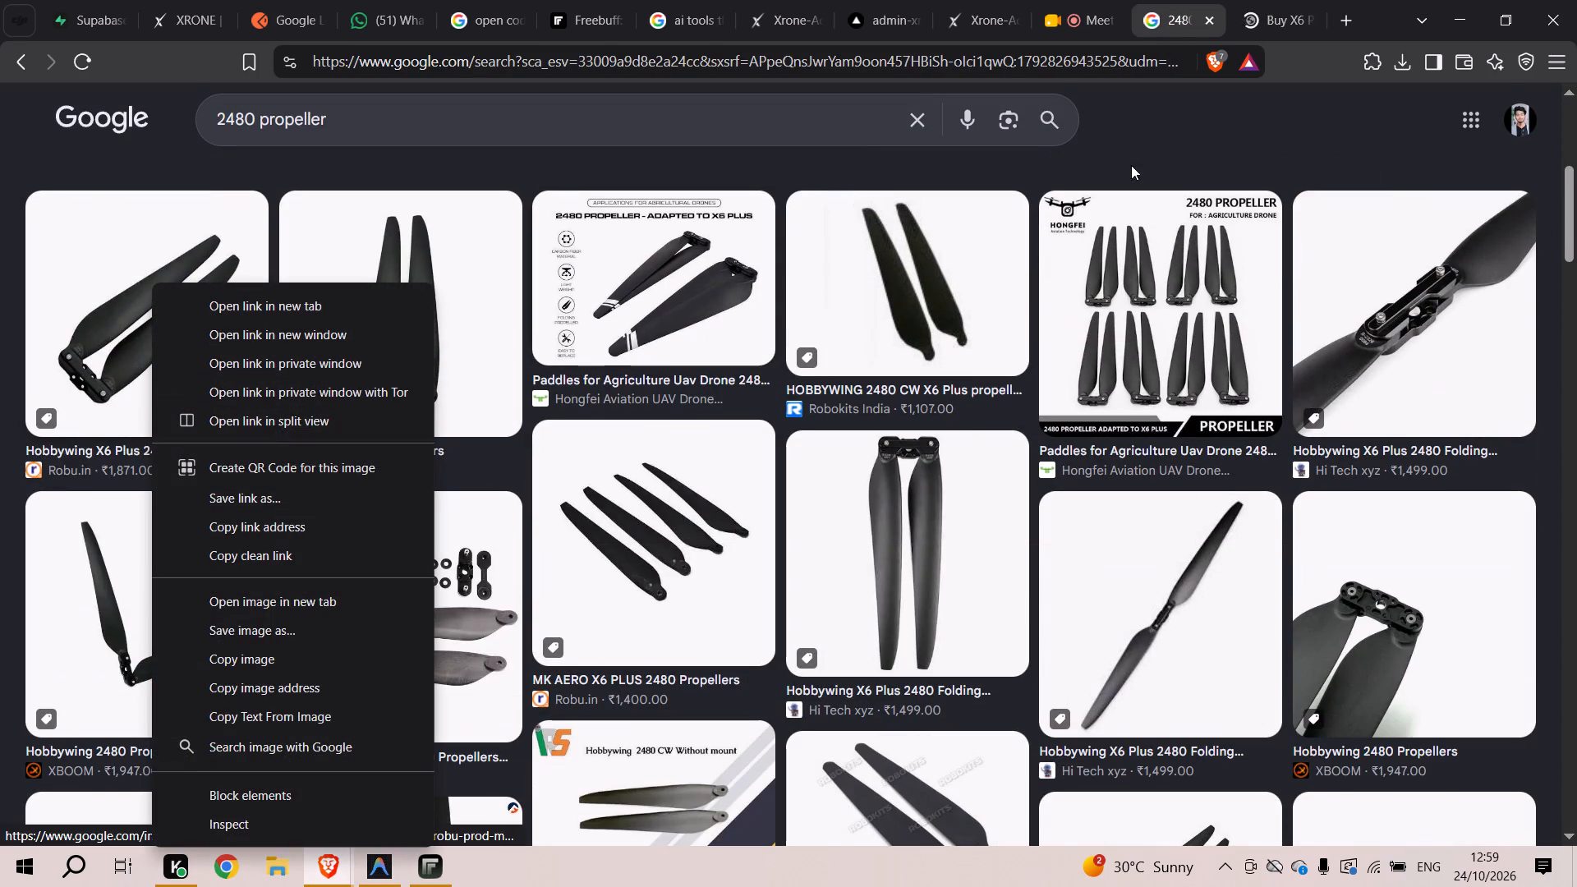
pyautogui.click(1290, 0)
pyautogui.click(1267, 12)
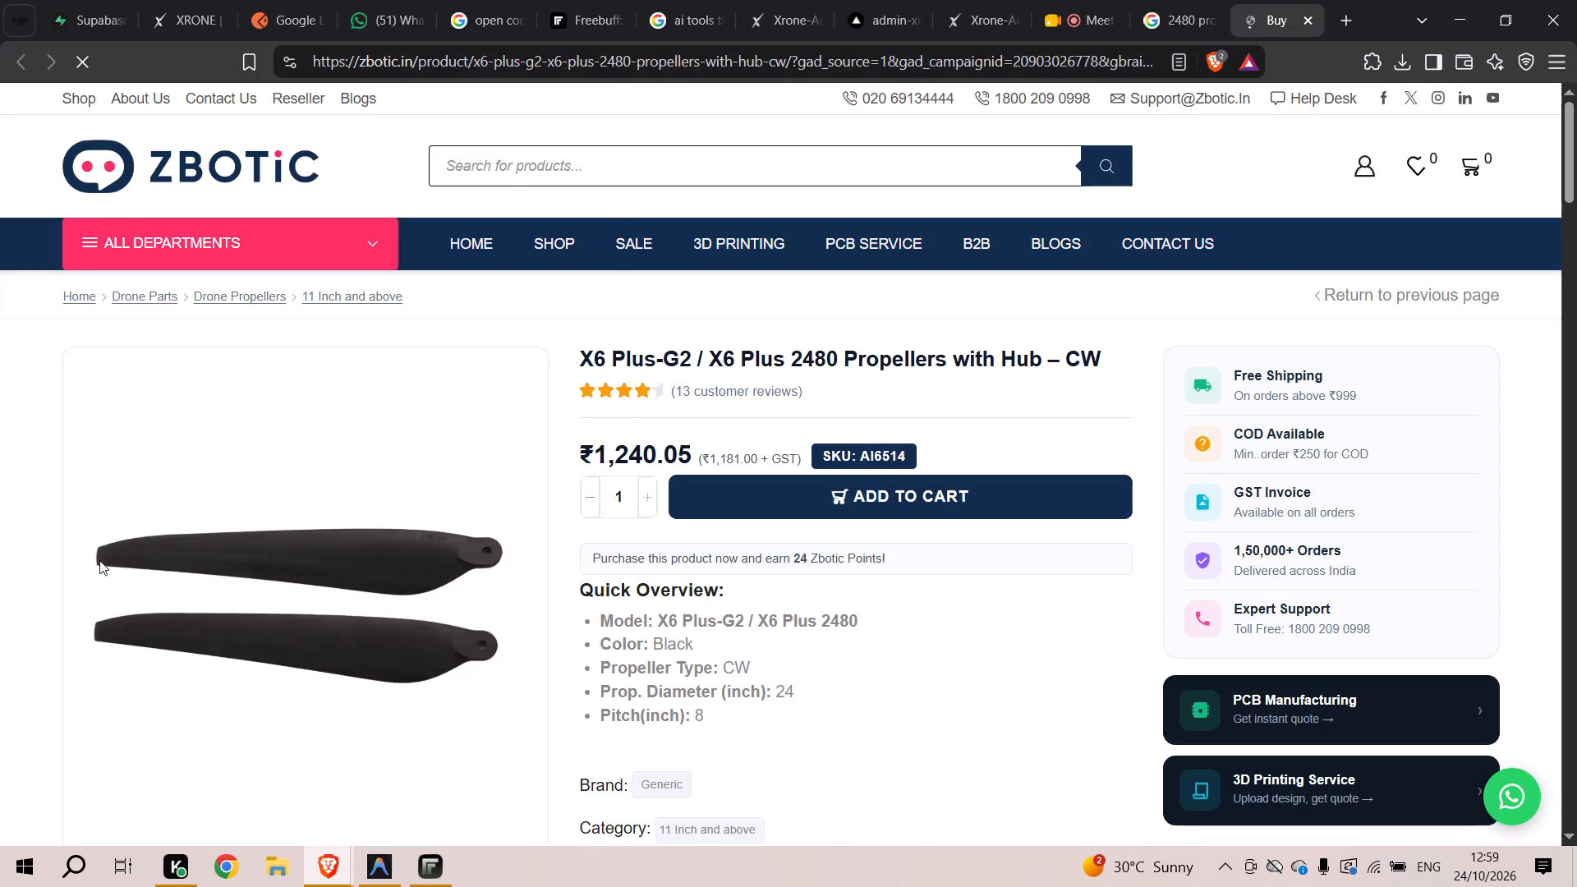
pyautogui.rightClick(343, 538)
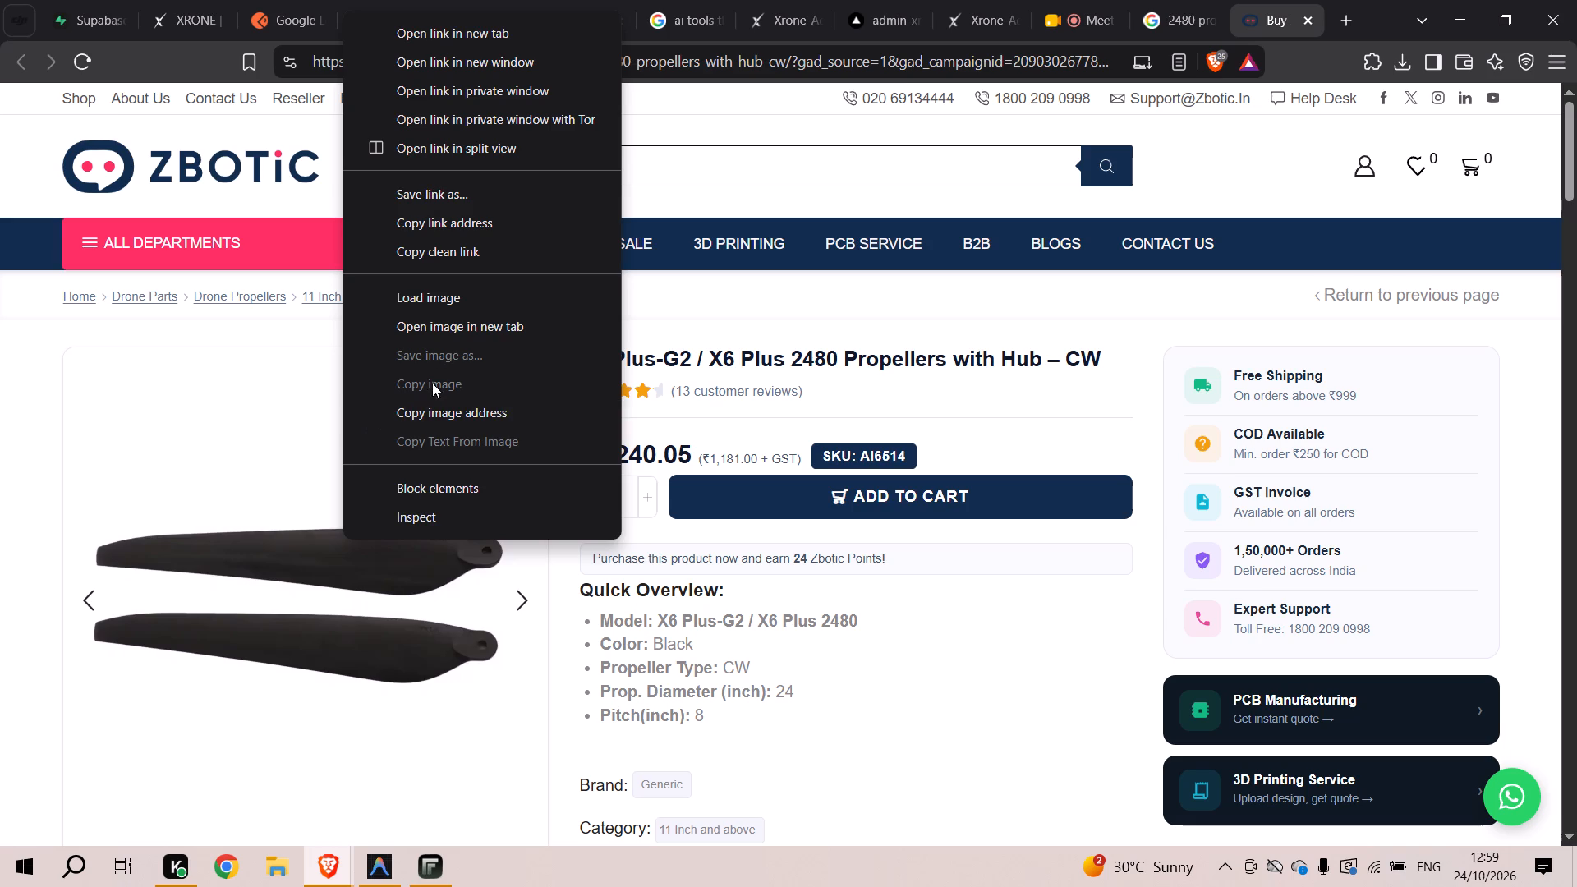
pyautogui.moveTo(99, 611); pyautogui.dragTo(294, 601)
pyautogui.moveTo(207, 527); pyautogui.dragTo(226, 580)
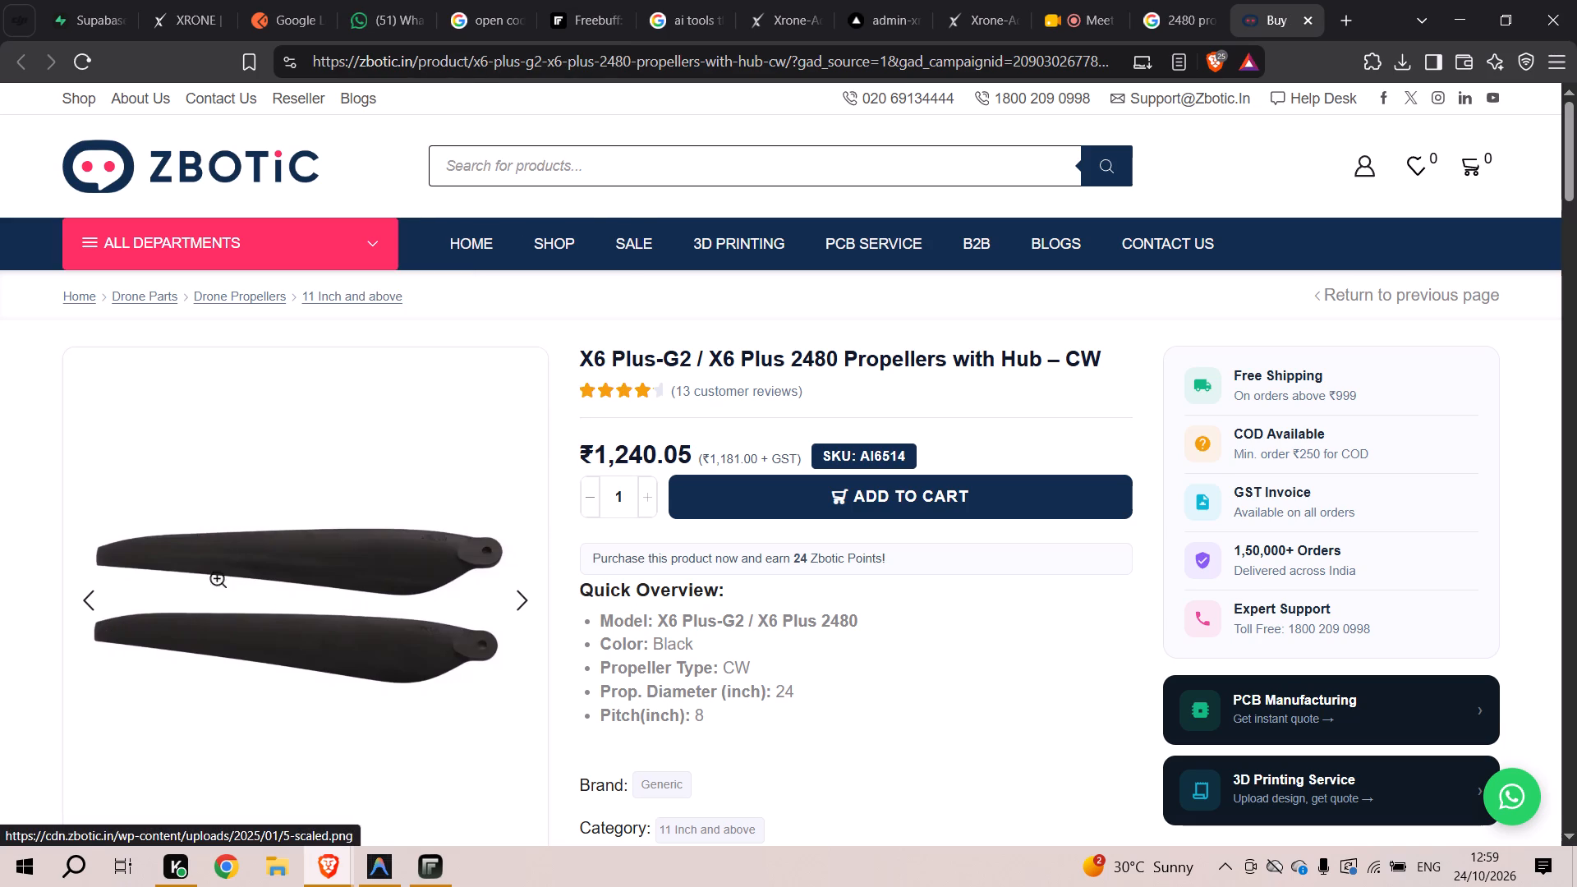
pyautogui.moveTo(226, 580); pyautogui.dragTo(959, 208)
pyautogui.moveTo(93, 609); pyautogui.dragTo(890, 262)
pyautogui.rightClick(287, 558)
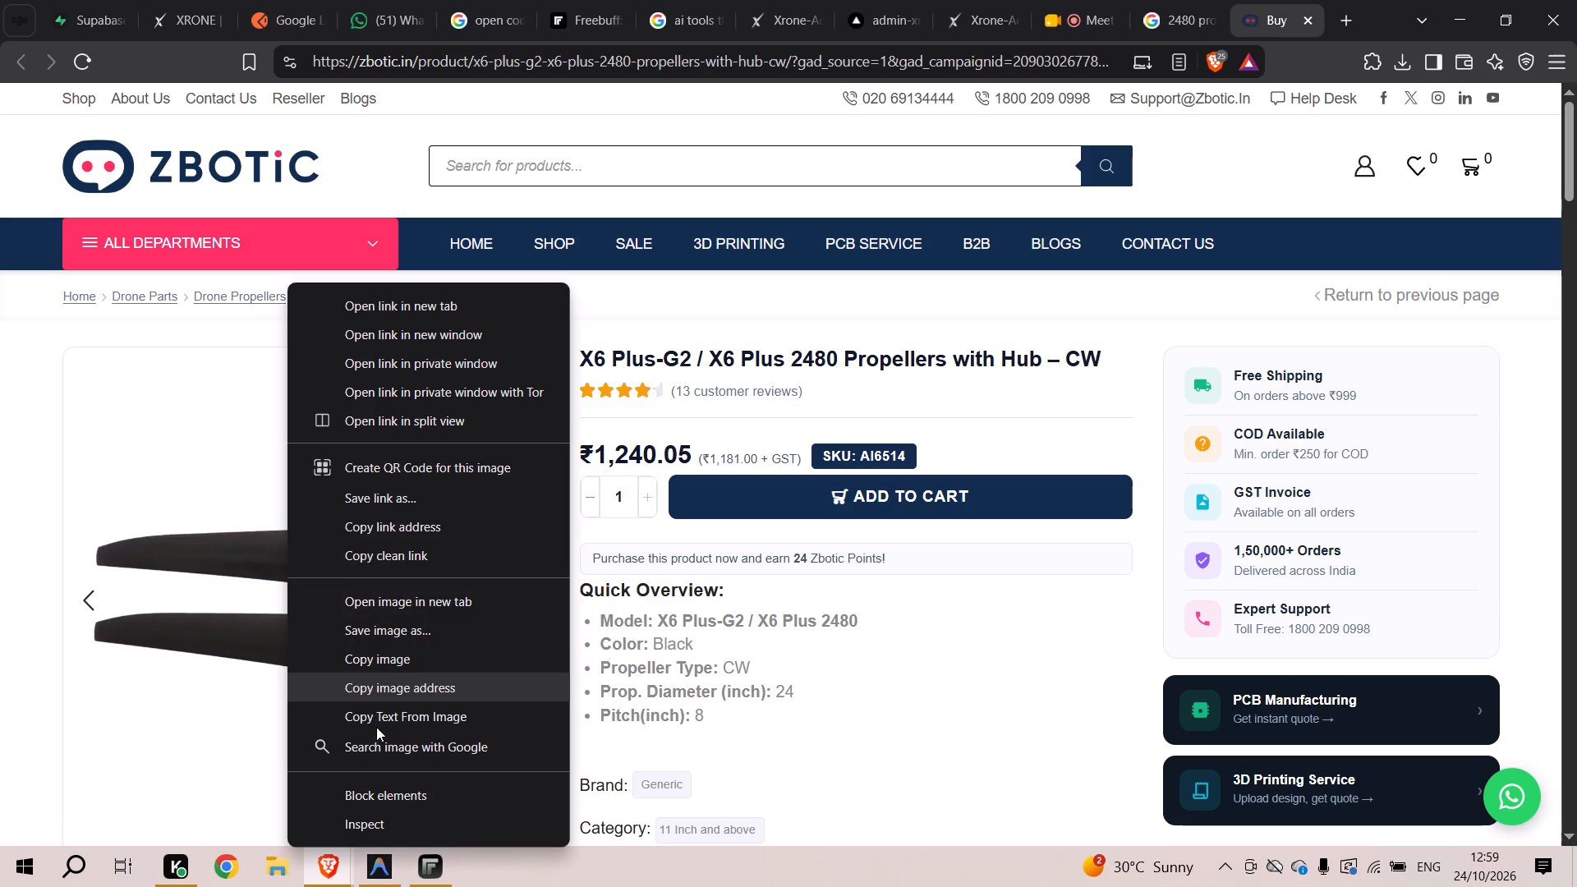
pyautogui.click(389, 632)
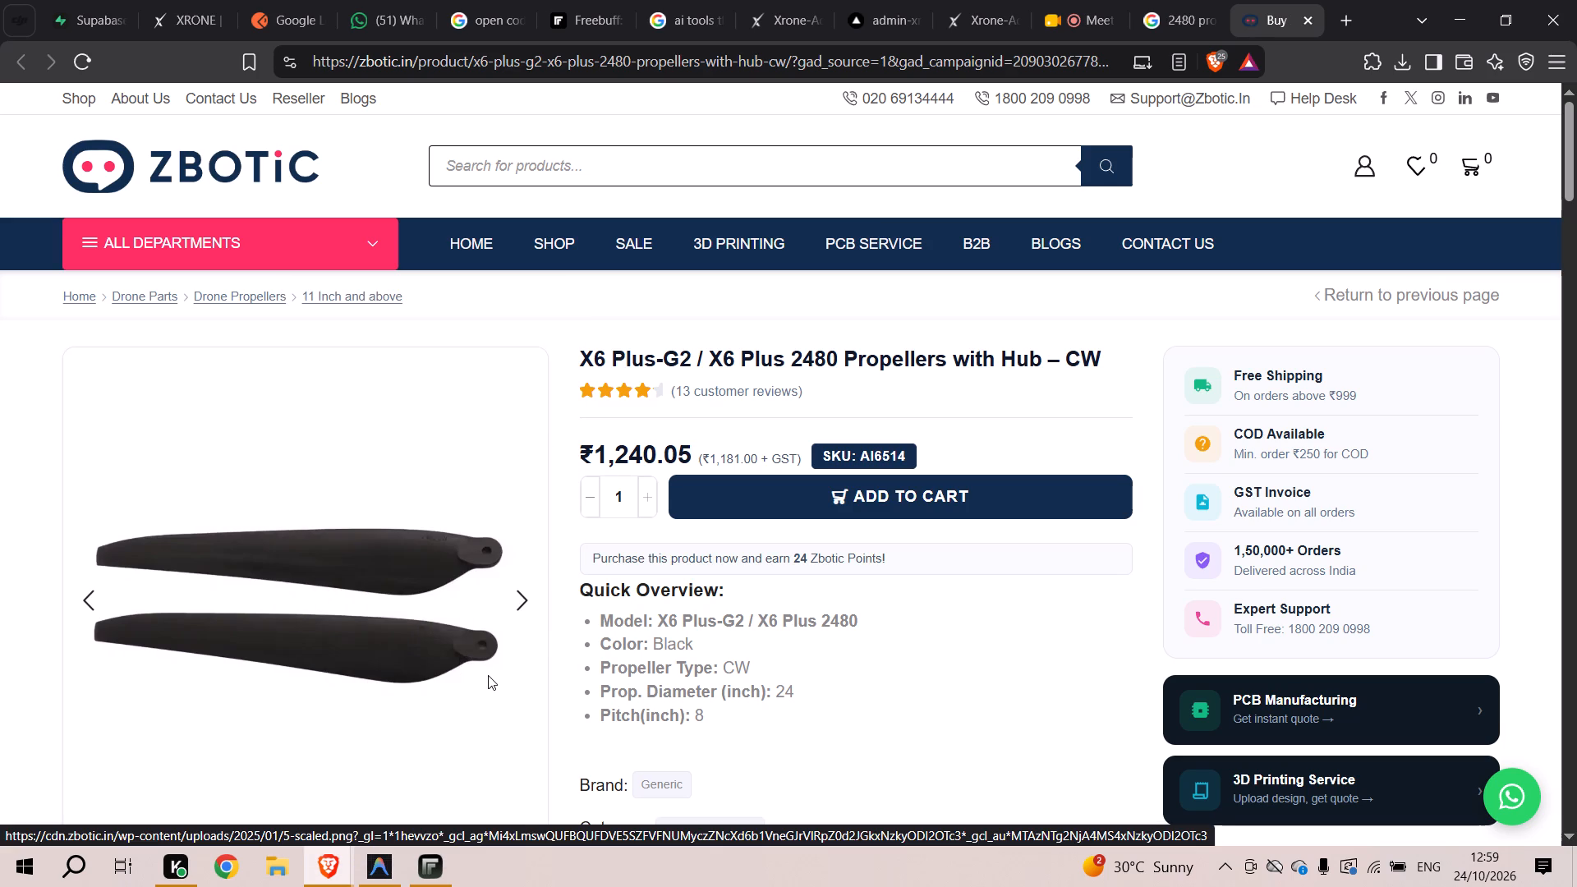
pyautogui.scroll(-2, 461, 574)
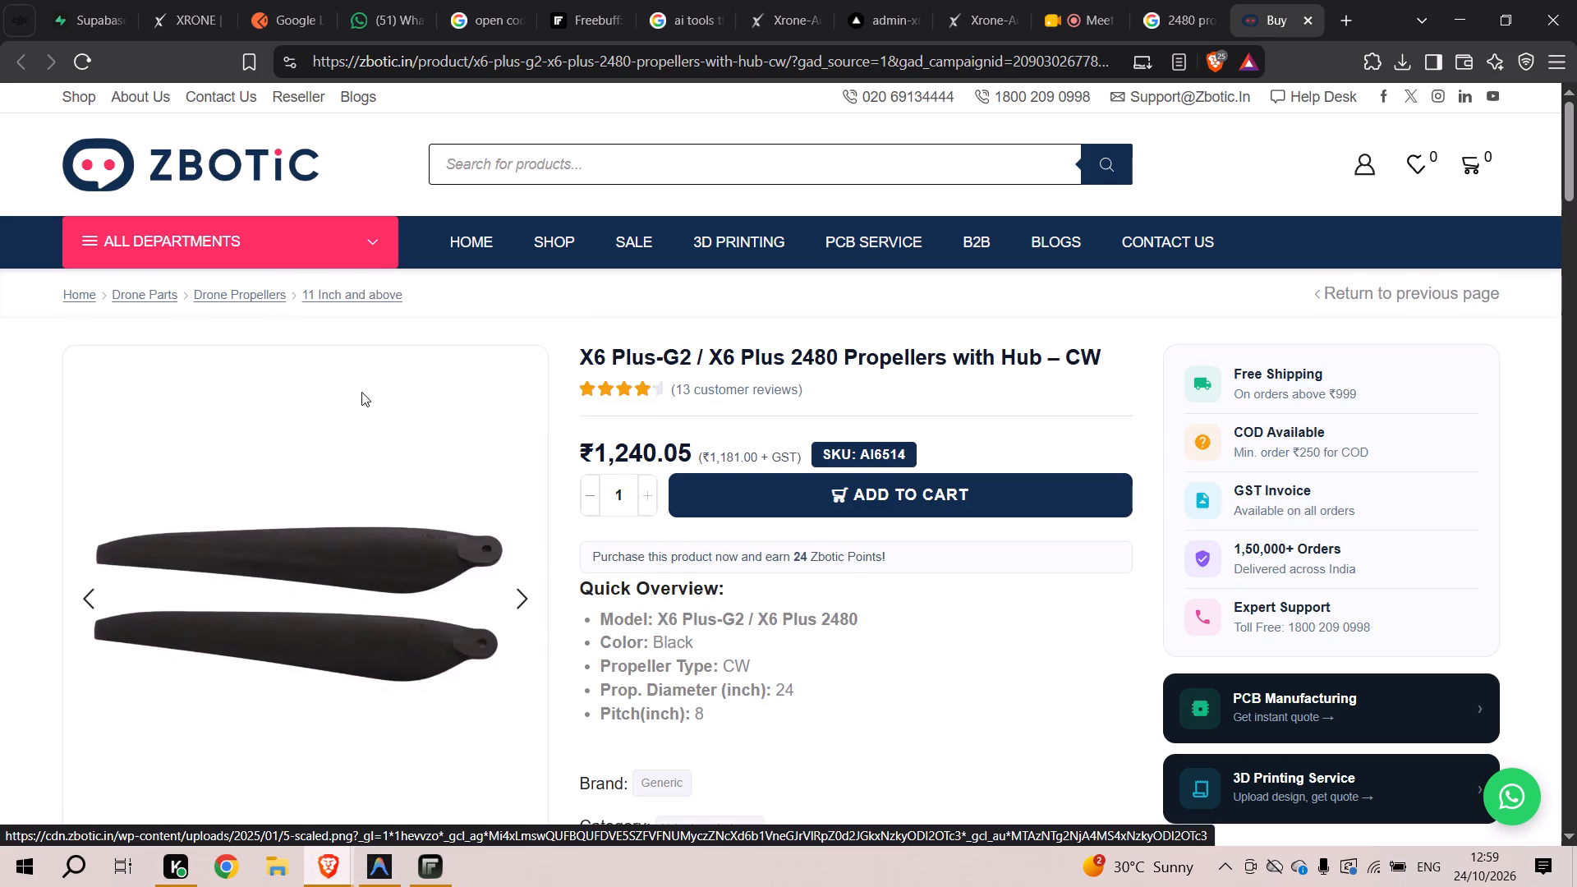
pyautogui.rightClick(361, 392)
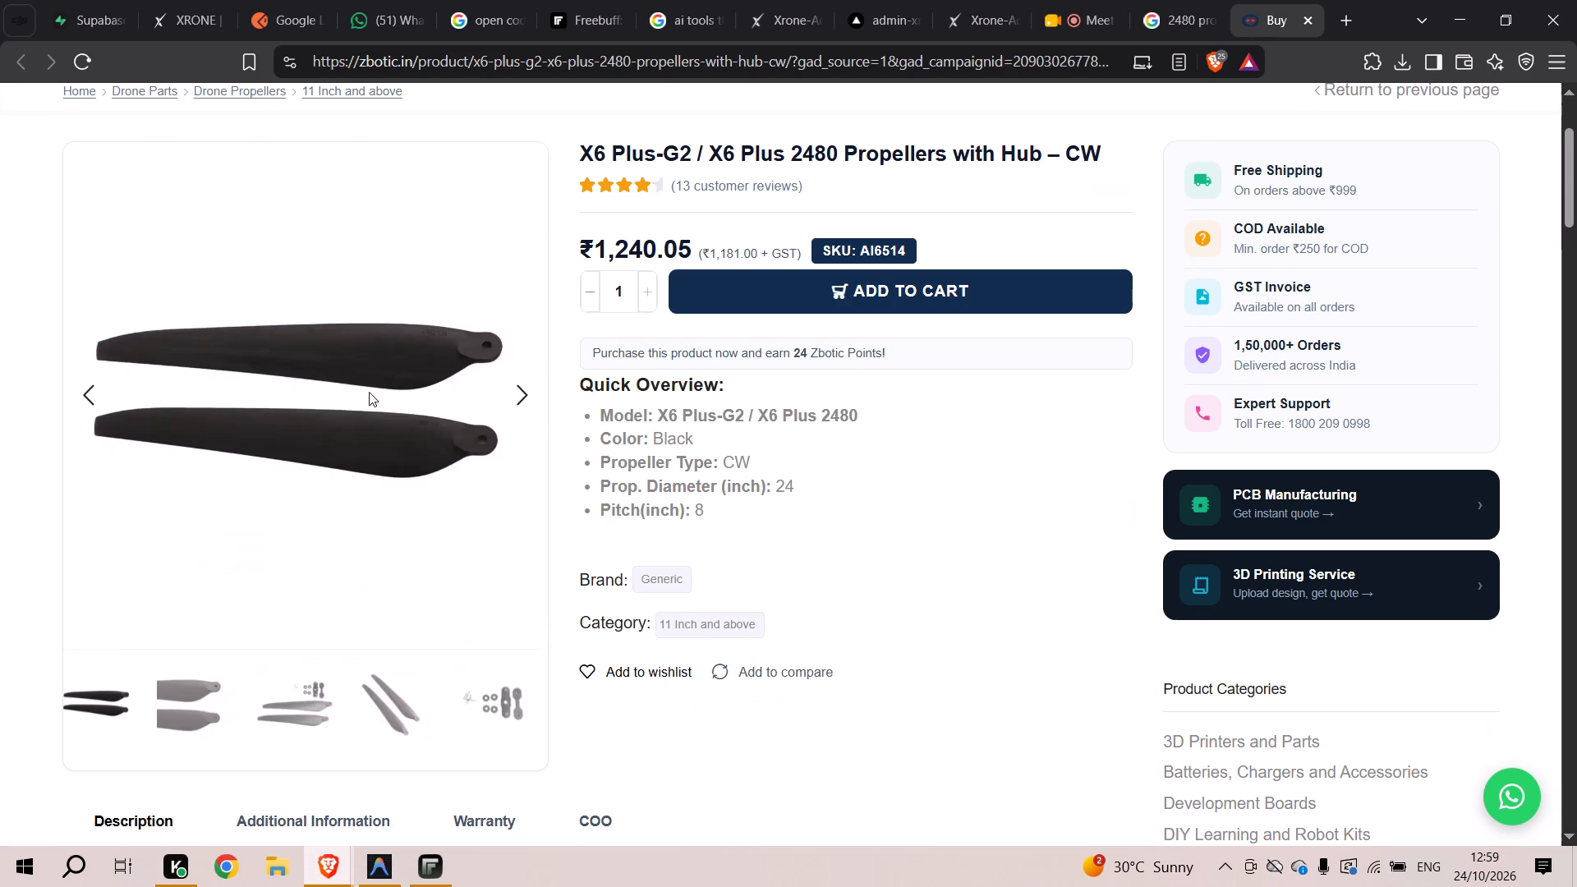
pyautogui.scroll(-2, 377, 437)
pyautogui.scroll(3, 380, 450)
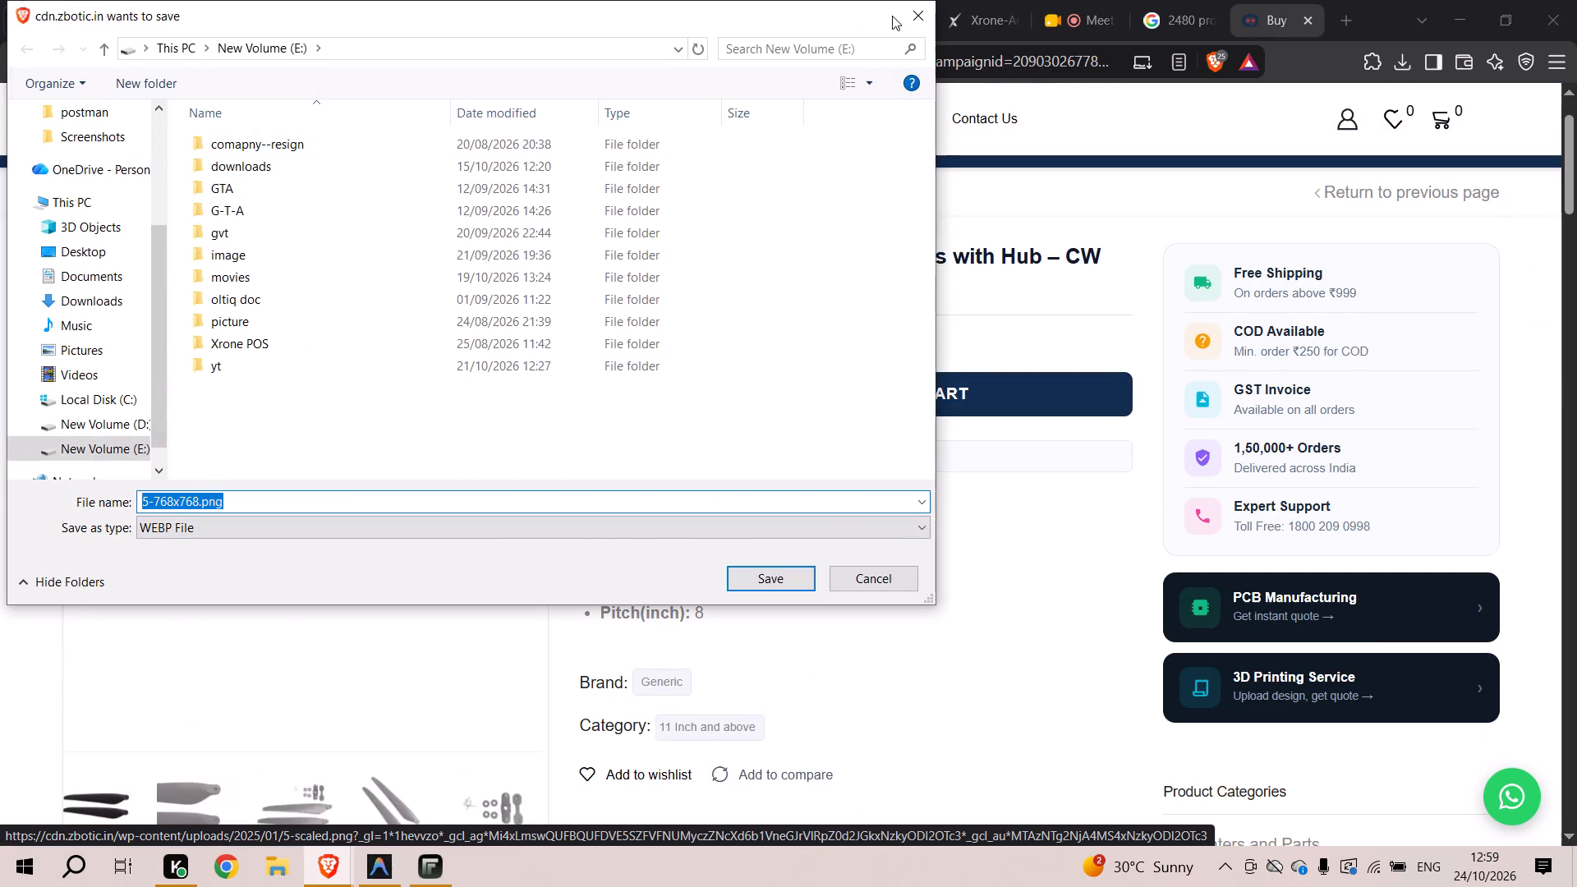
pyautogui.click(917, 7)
# Open Snipping Tool and capture a rectangular snip of the two black propeller blades in the Zbotic product photo.
pyautogui.click(0, 886)
pyautogui.write('snipp')
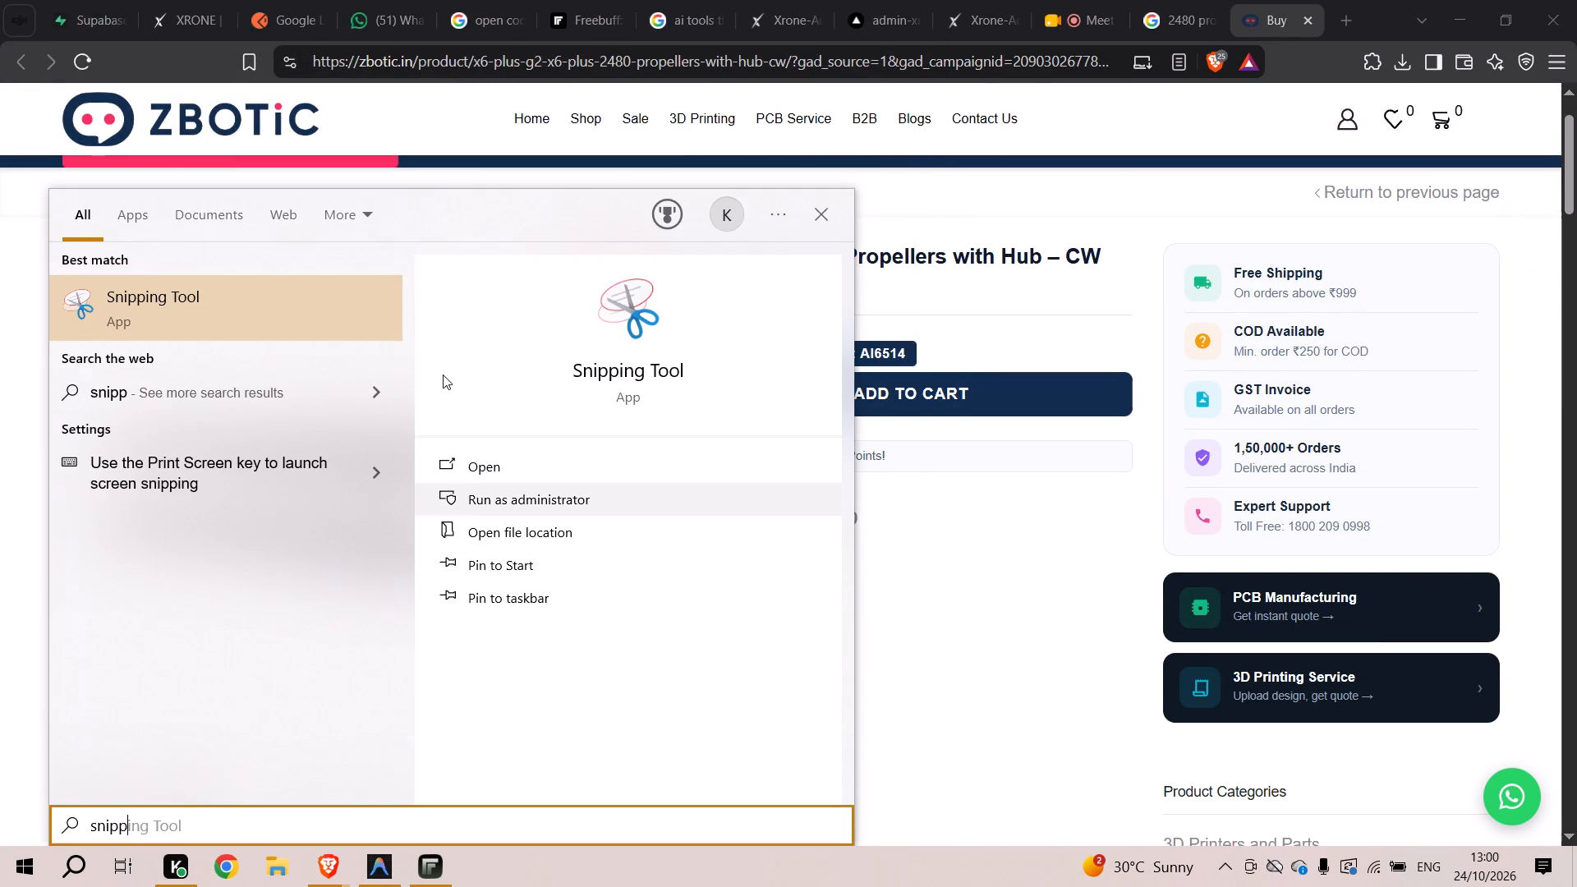
pyautogui.click(483, 457)
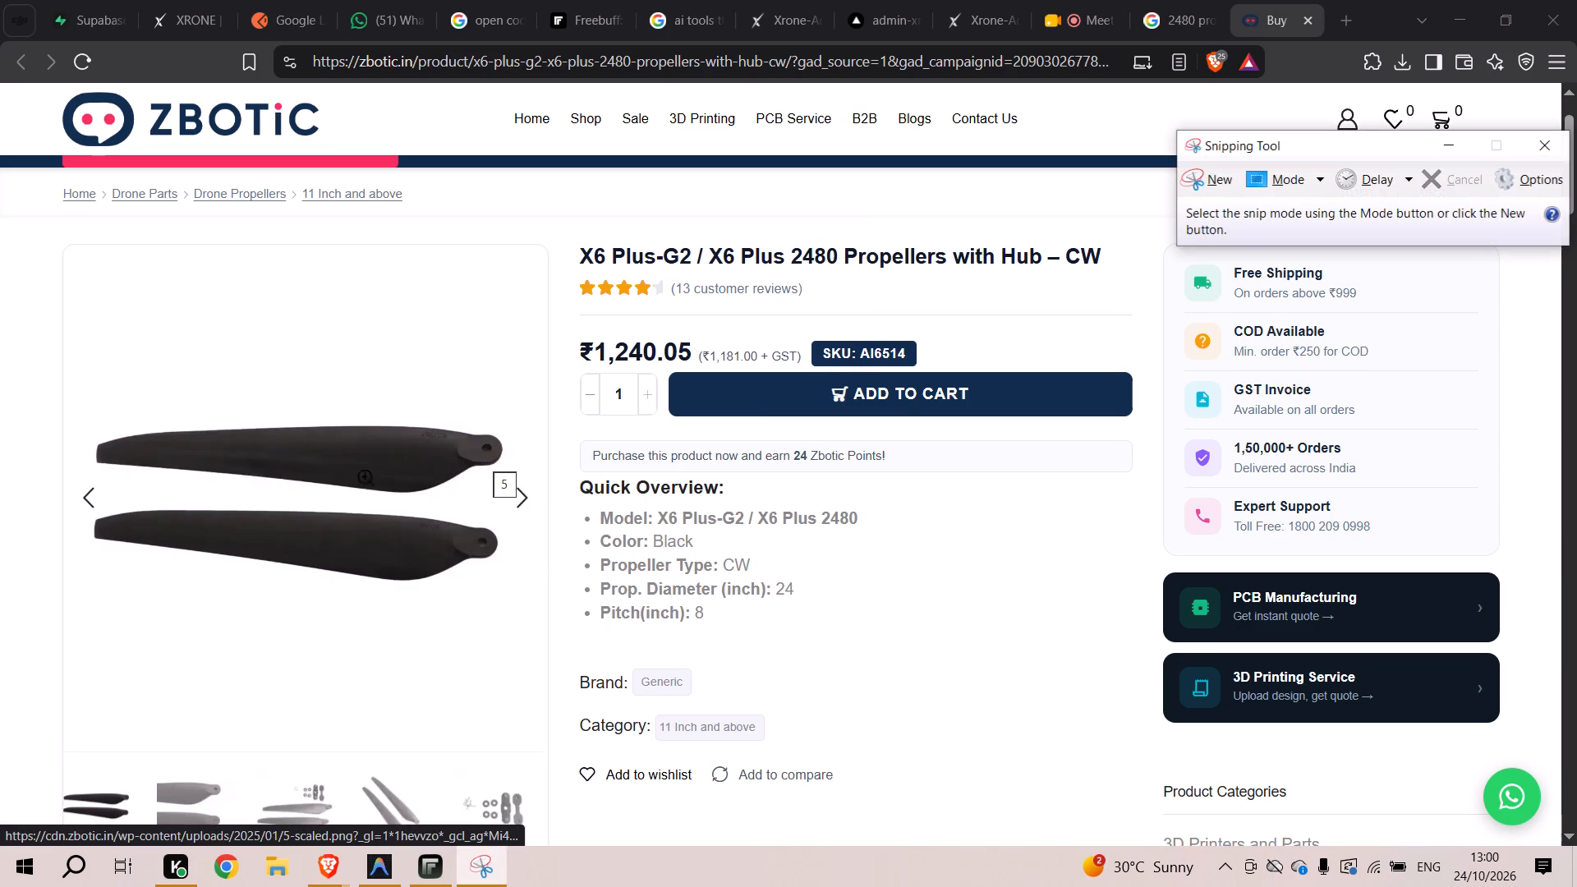
pyautogui.click(1220, 164)
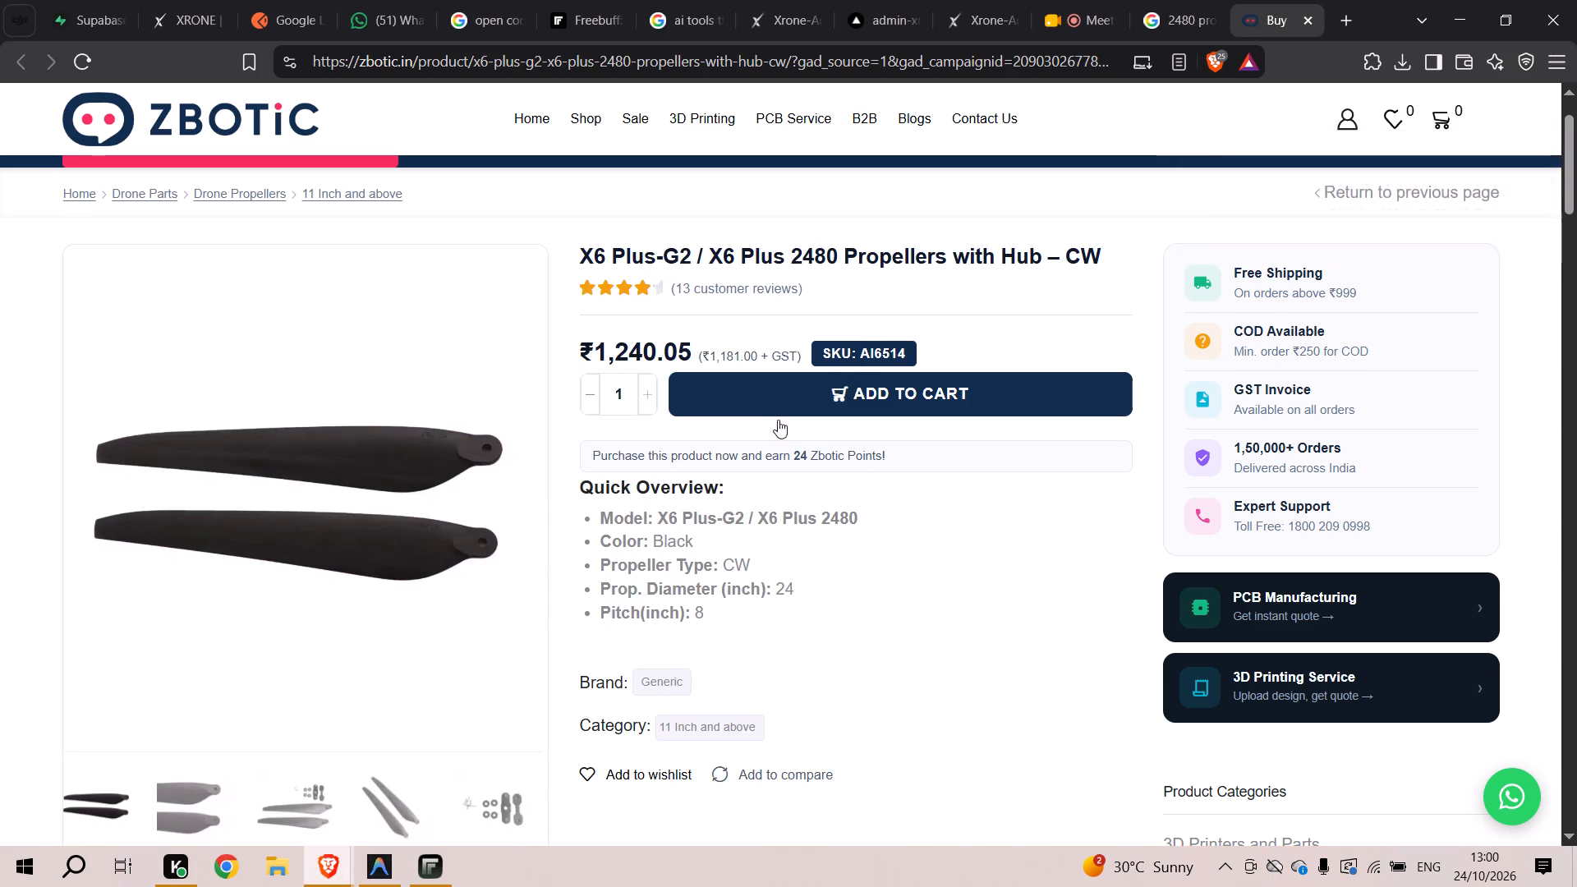
pyautogui.moveTo(80, 283); pyautogui.dragTo(462, 728)
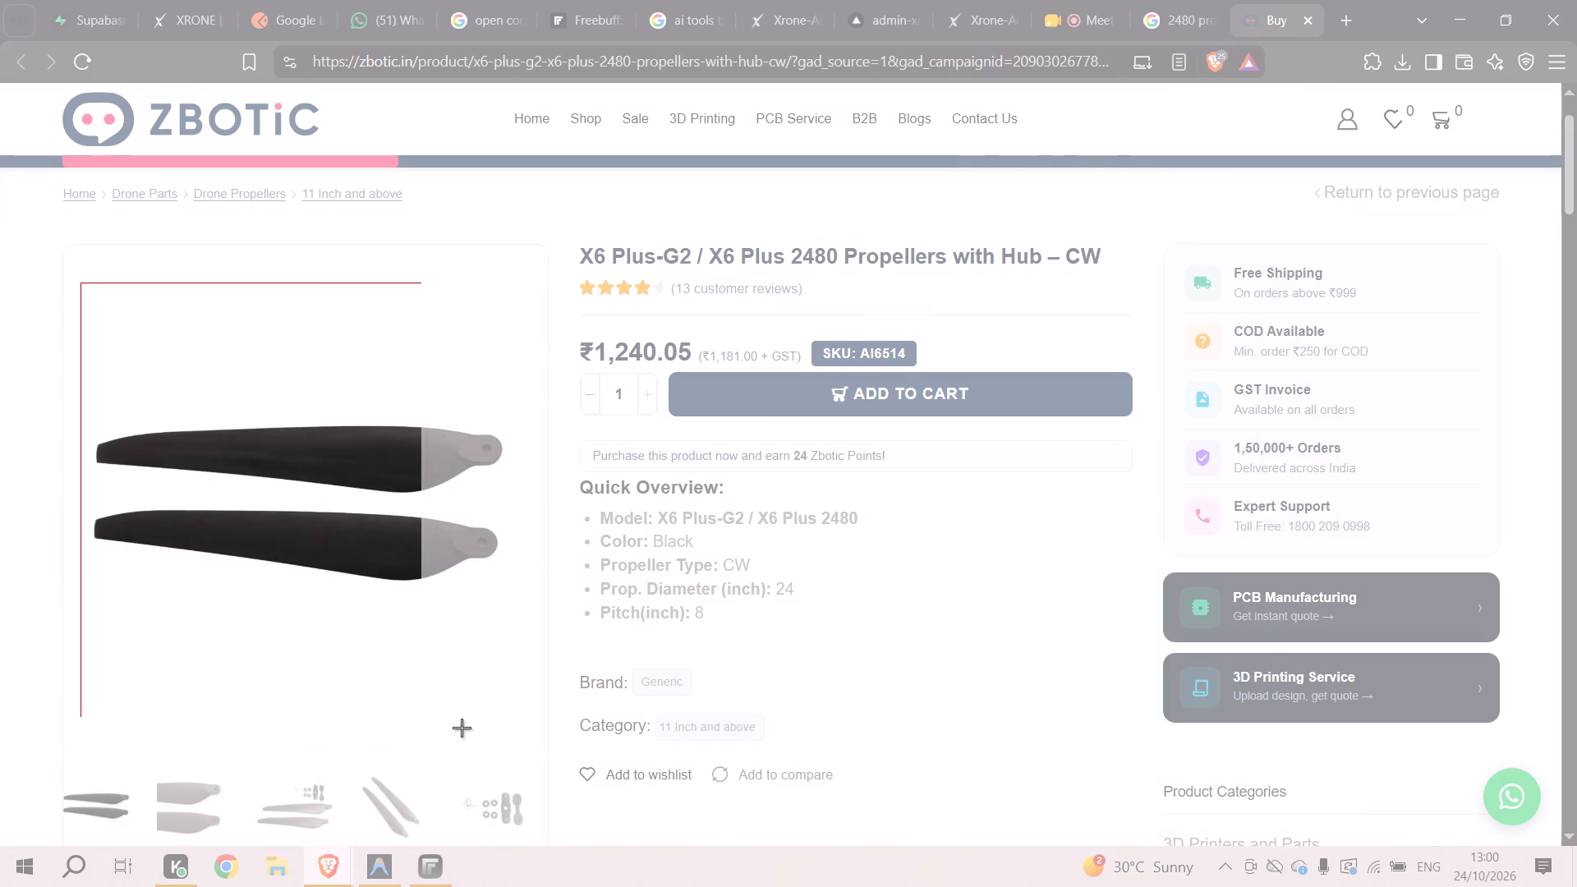
pyautogui.moveTo(462, 728); pyautogui.dragTo(525, 729)
# Save the propeller snip as a JPEG file named Capture in the Pictures folder.
pyautogui.rightClick(257, 425)
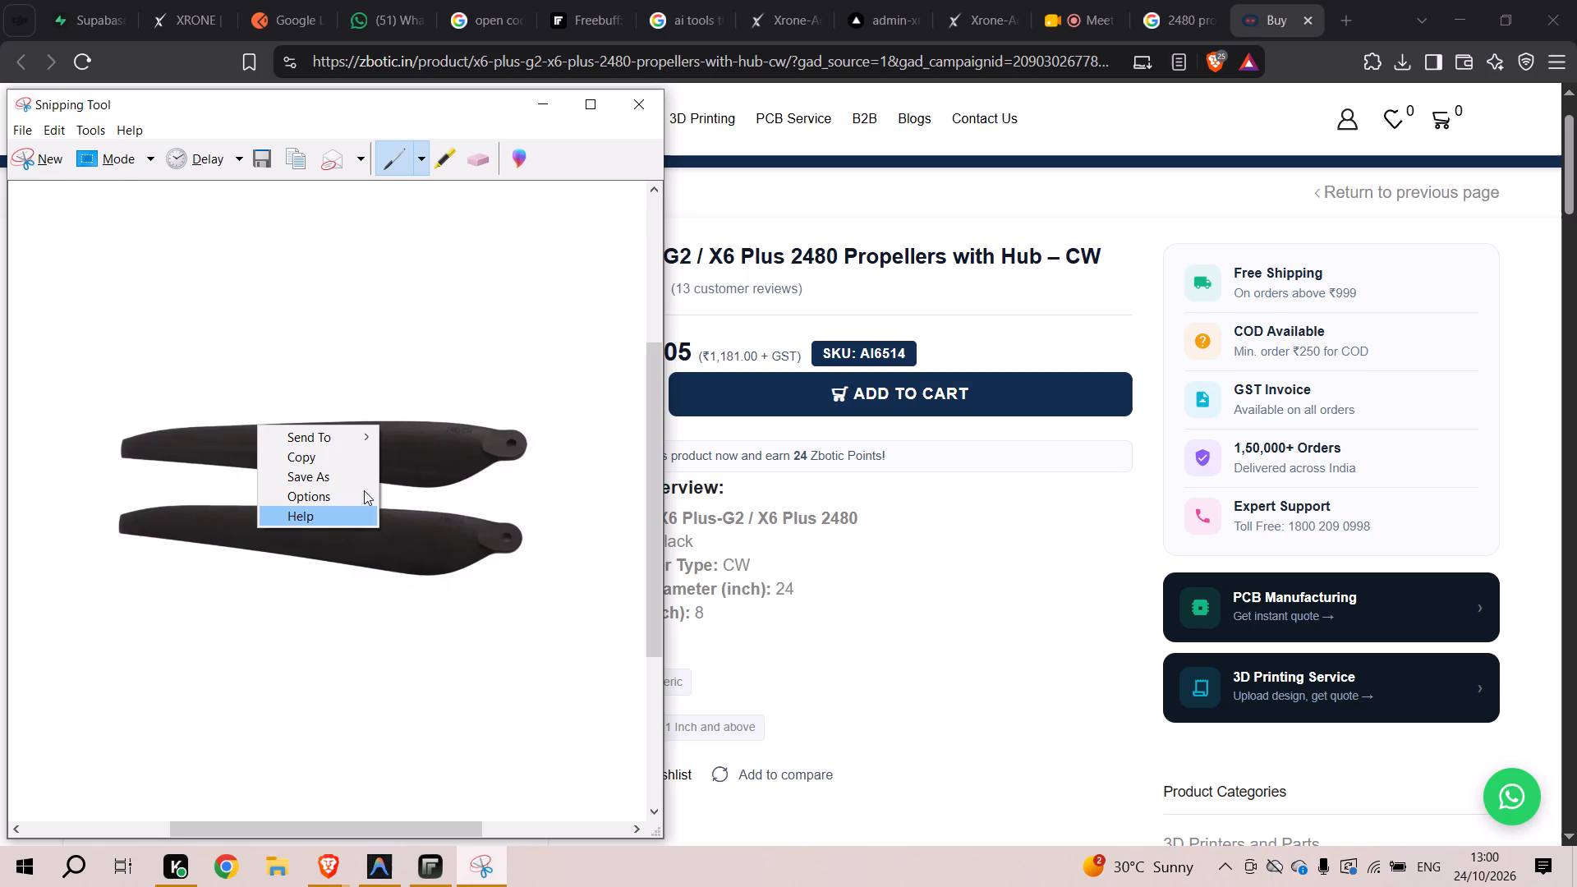
pyautogui.click(341, 474)
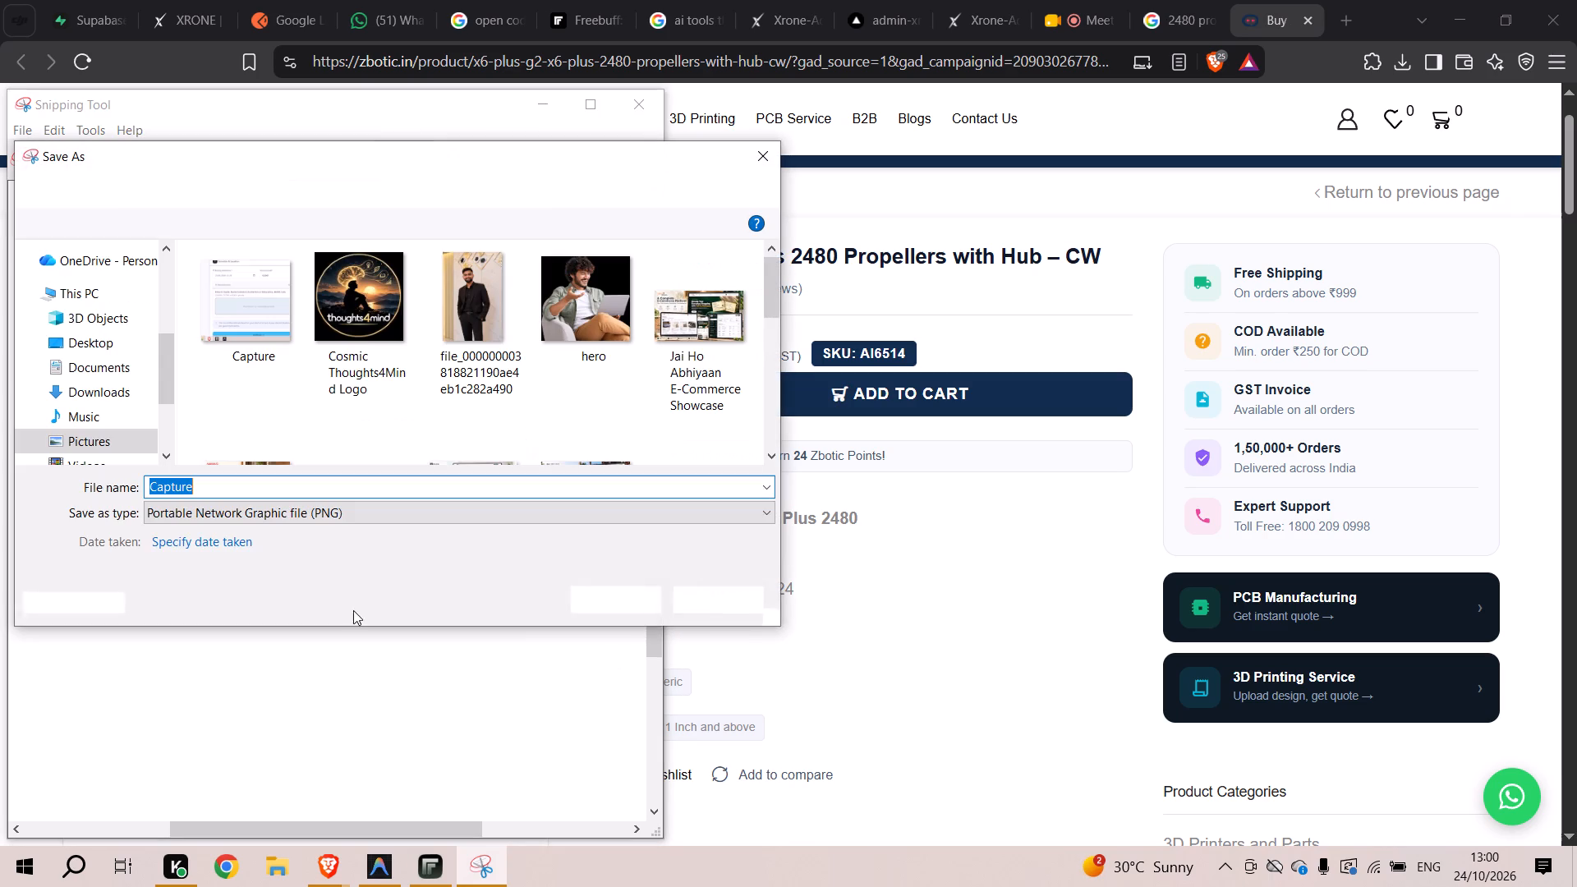
pyautogui.click(343, 513)
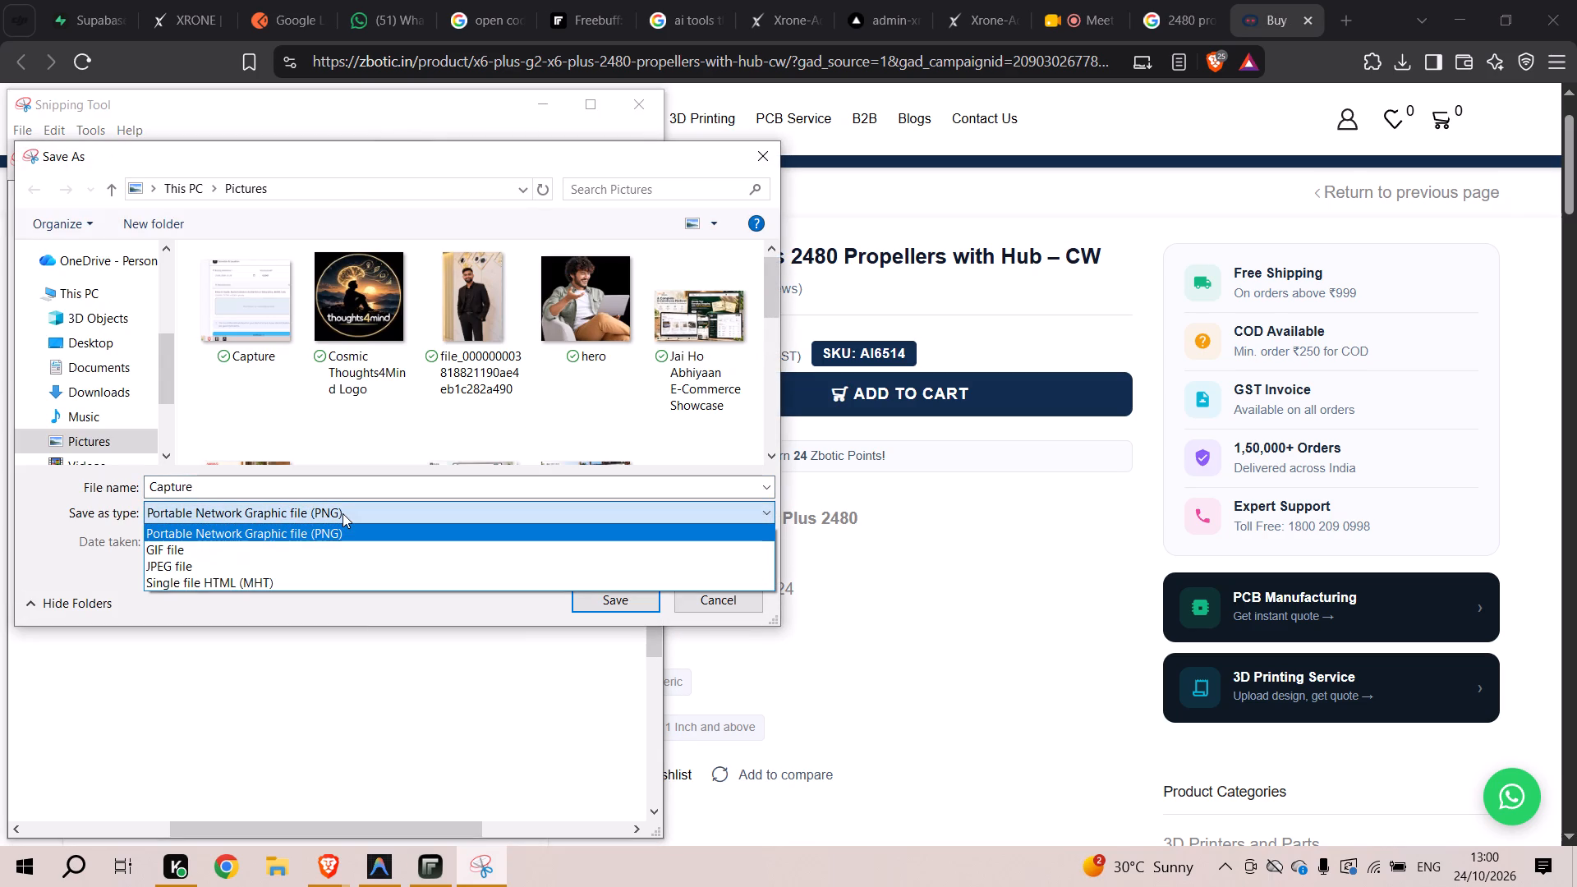
pyautogui.click(221, 569)
pyautogui.click(637, 590)
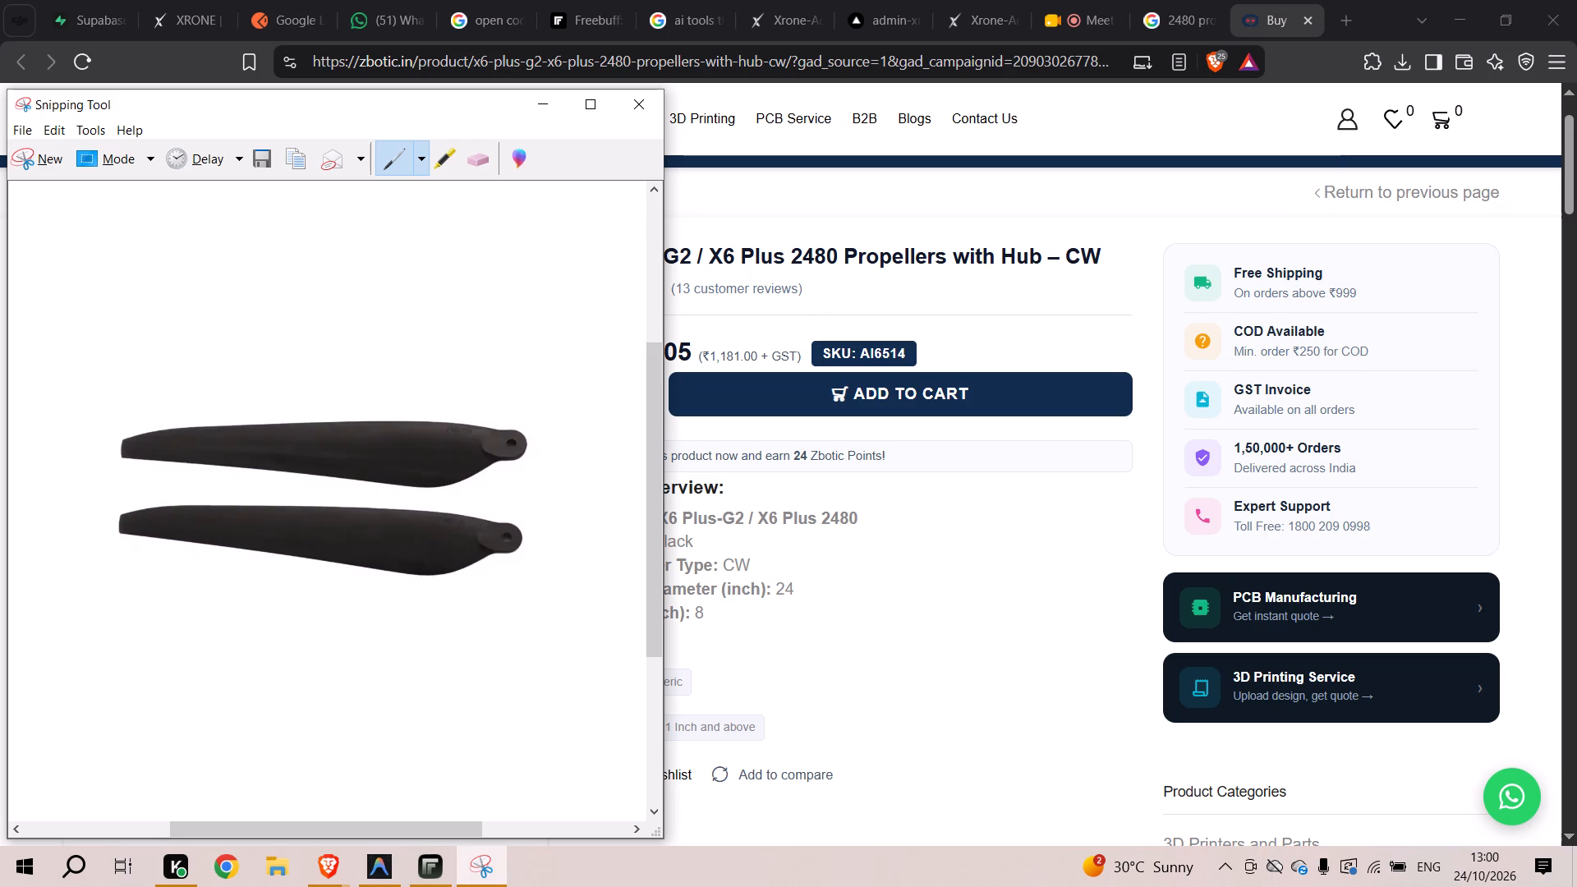
# In the Xrone admin Add product form, enter the name 2480 prop, price 600, GST 5% and stock quantity 100.
pyautogui.click(1414, 62)
pyautogui.click(1414, 62)
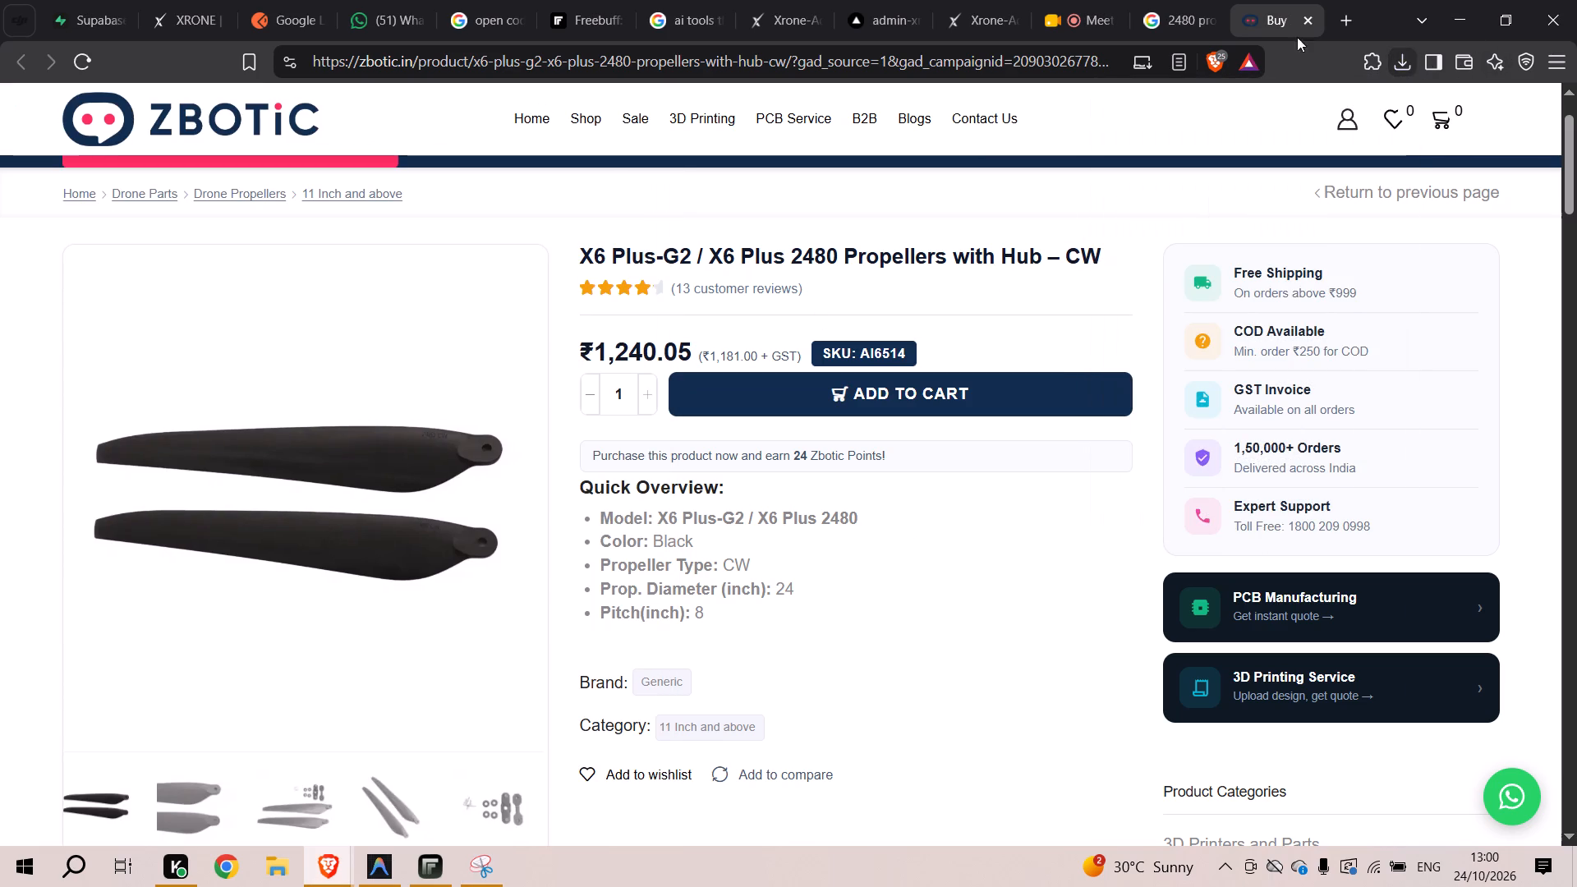
pyautogui.click(943, 3)
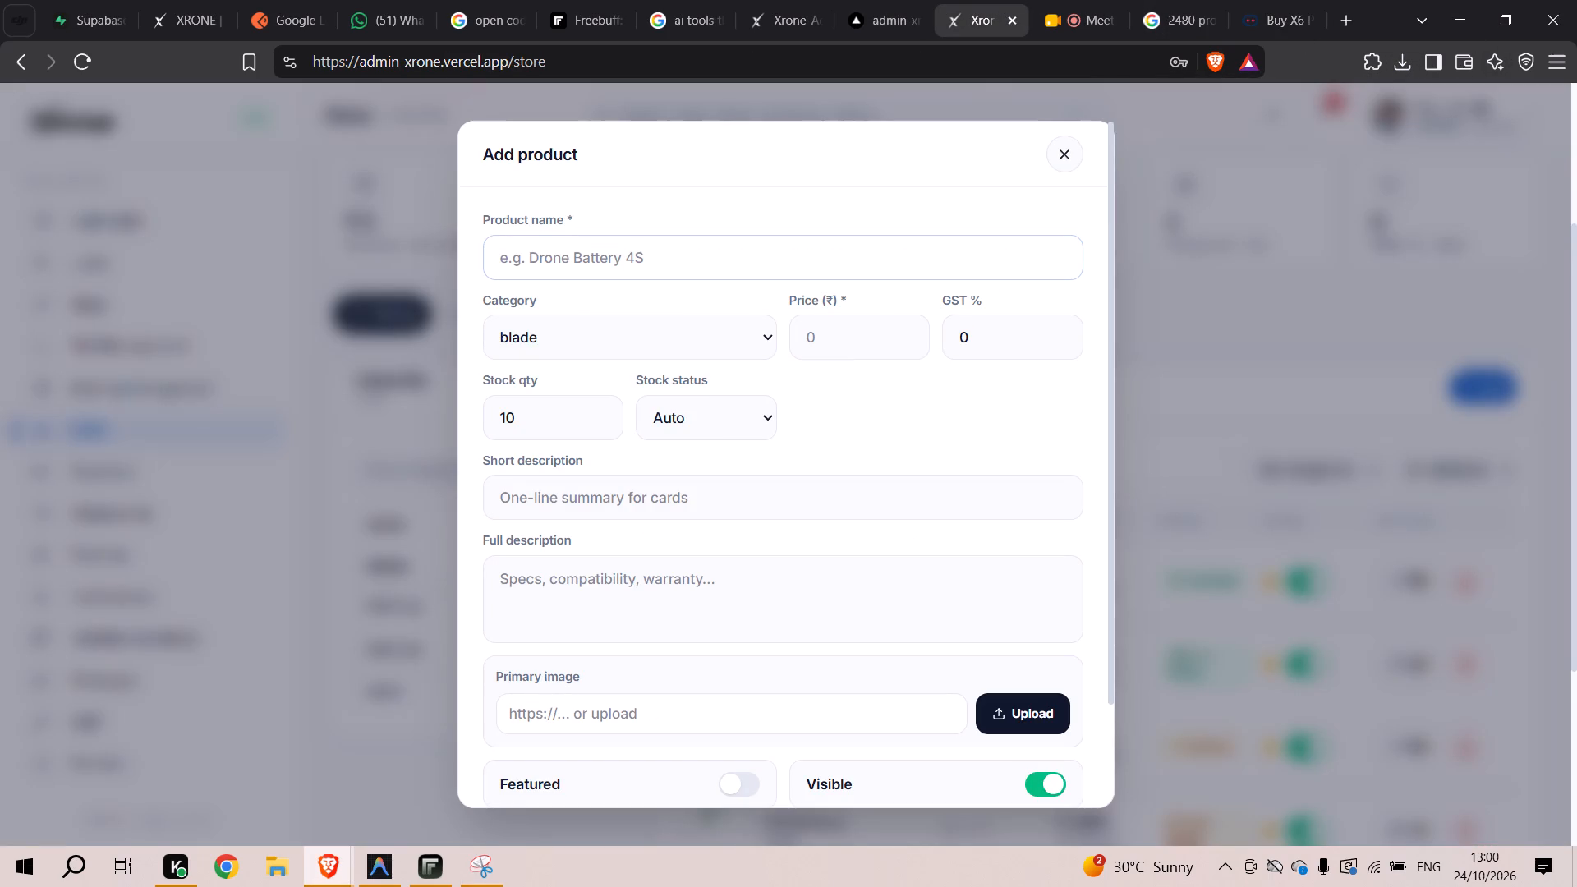
pyautogui.click(628, 260)
pyautogui.write('2480')
pyautogui.press('space')
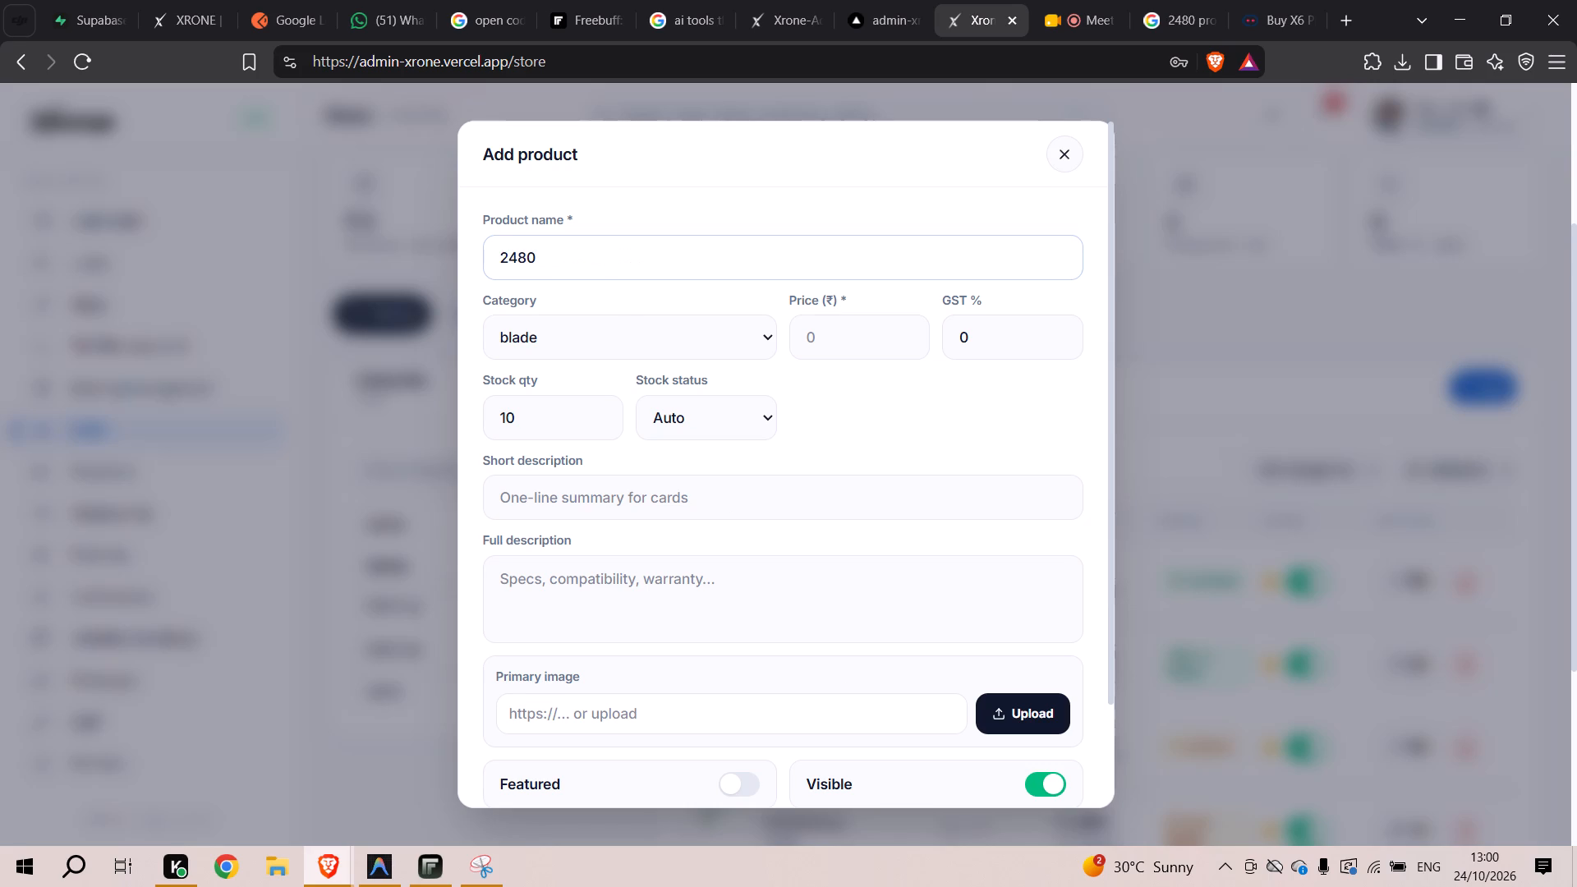
pyautogui.write('prop')
pyautogui.click(858, 361)
pyautogui.click(856, 347)
pyautogui.write('600')
pyautogui.tripleClick(1011, 349)
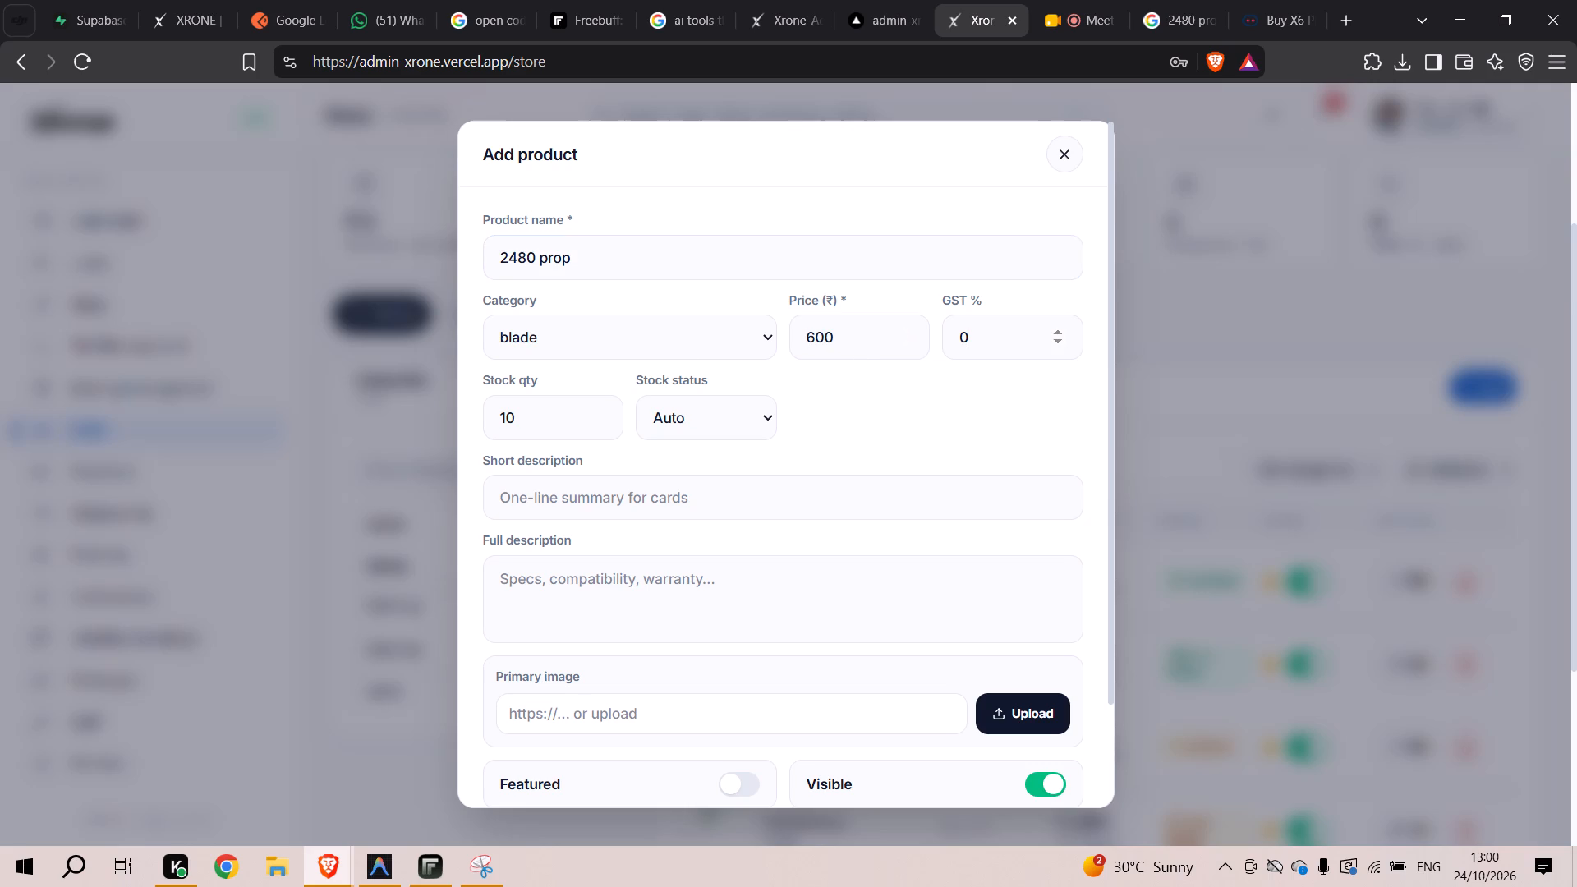
pyautogui.press('5')
pyautogui.click(523, 432)
pyautogui.press('0')
# Copy the product name 2480 prop into both the short description and the full description.
pyautogui.doubleClick(563, 490)
pyautogui.click(609, 242)
pyautogui.tripleClick(606, 249)
pyautogui.hotkey('ctrl', 'c')
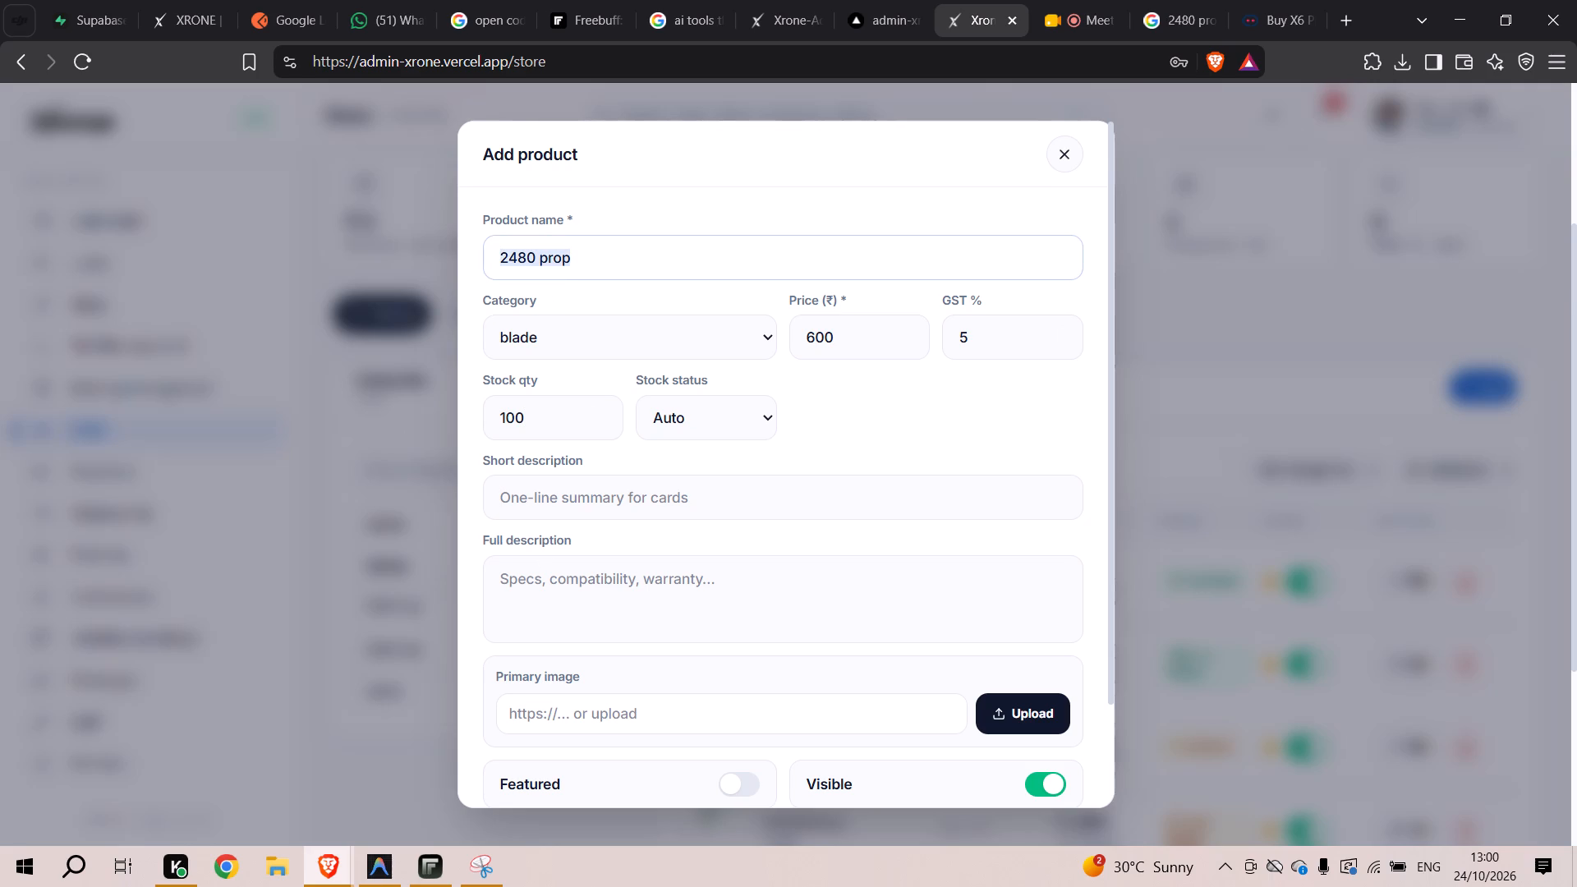
pyautogui.click(586, 510)
pyautogui.hotkey('ctrl', 'v')
pyautogui.click(589, 564)
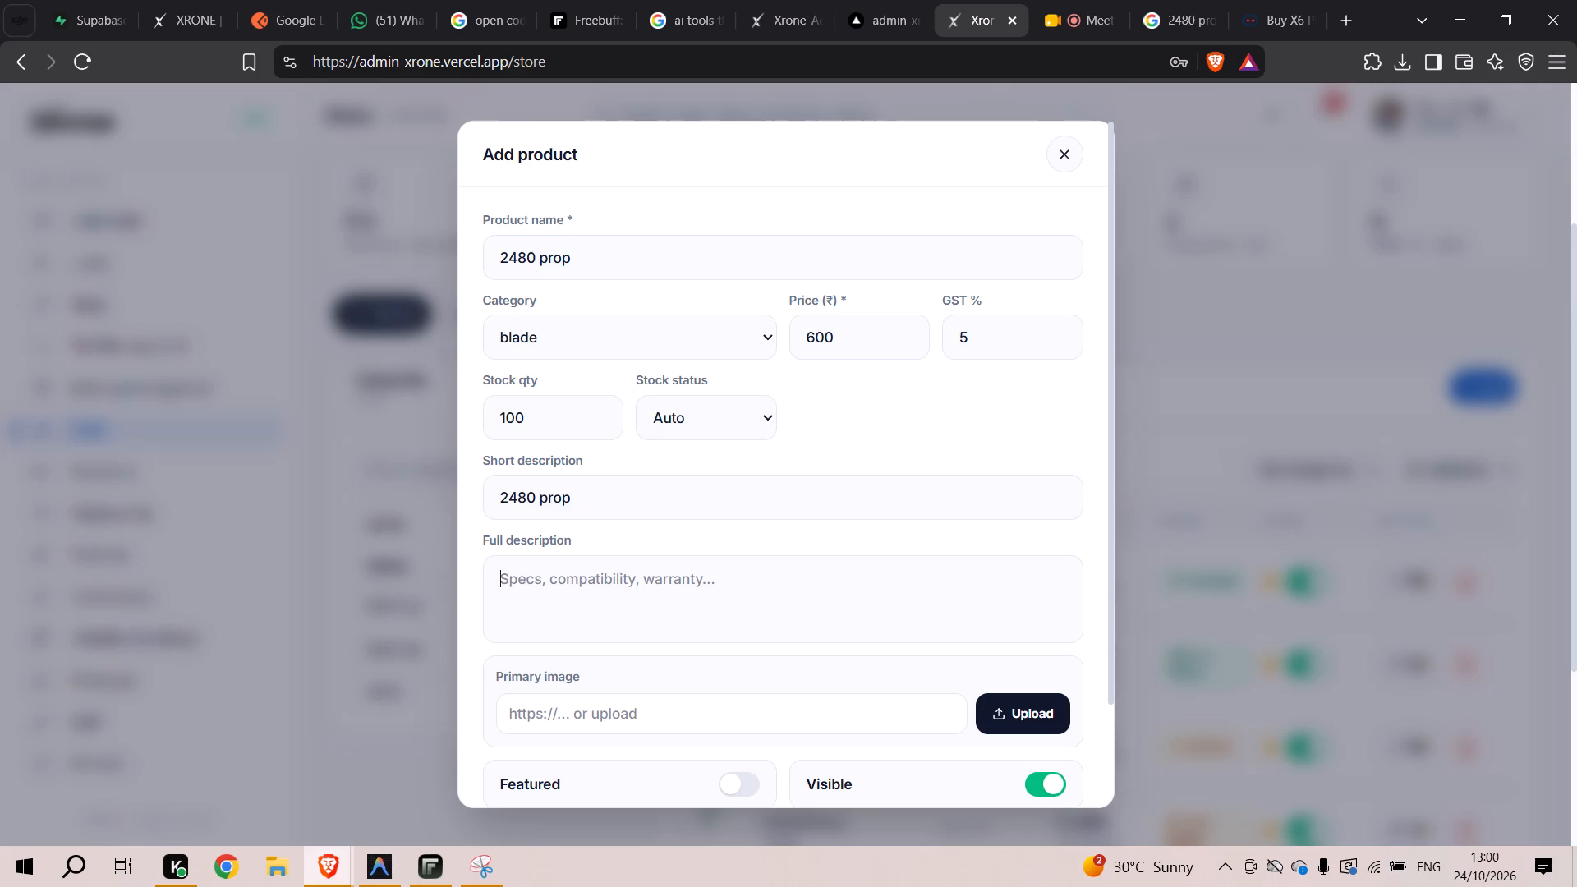
pyautogui.hotkey('ctrl', 'v')
# Upload the Capture JPEG from the Pictures folder as the product's primary image.
pyautogui.click(991, 703)
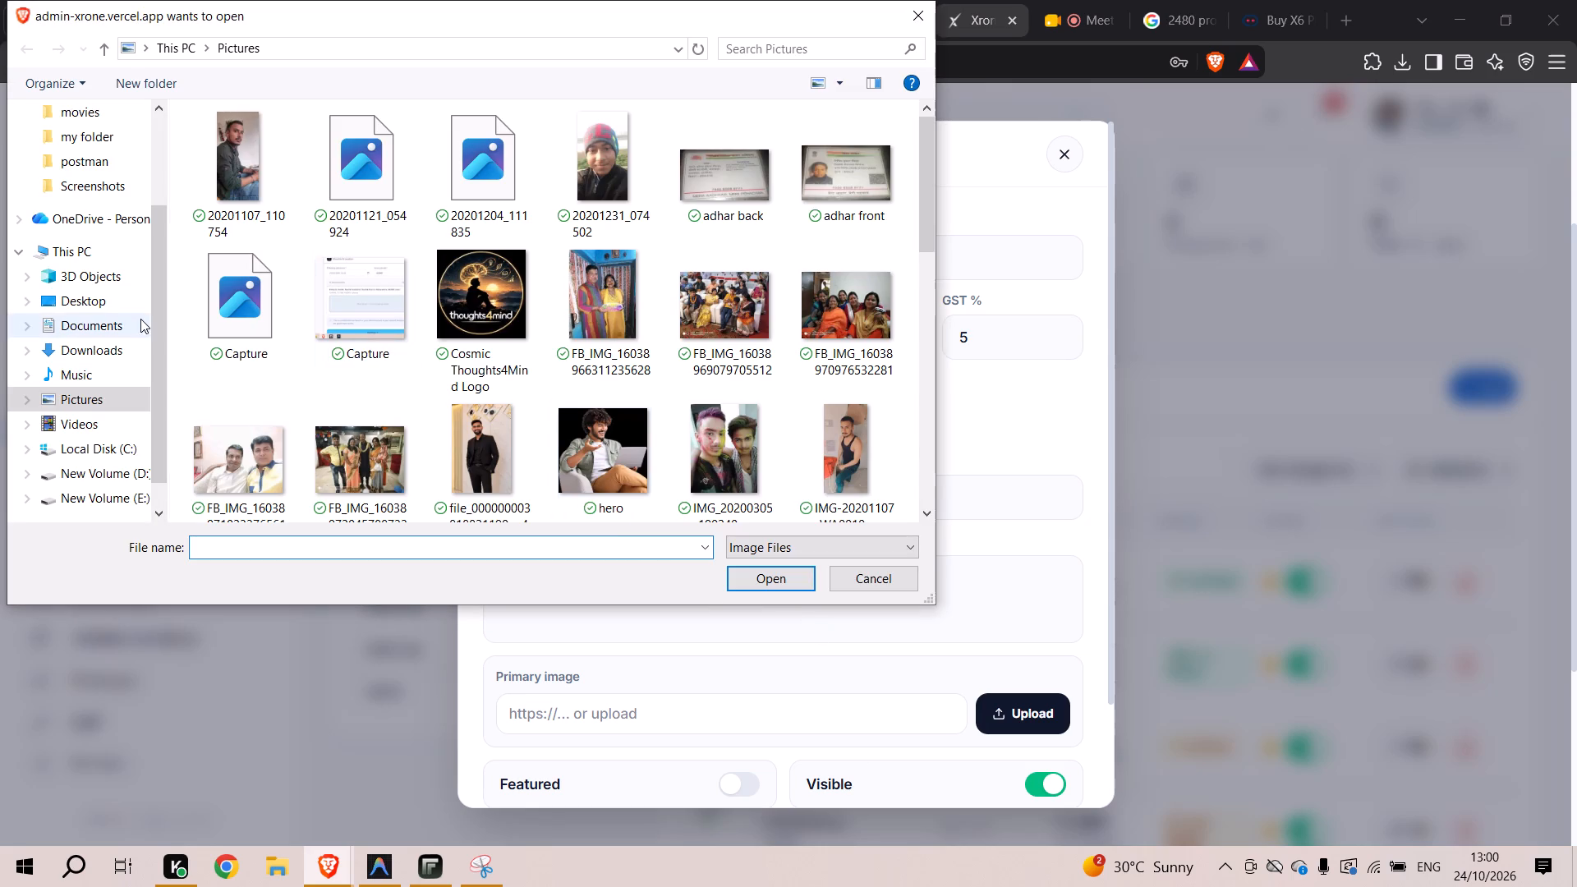
pyautogui.click(206, 307)
pyautogui.click(798, 573)
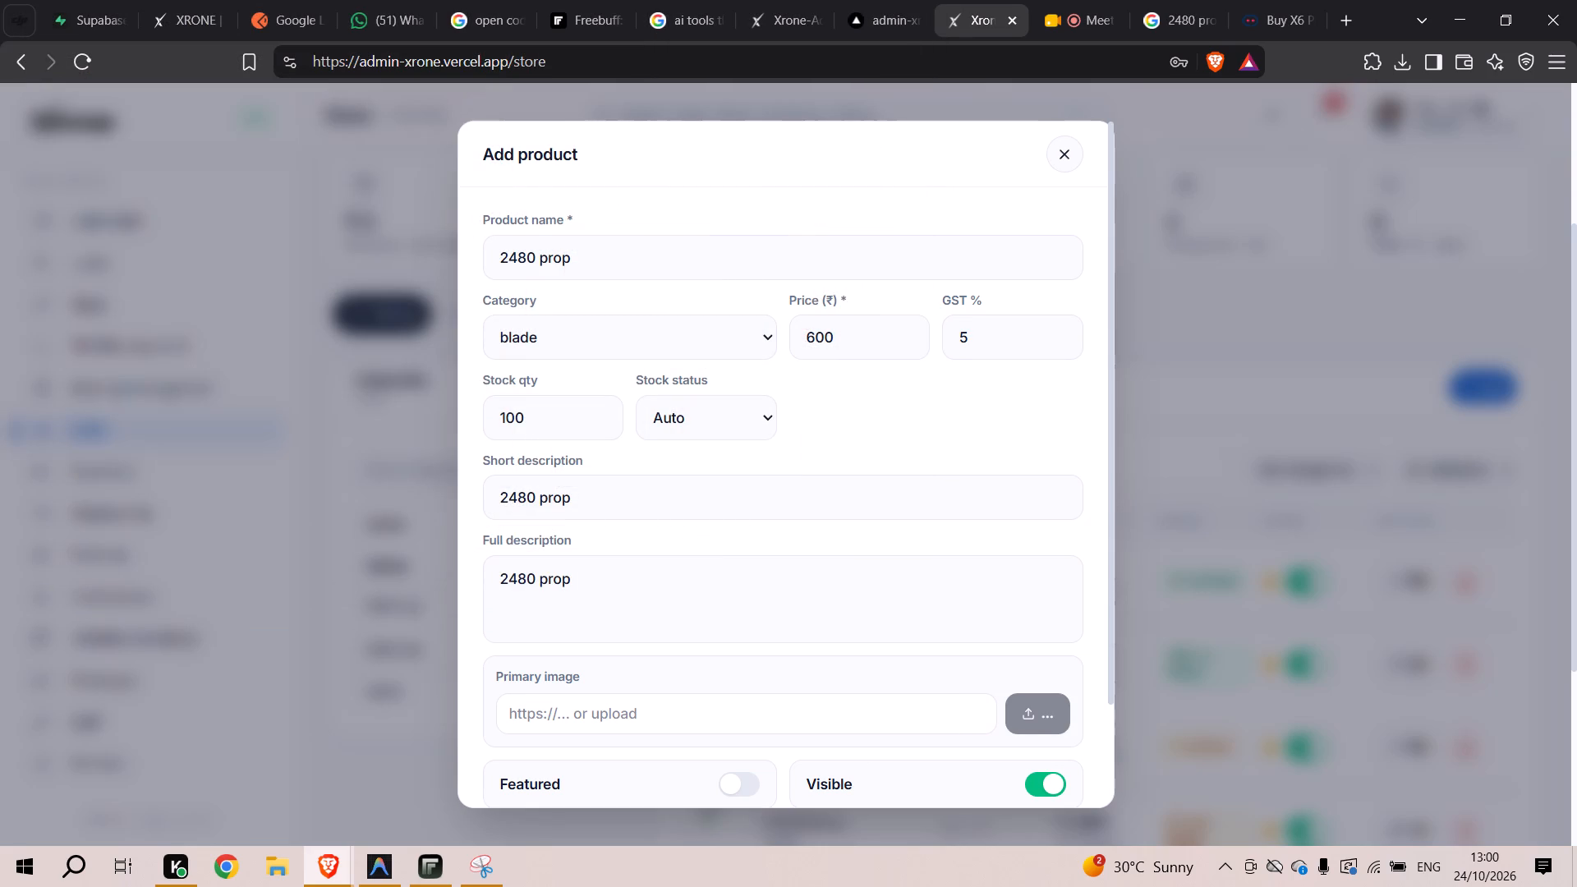
# Create the 2480 prop product, keeping it visible and not featured, with the price including tax.
pyautogui.scroll(-3, 846, 636)
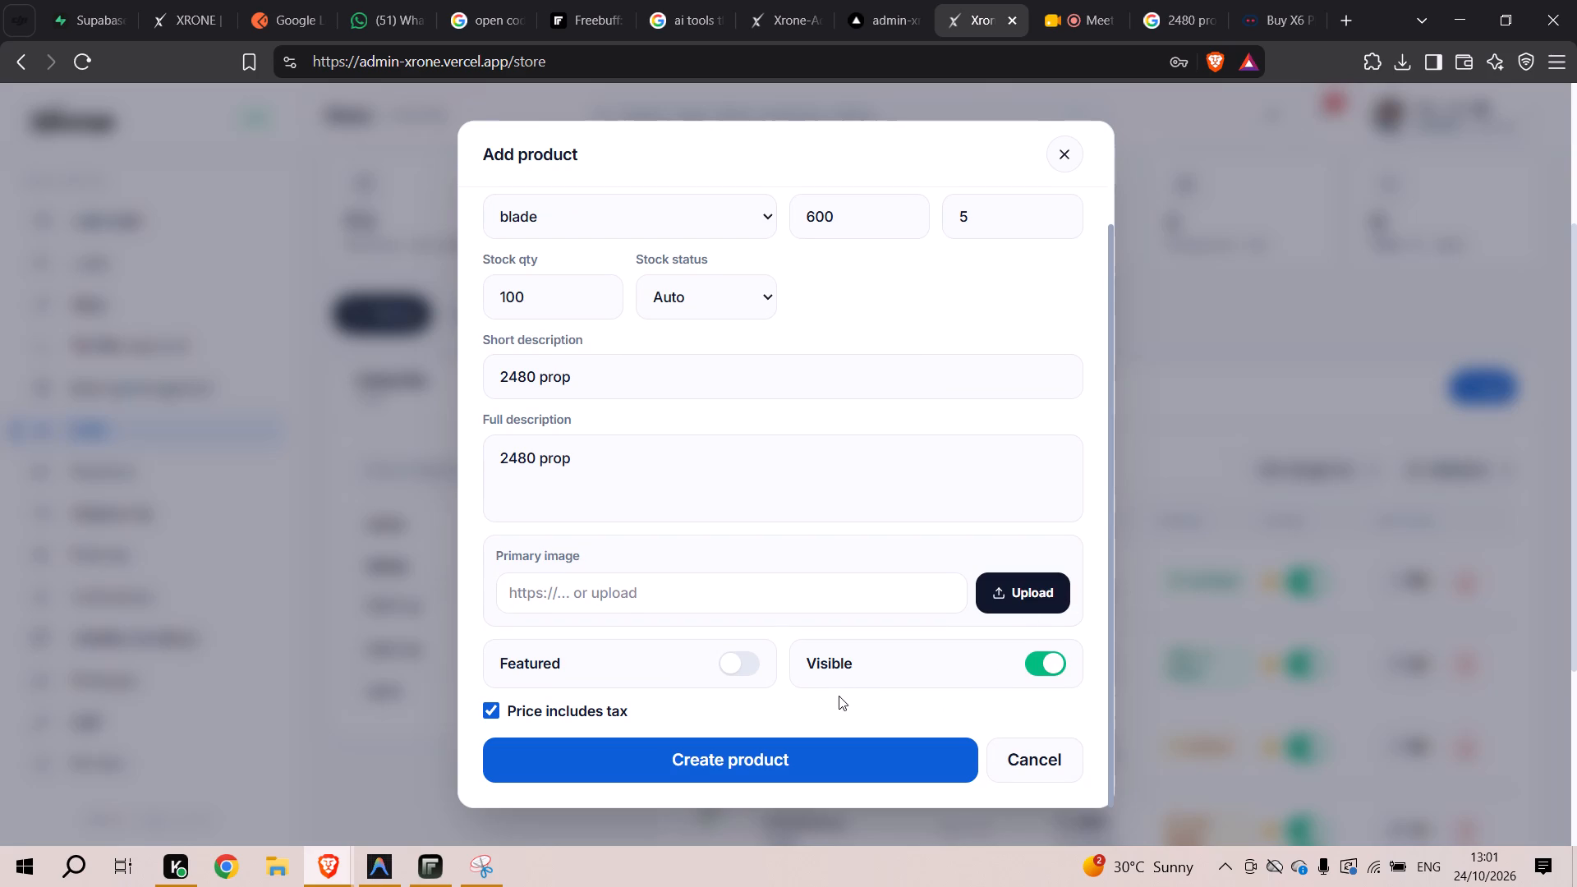
pyautogui.scroll(-4, 839, 696)
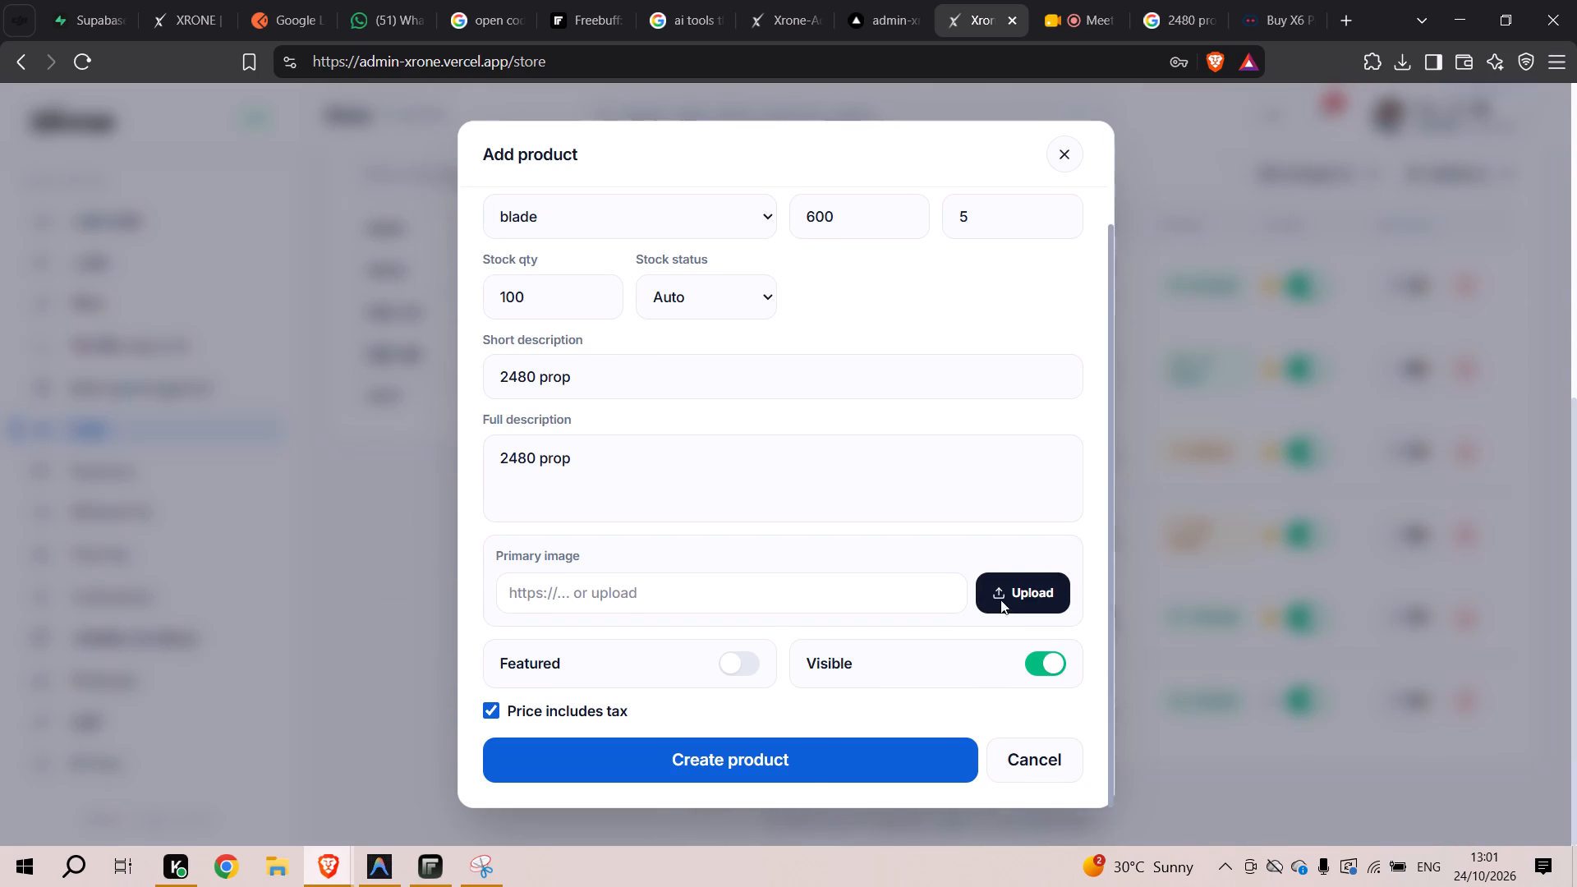
pyautogui.click(748, 752)
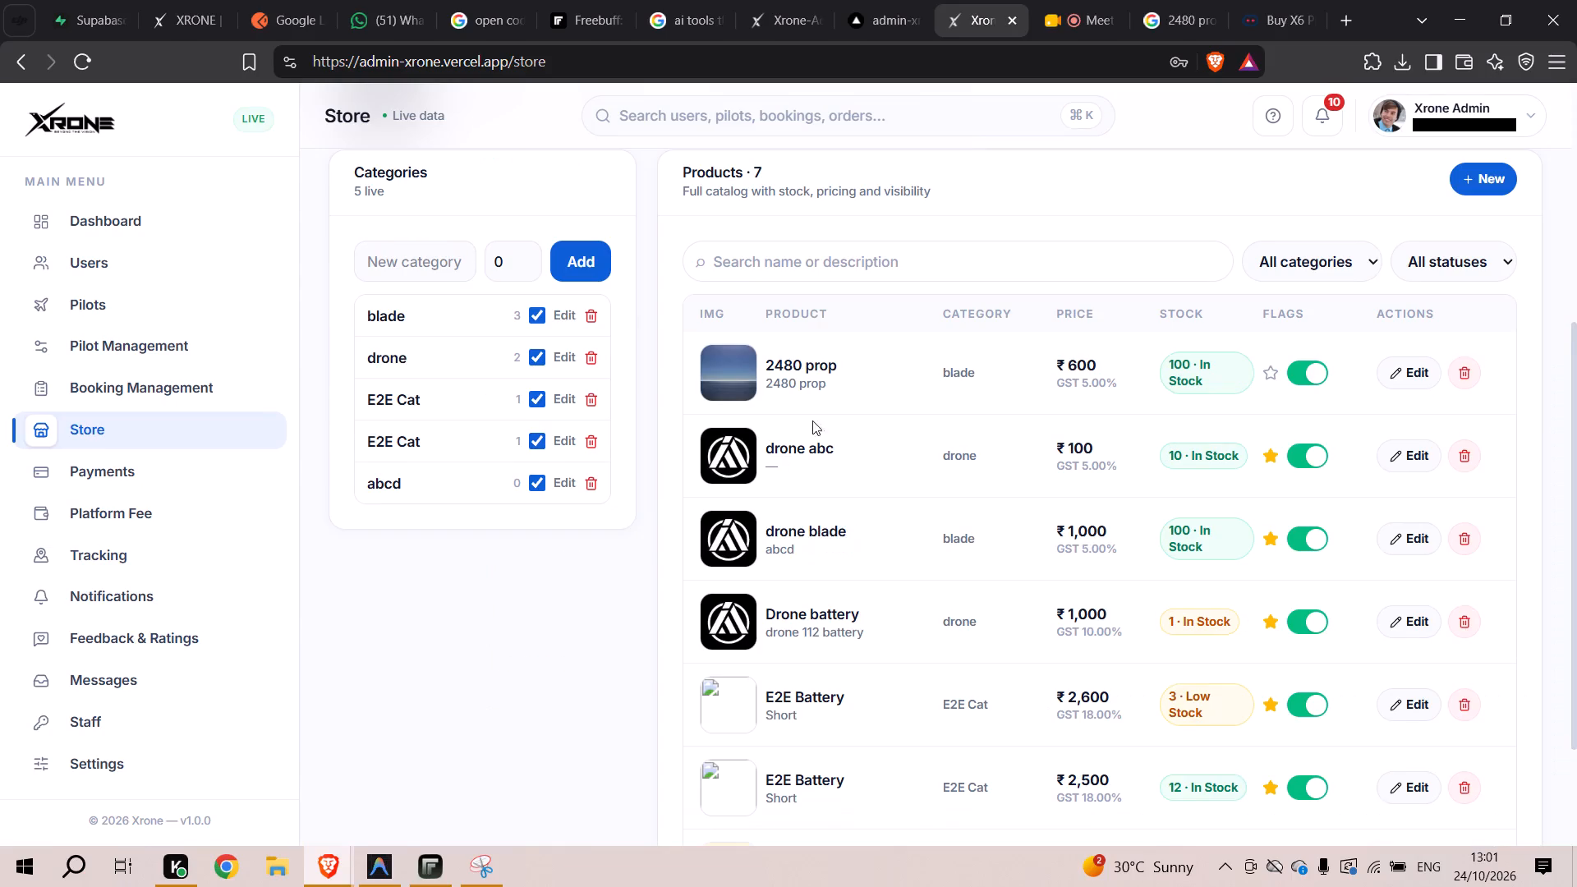
# Try to open the thumbnail image of the 2480 prop product in the store catalog.
pyautogui.click(738, 284)
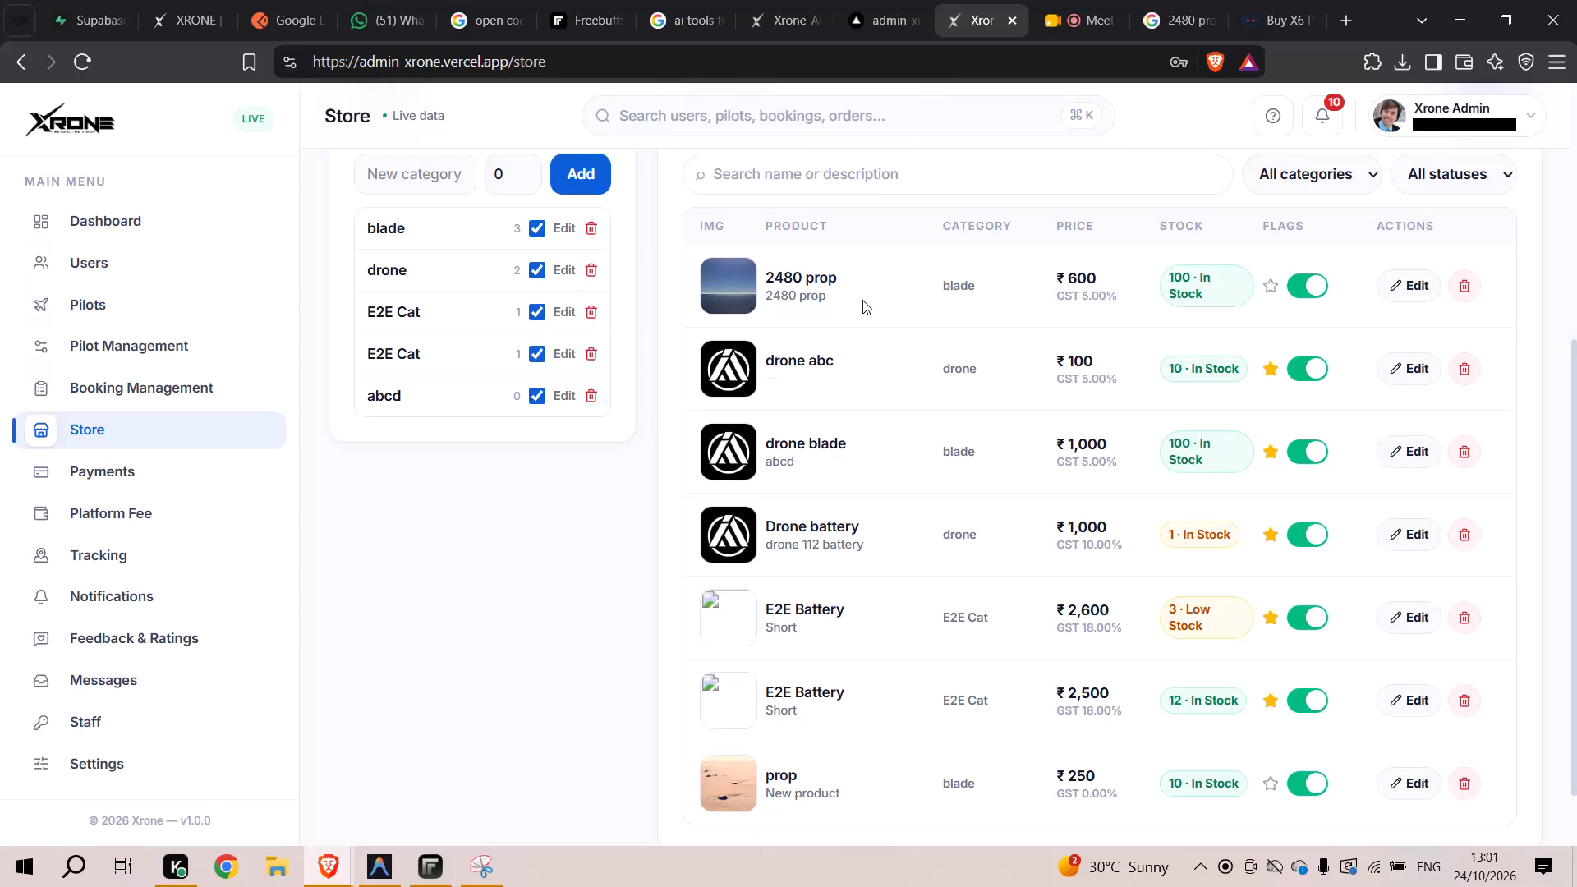
pyautogui.scroll(3, 951, 672)
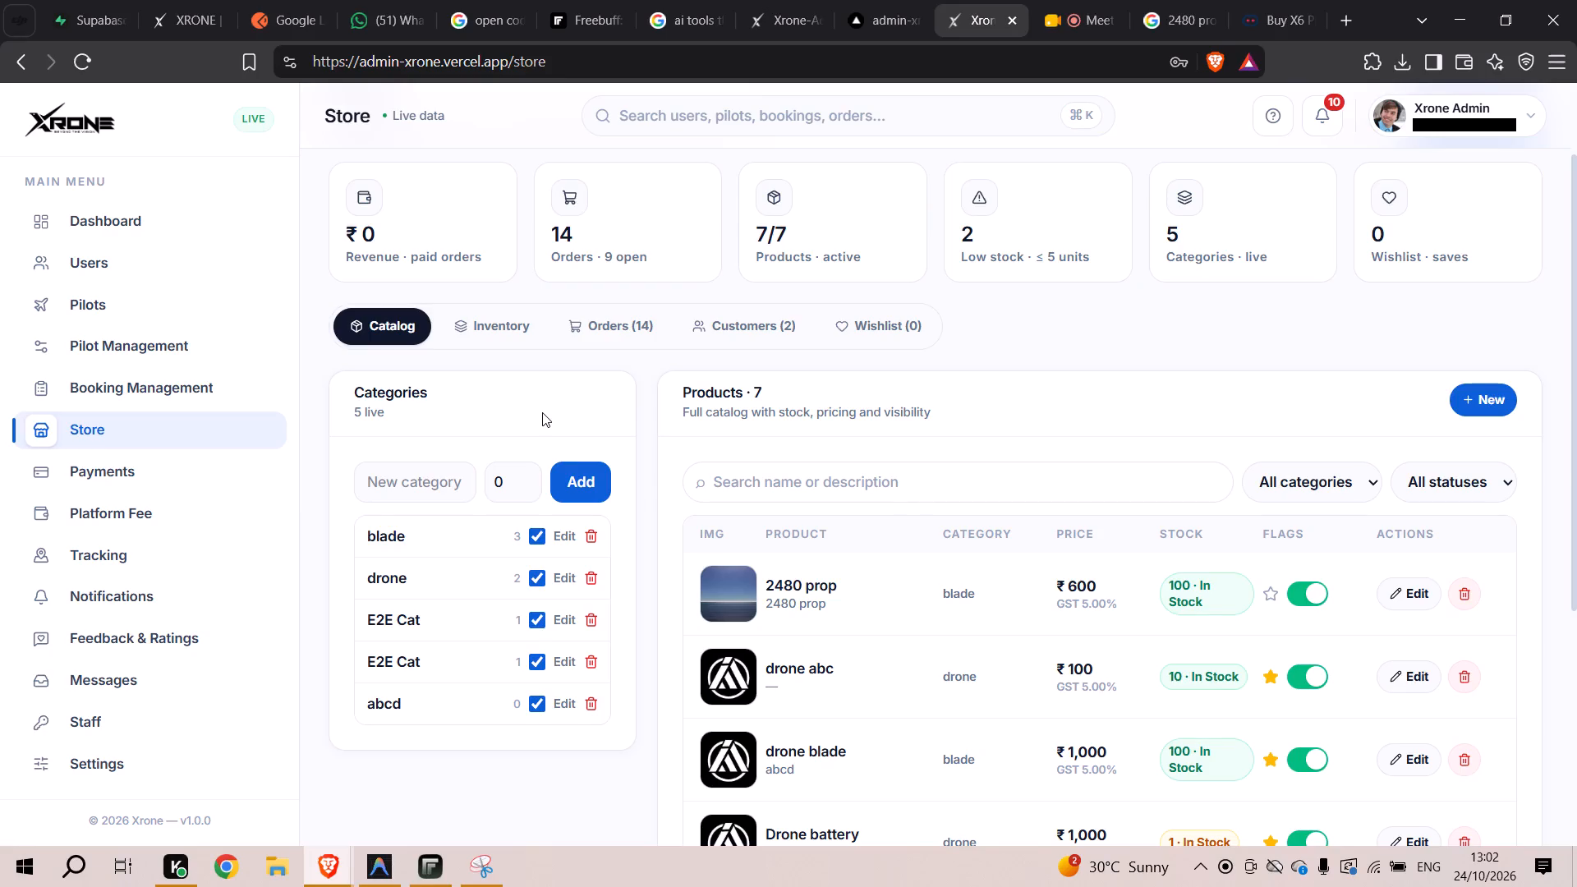
pyautogui.doubleClick(707, 589)
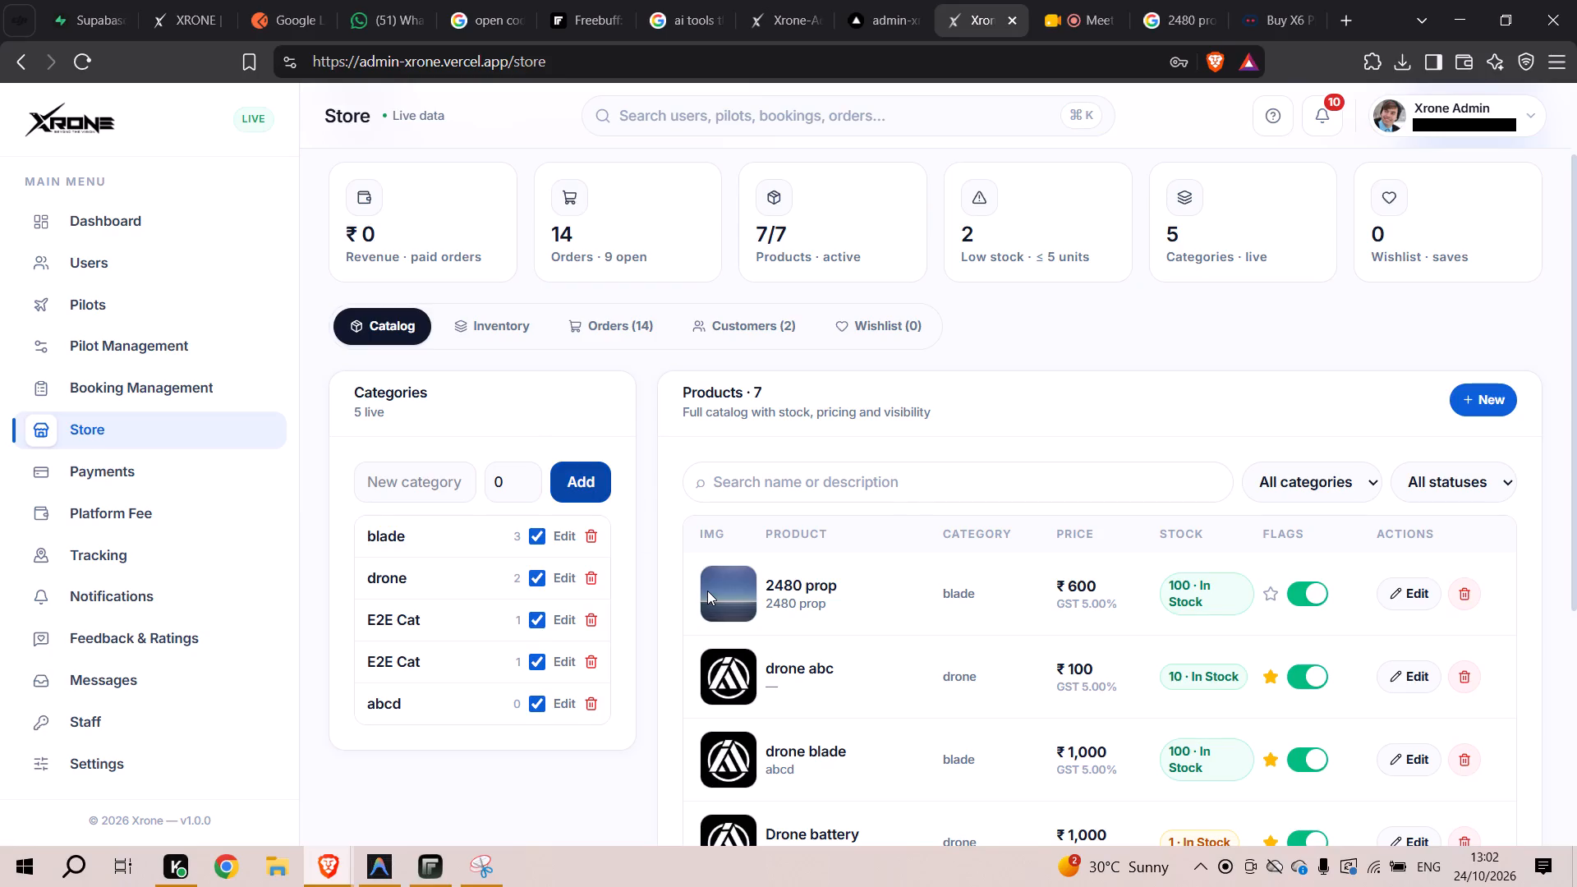
pyautogui.click(707, 591)
# Look through the store catalog's product list and try again to open the 2480 prop thumbnail image.
pyautogui.scroll(-2, 840, 647)
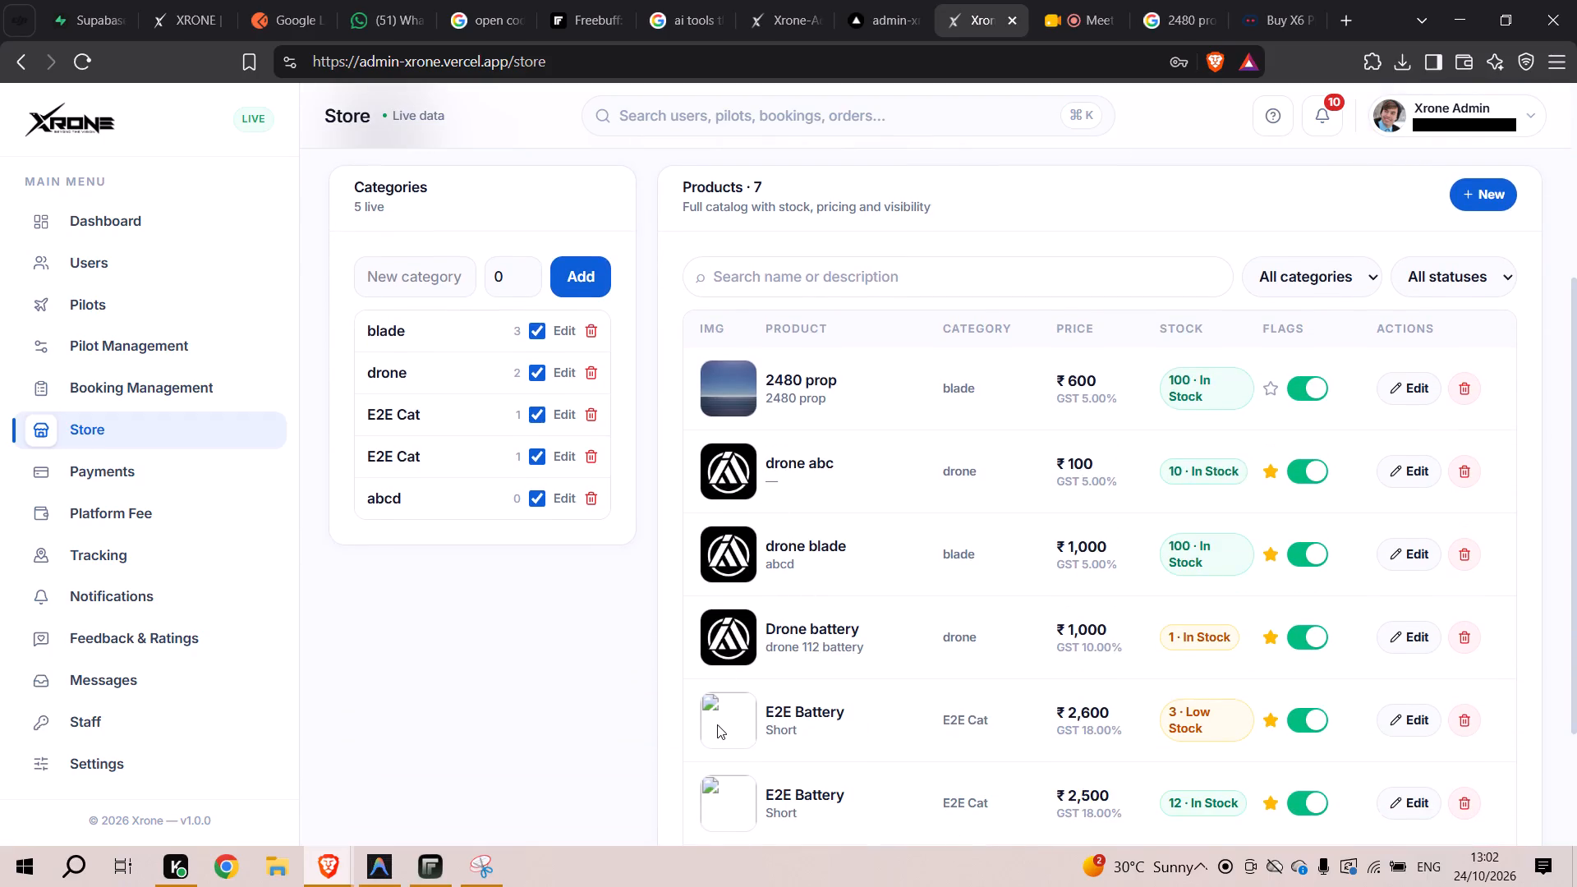
pyautogui.scroll(-1, 717, 724)
pyautogui.tripleClick(725, 287)
pyautogui.doubleClick(725, 287)
pyautogui.moveTo(725, 287); pyautogui.dragTo(733, 294)
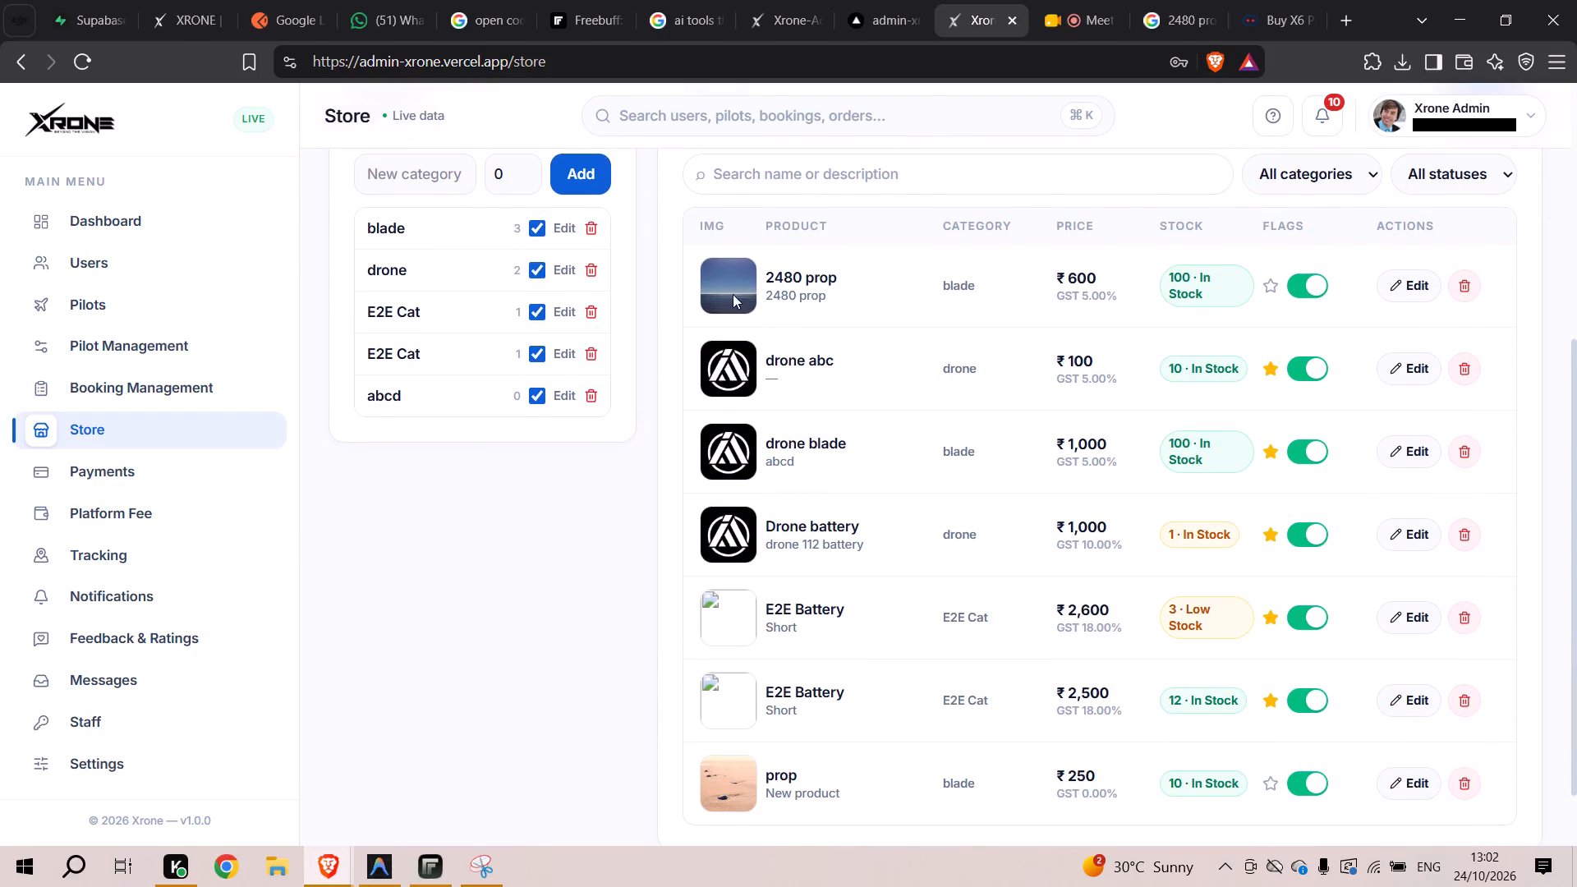
pyautogui.moveTo(733, 294); pyautogui.dragTo(795, 366)
pyautogui.scroll(3, 834, 404)
pyautogui.scroll(2, 880, 621)
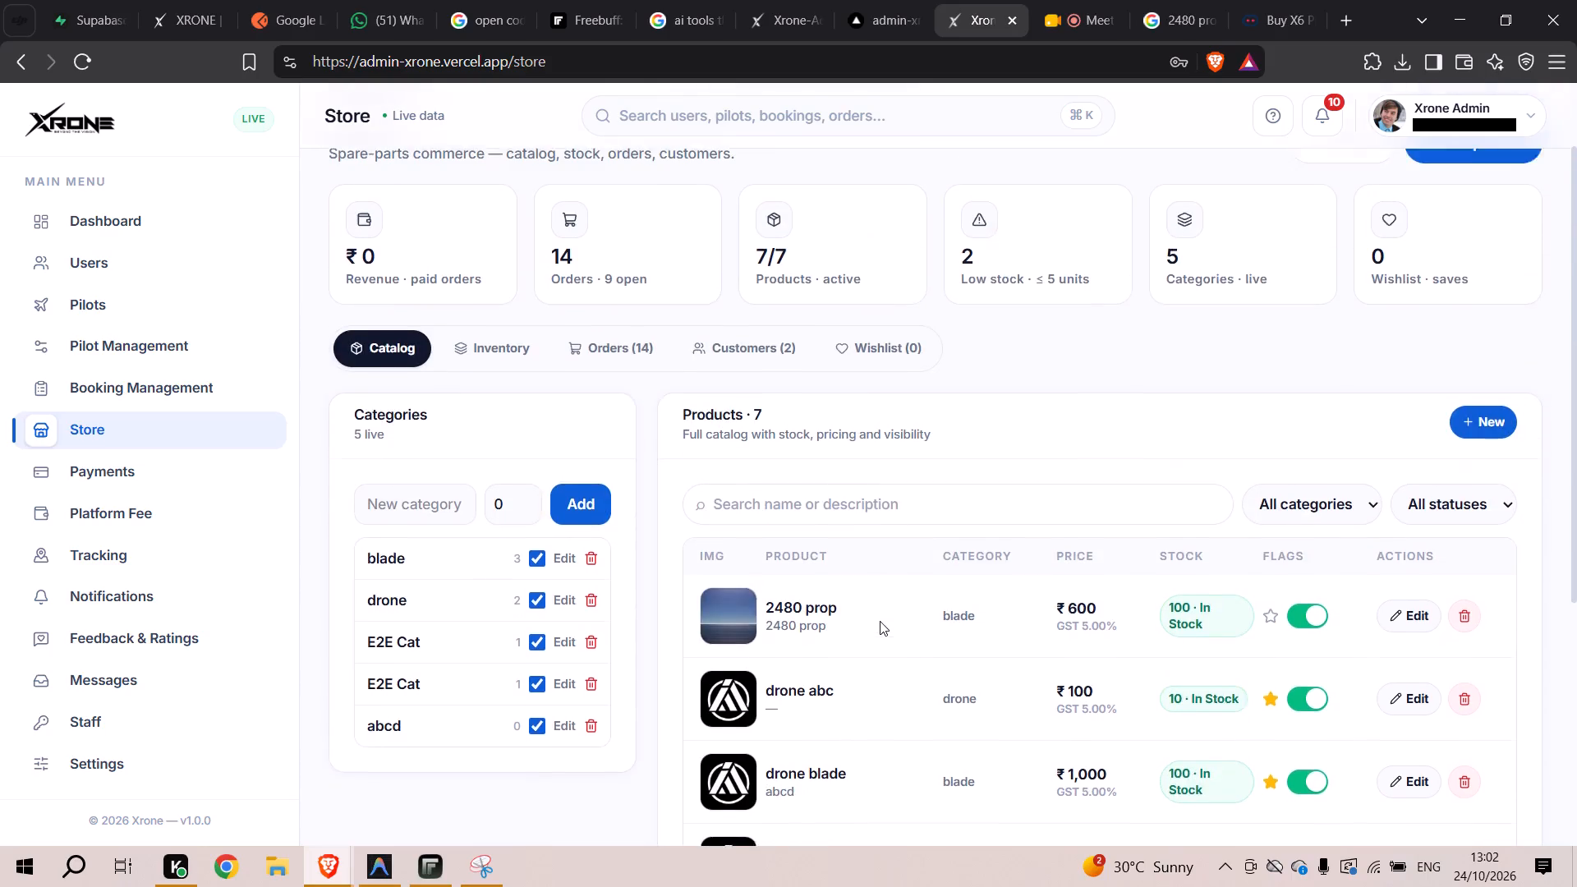
pyautogui.scroll(1, 880, 621)
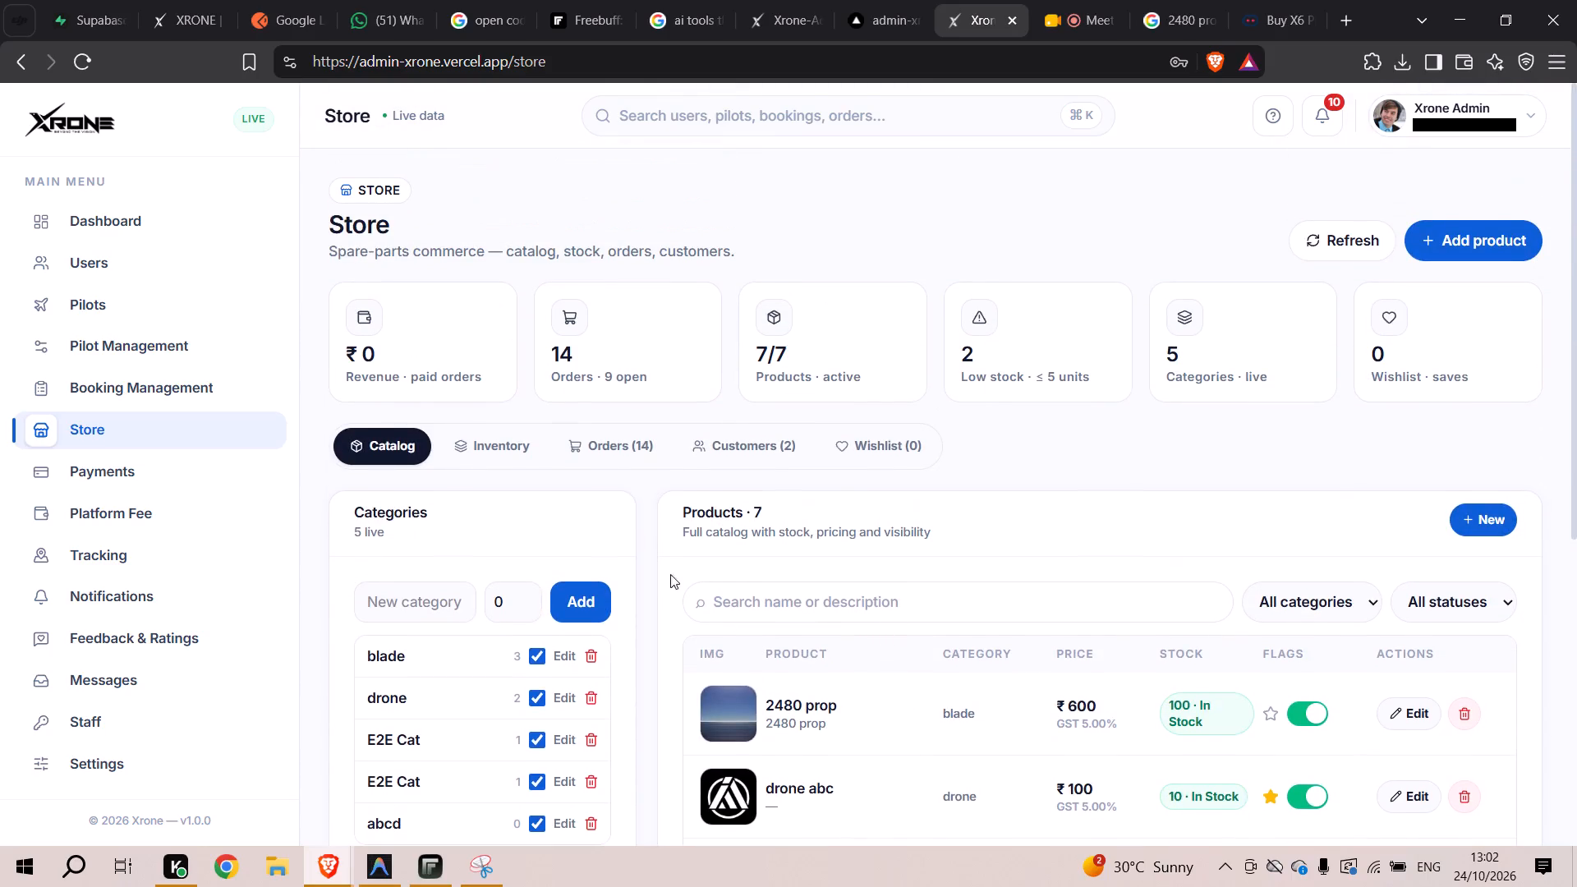
# Check the store's wishlist saves, alternating with the orders list.
pyautogui.click(863, 439)
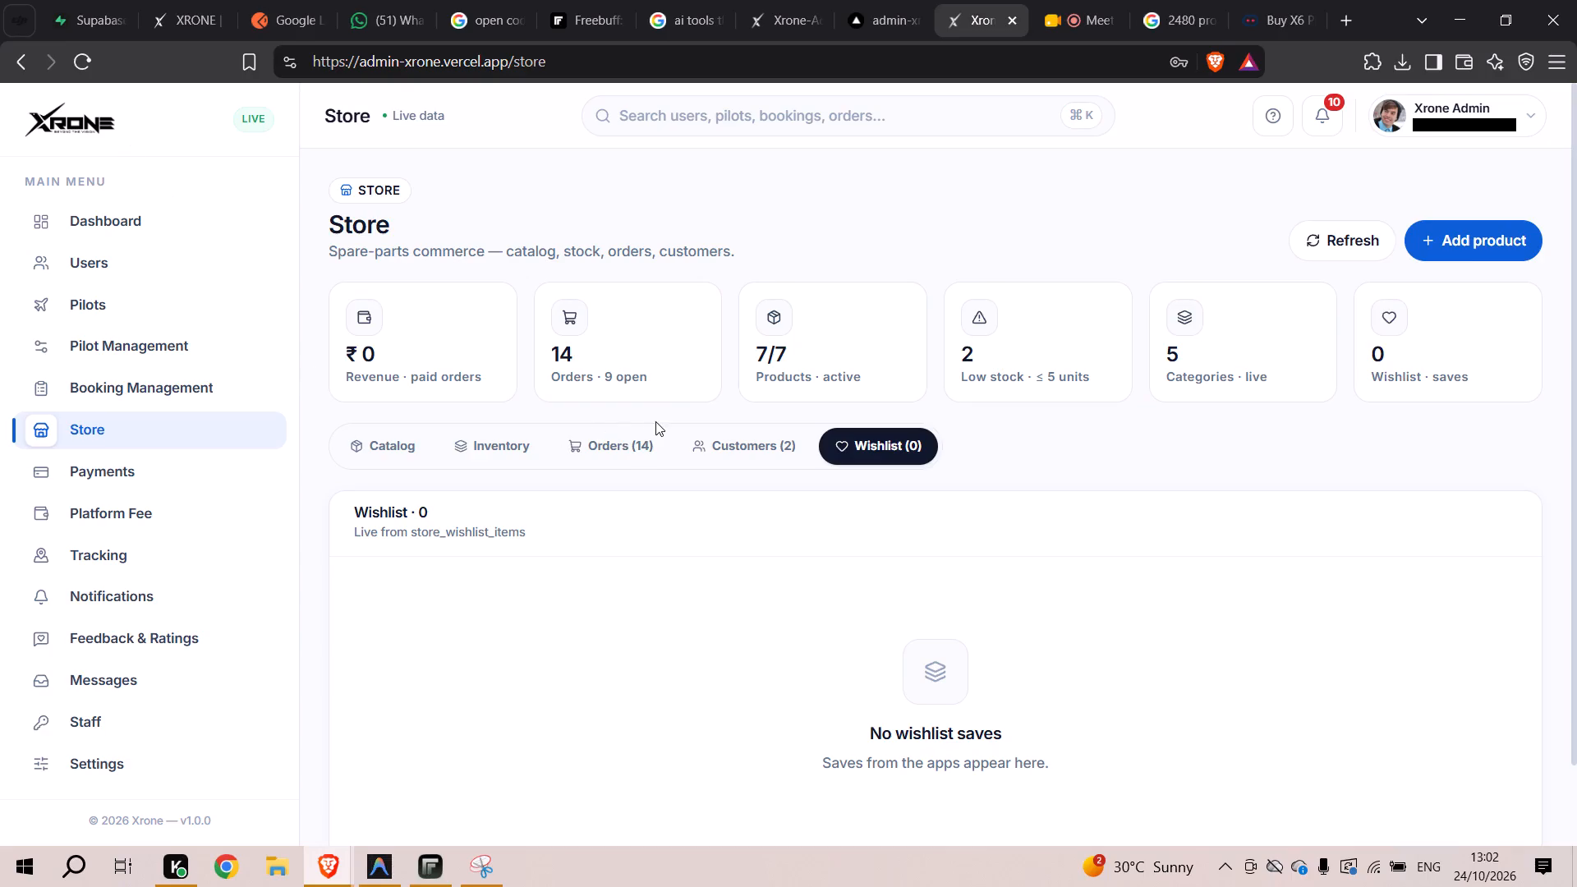
pyautogui.click(594, 440)
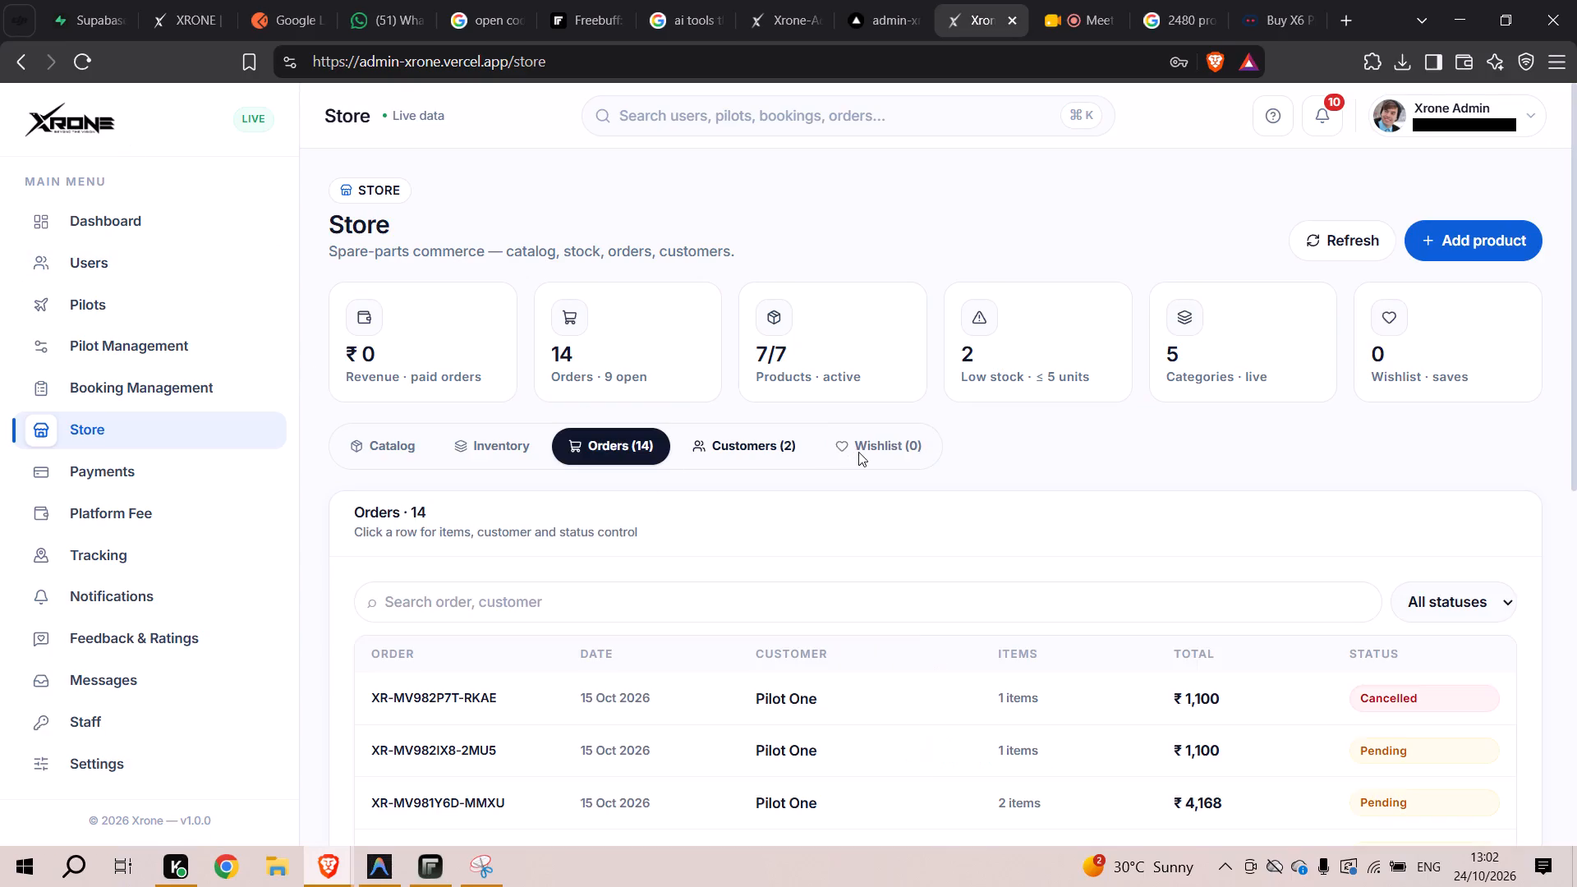
pyautogui.click(858, 452)
pyautogui.click(597, 452)
pyautogui.click(866, 452)
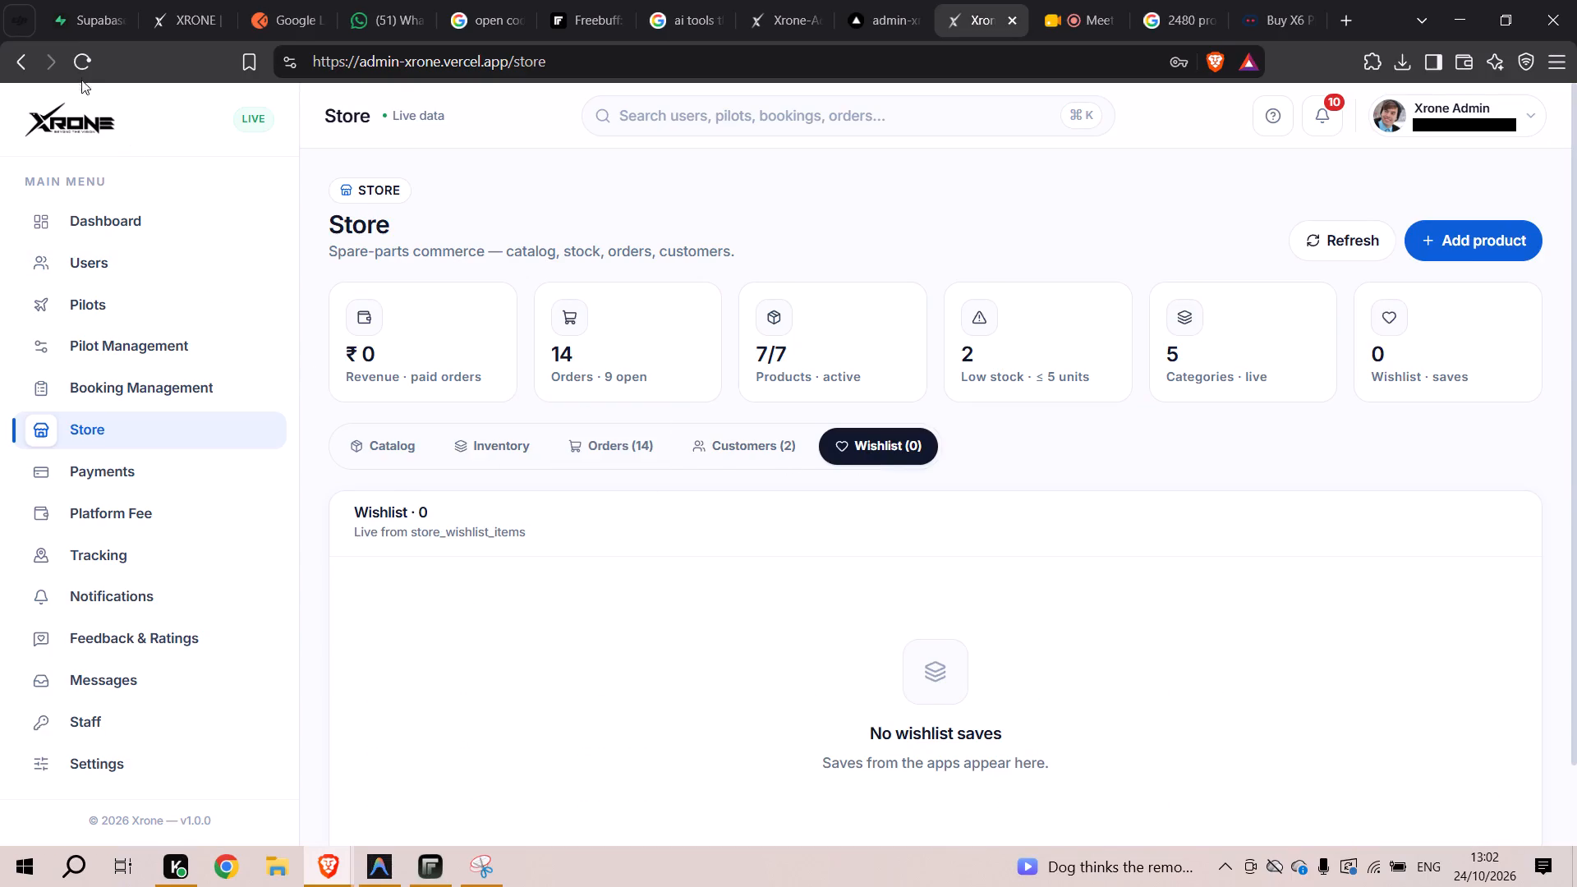
# Reload the store data by leaving for another admin section and returning, and recheck the wishlist saves.
pyautogui.click(97, 338)
pyautogui.click(106, 443)
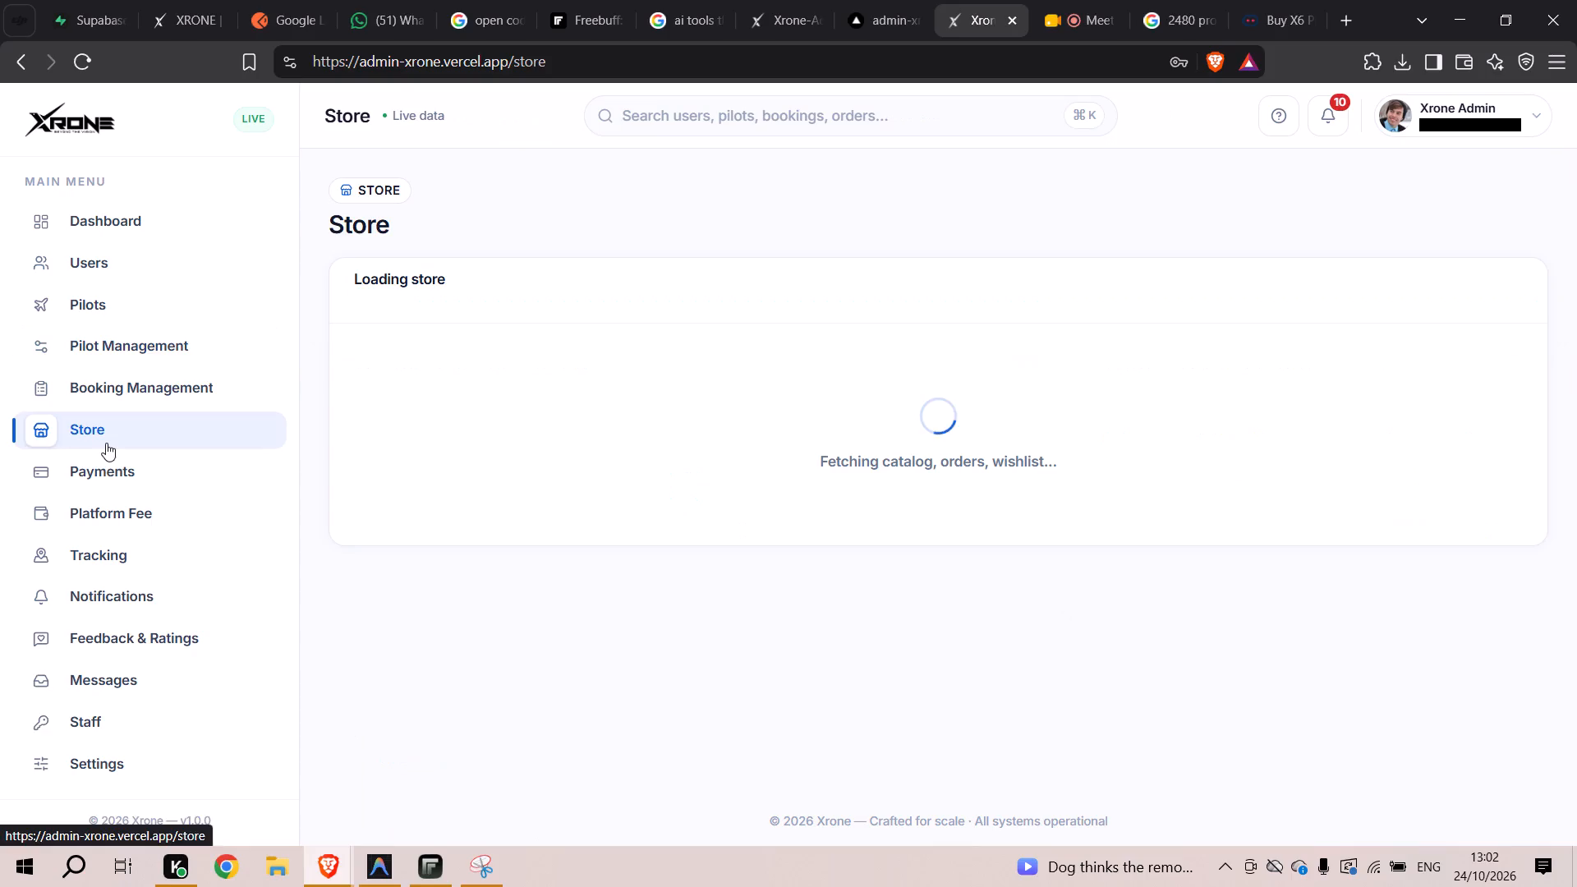
pyautogui.click(880, 433)
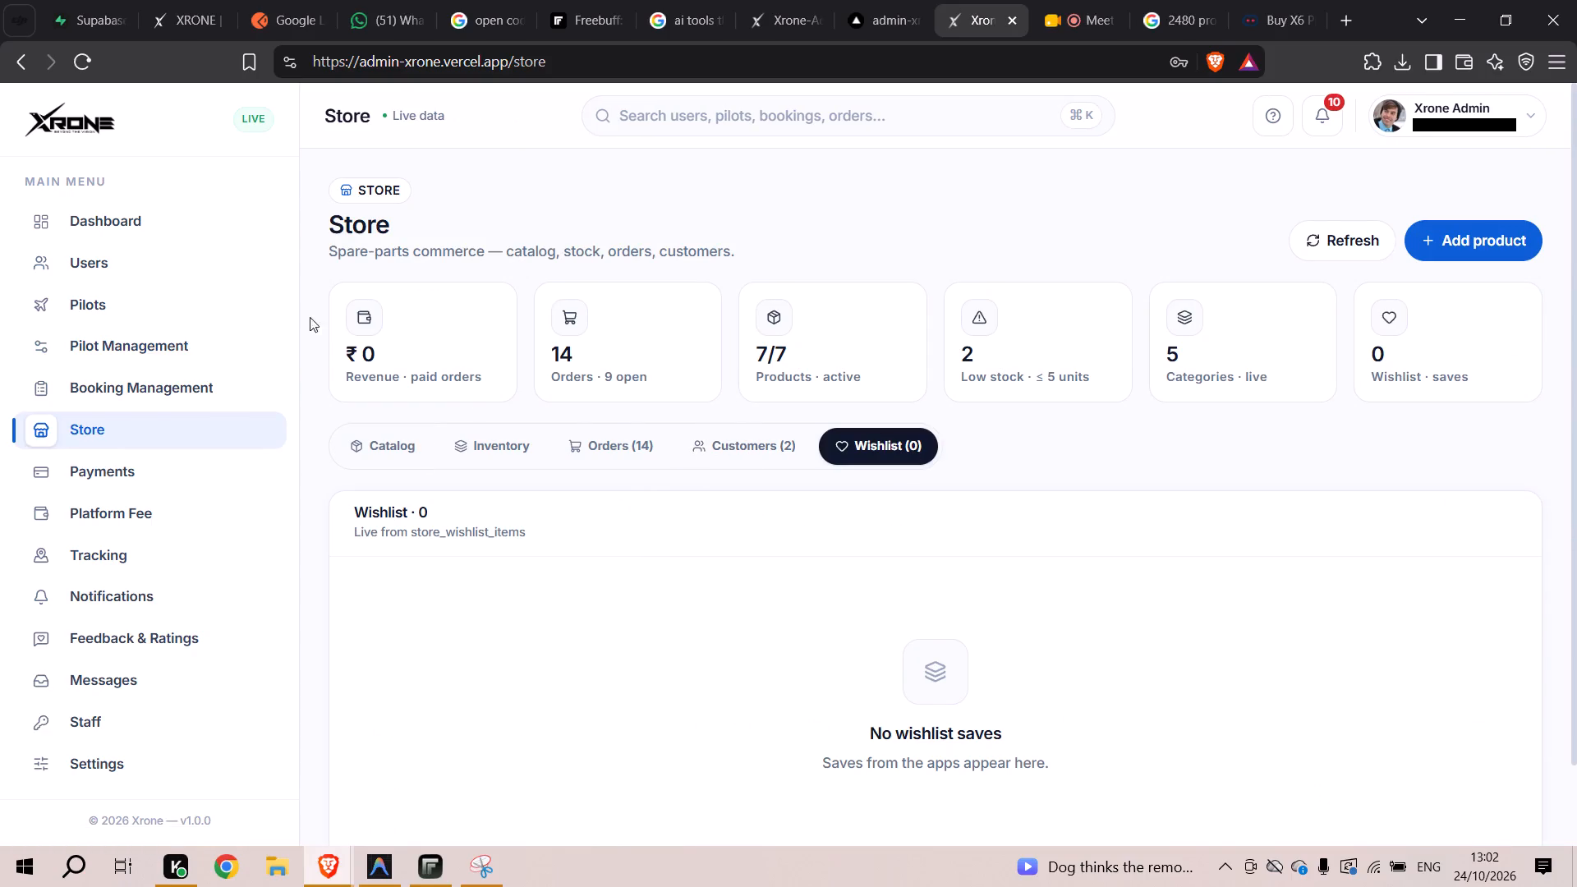
pyautogui.click(153, 385)
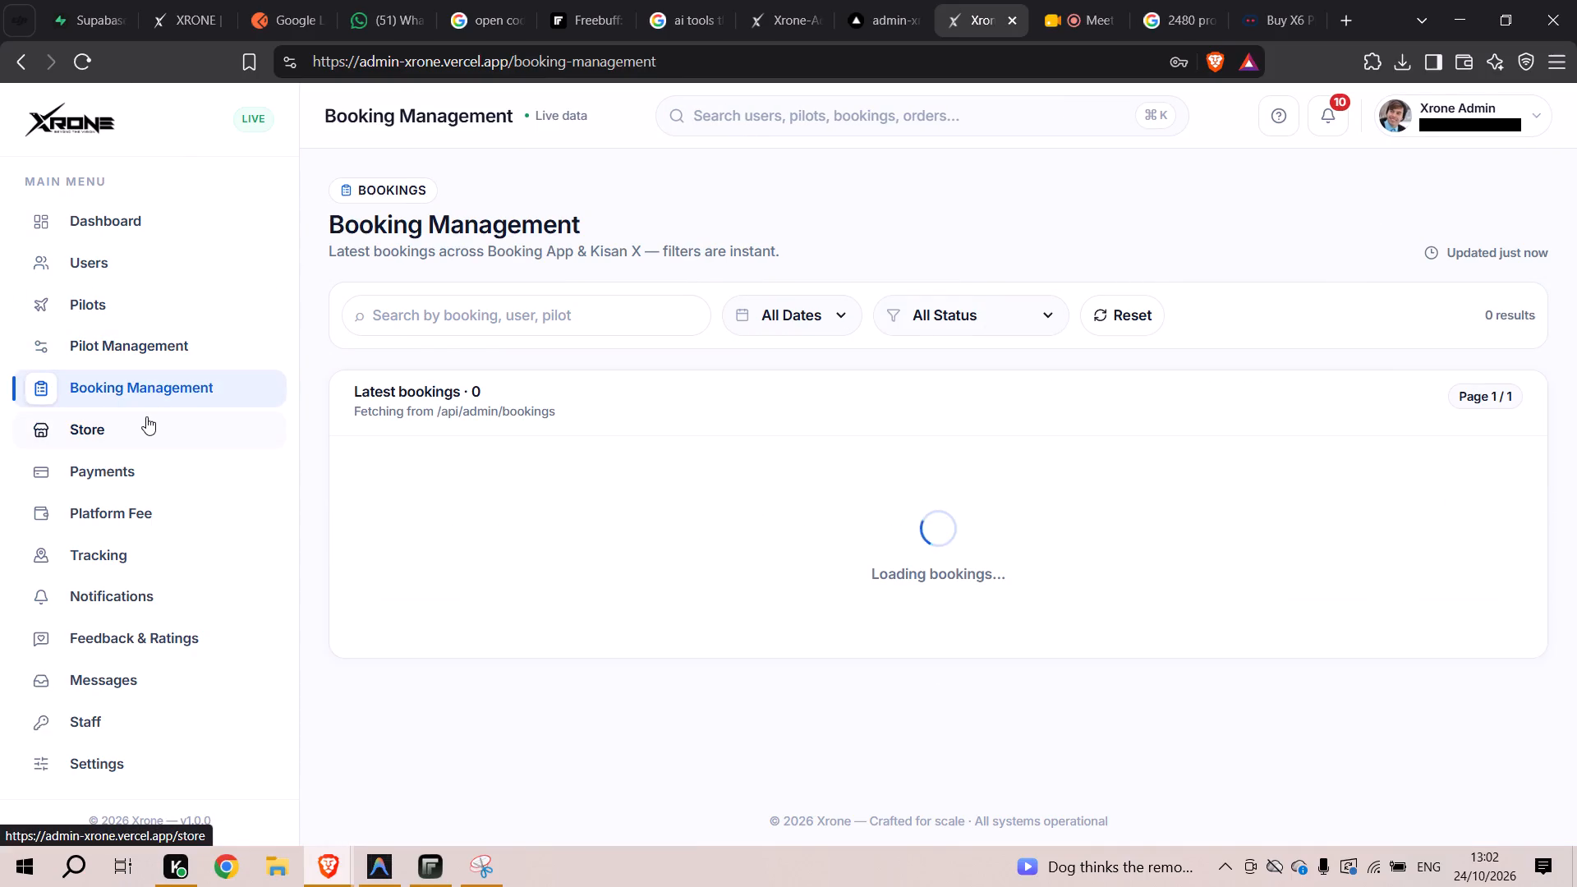
pyautogui.click(146, 418)
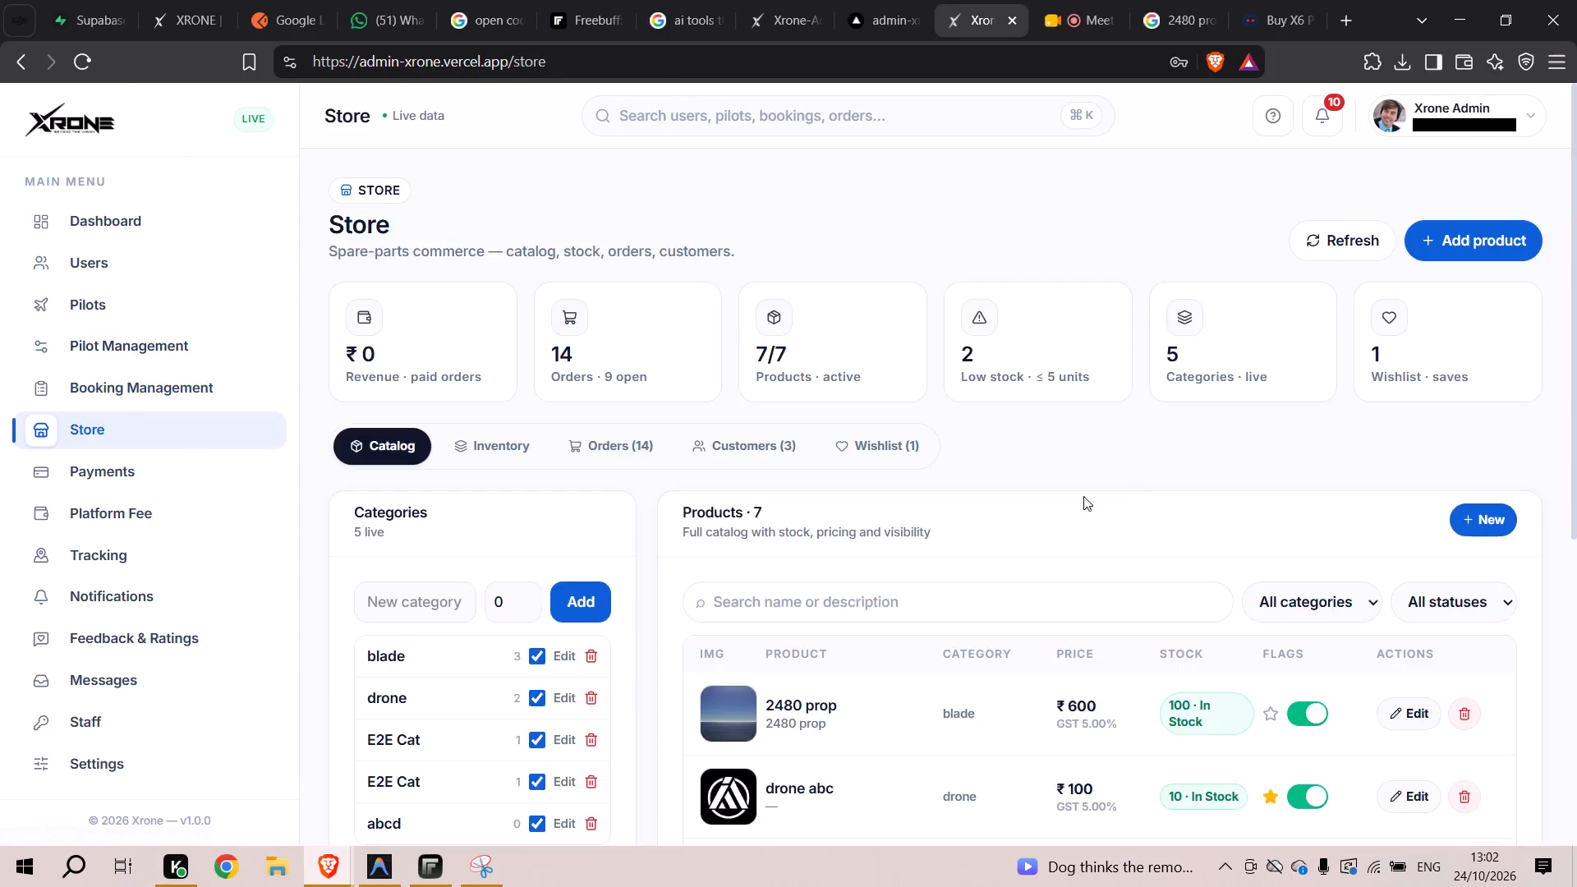
pyautogui.click(865, 442)
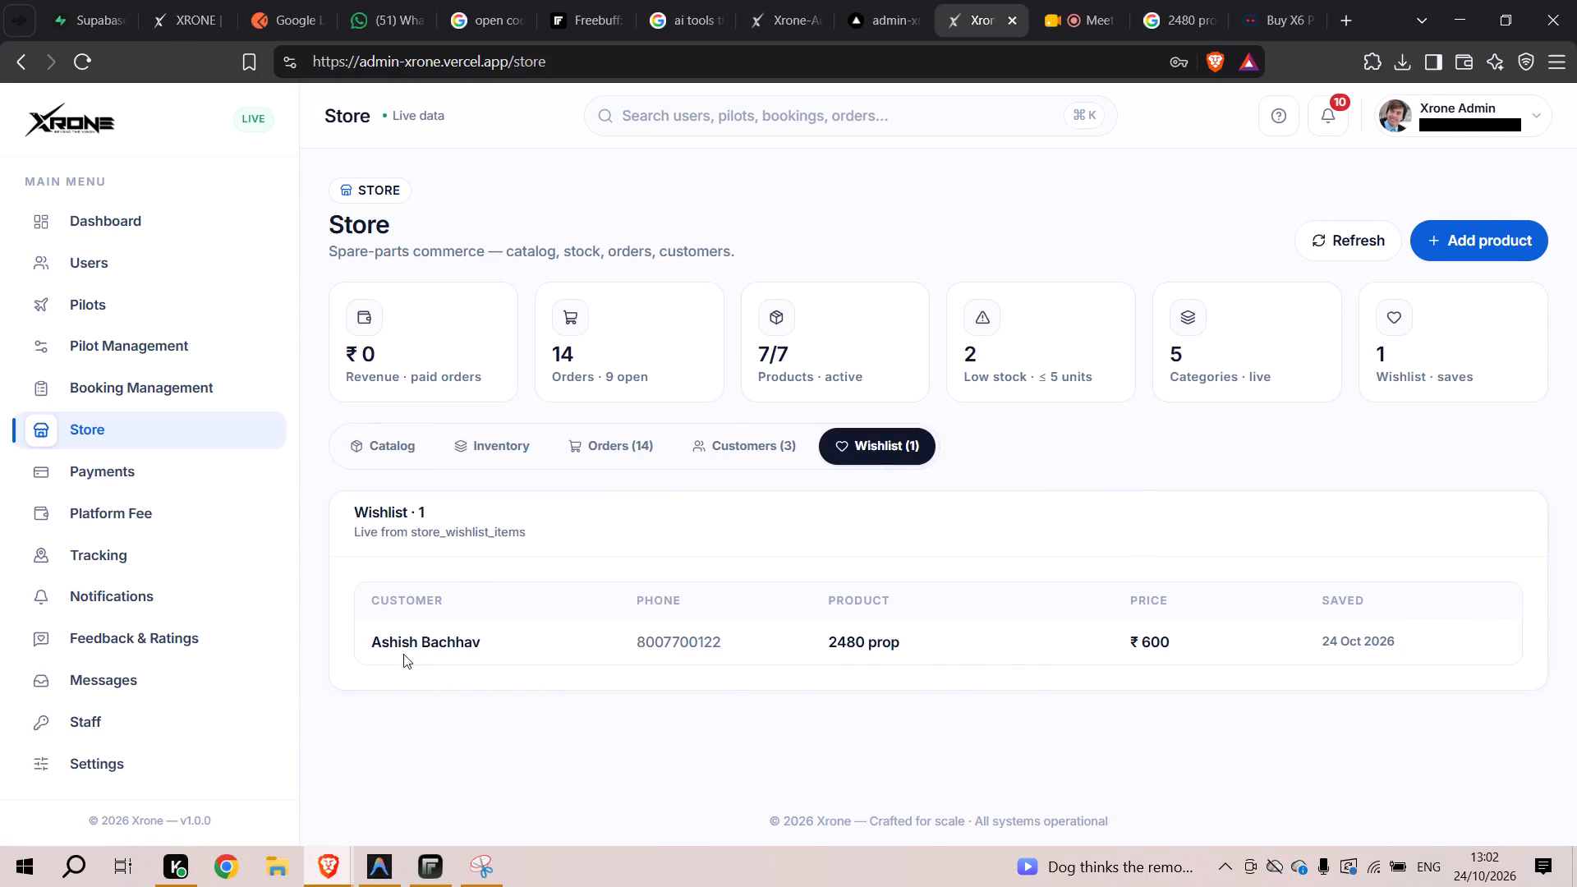
pyautogui.scroll(-2, 521, 646)
# Review the store's customer list with orders, spending and wishlist saves, and return to the wishlist.
pyautogui.click(761, 451)
pyautogui.scroll(-2, 512, 685)
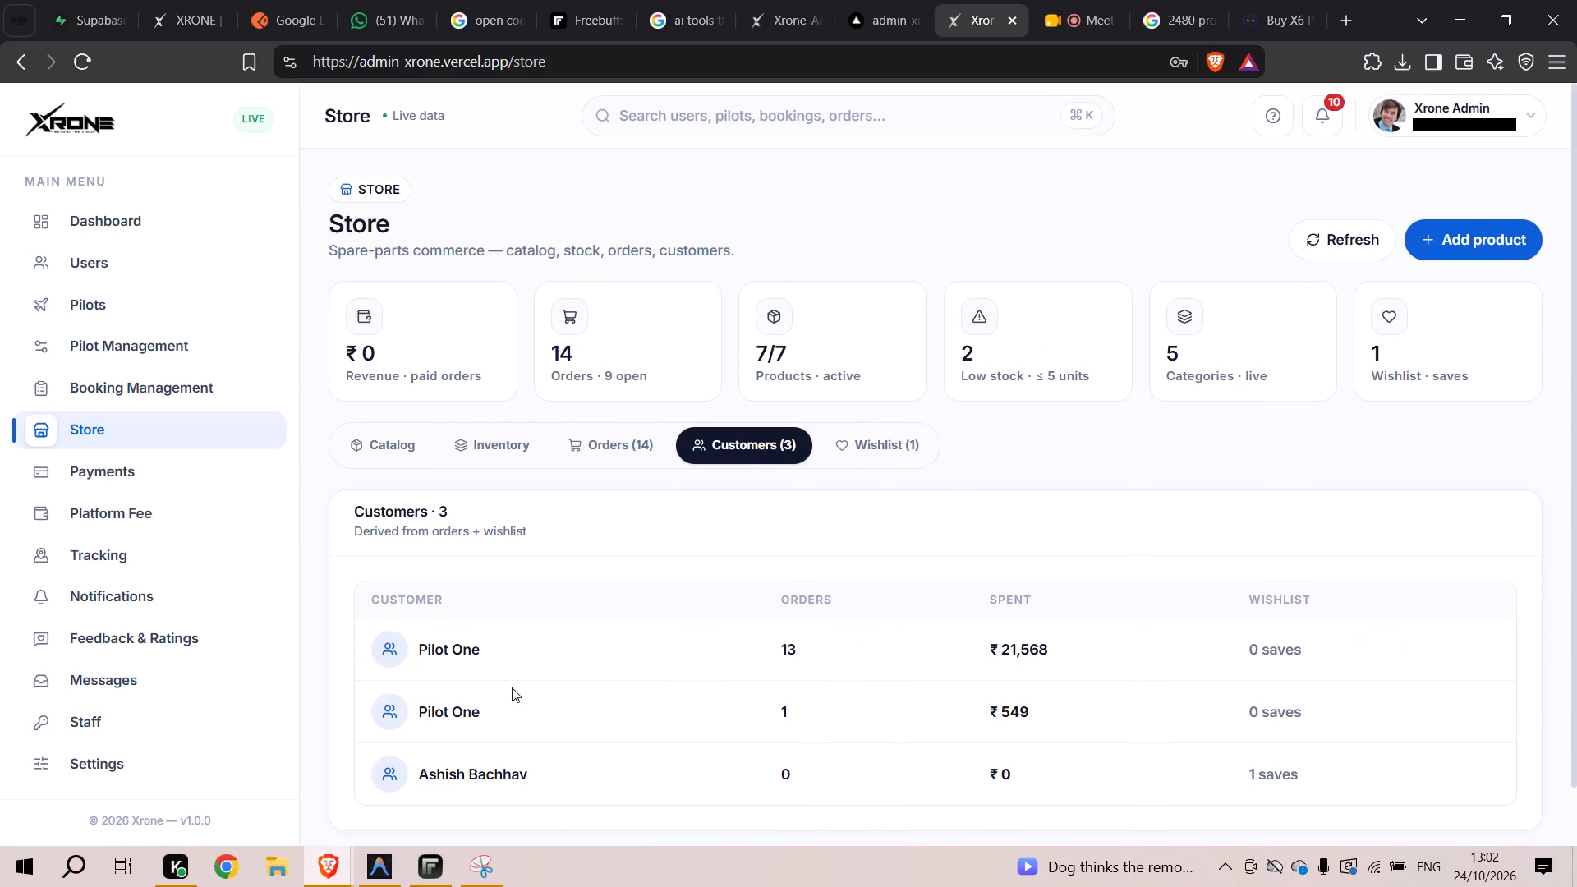
pyautogui.scroll(-1, 512, 687)
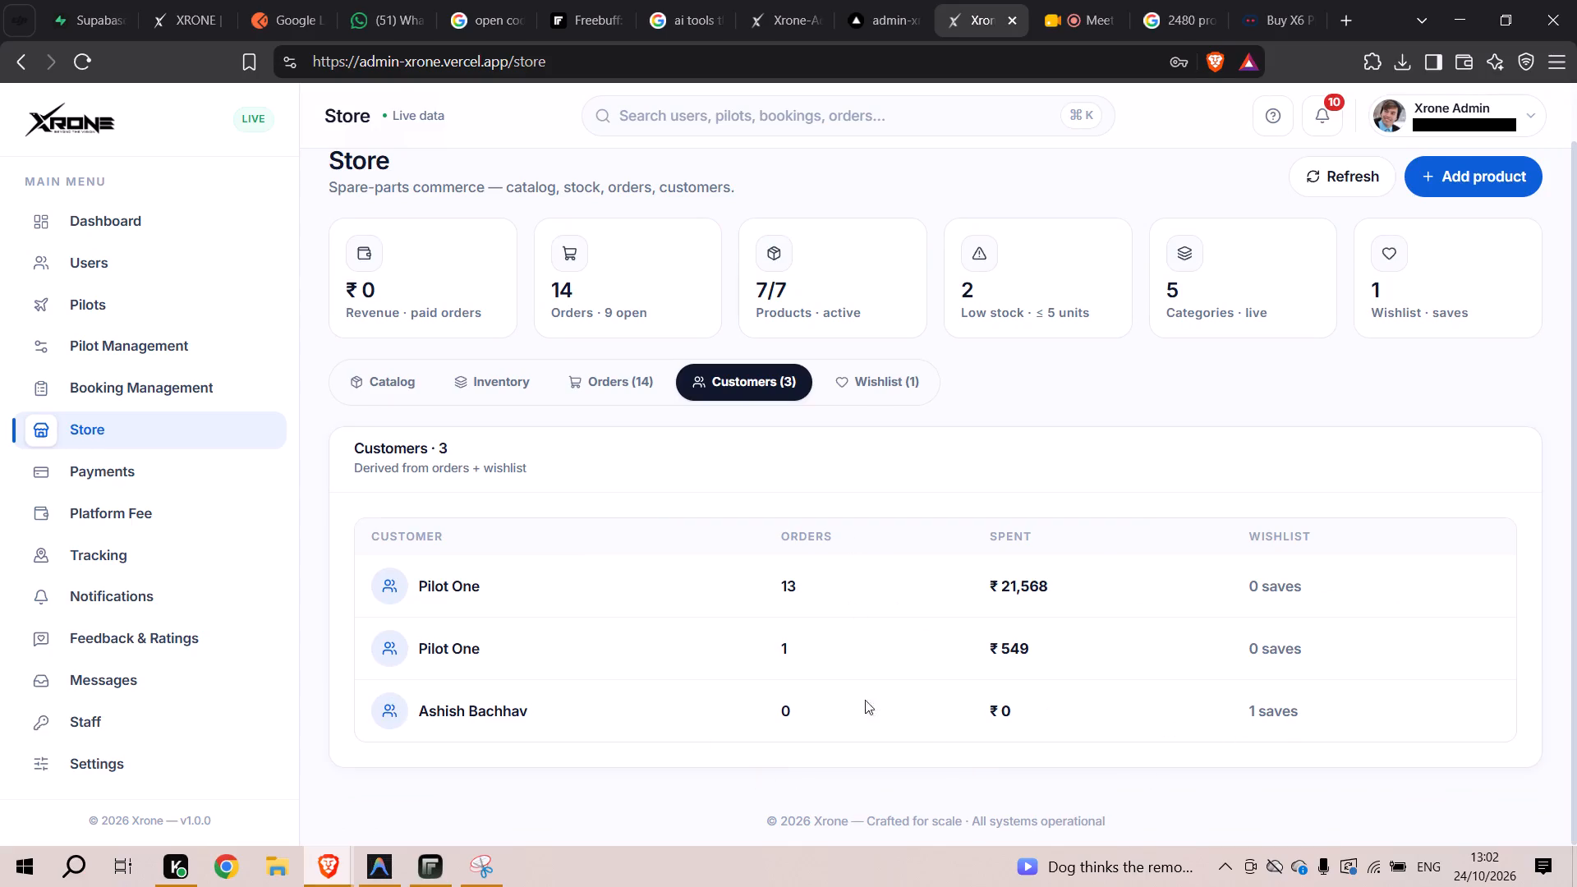
pyautogui.click(884, 396)
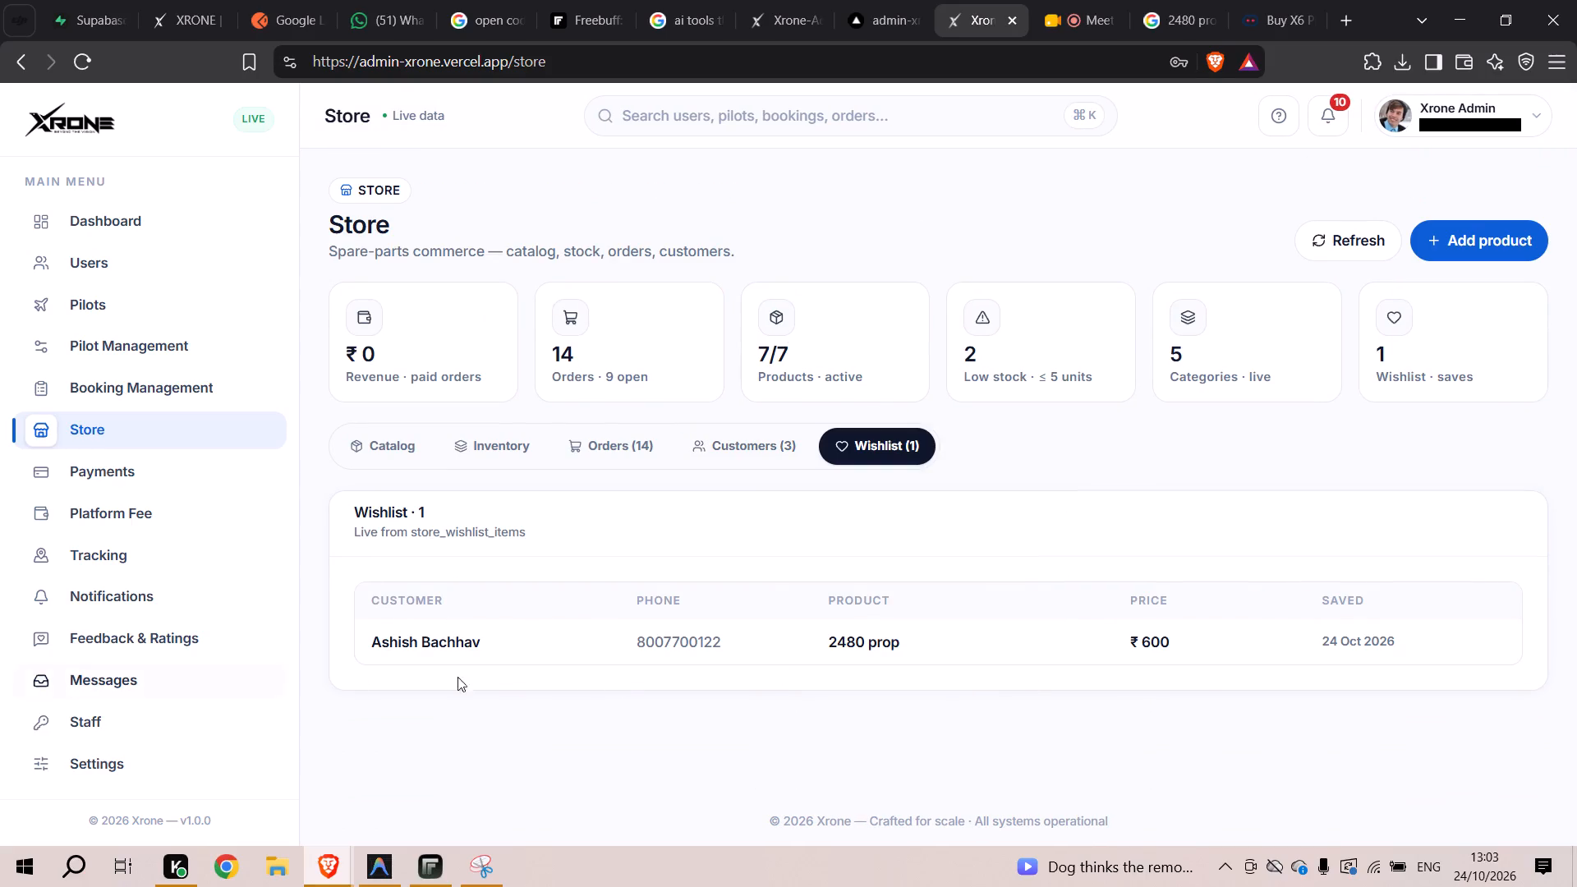
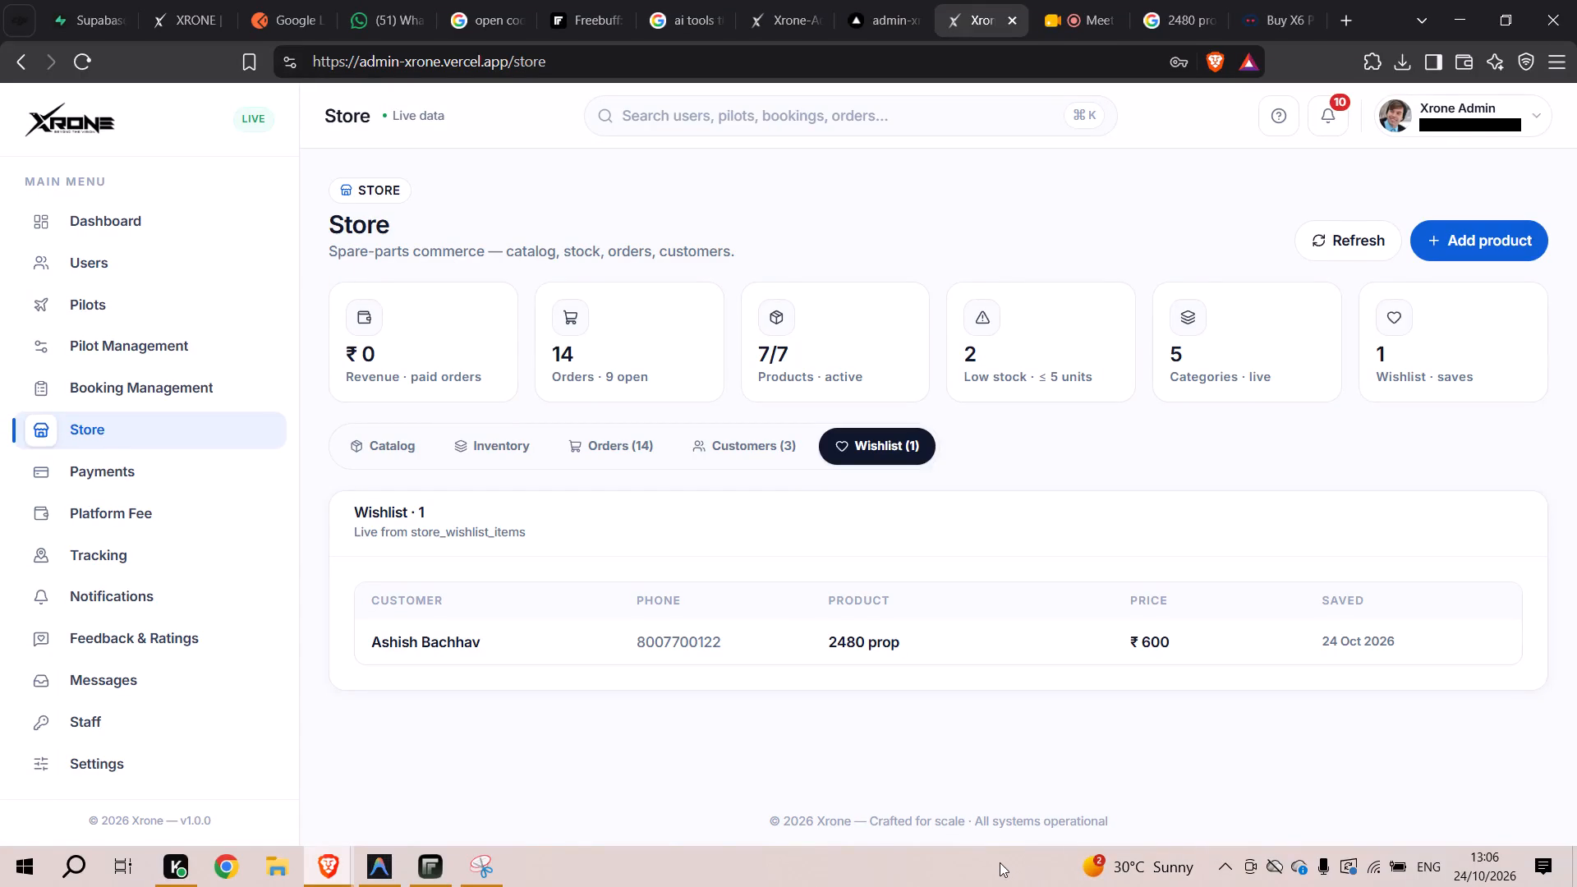
# Open the store's orders list and refresh the store data.
pyautogui.click(611, 441)
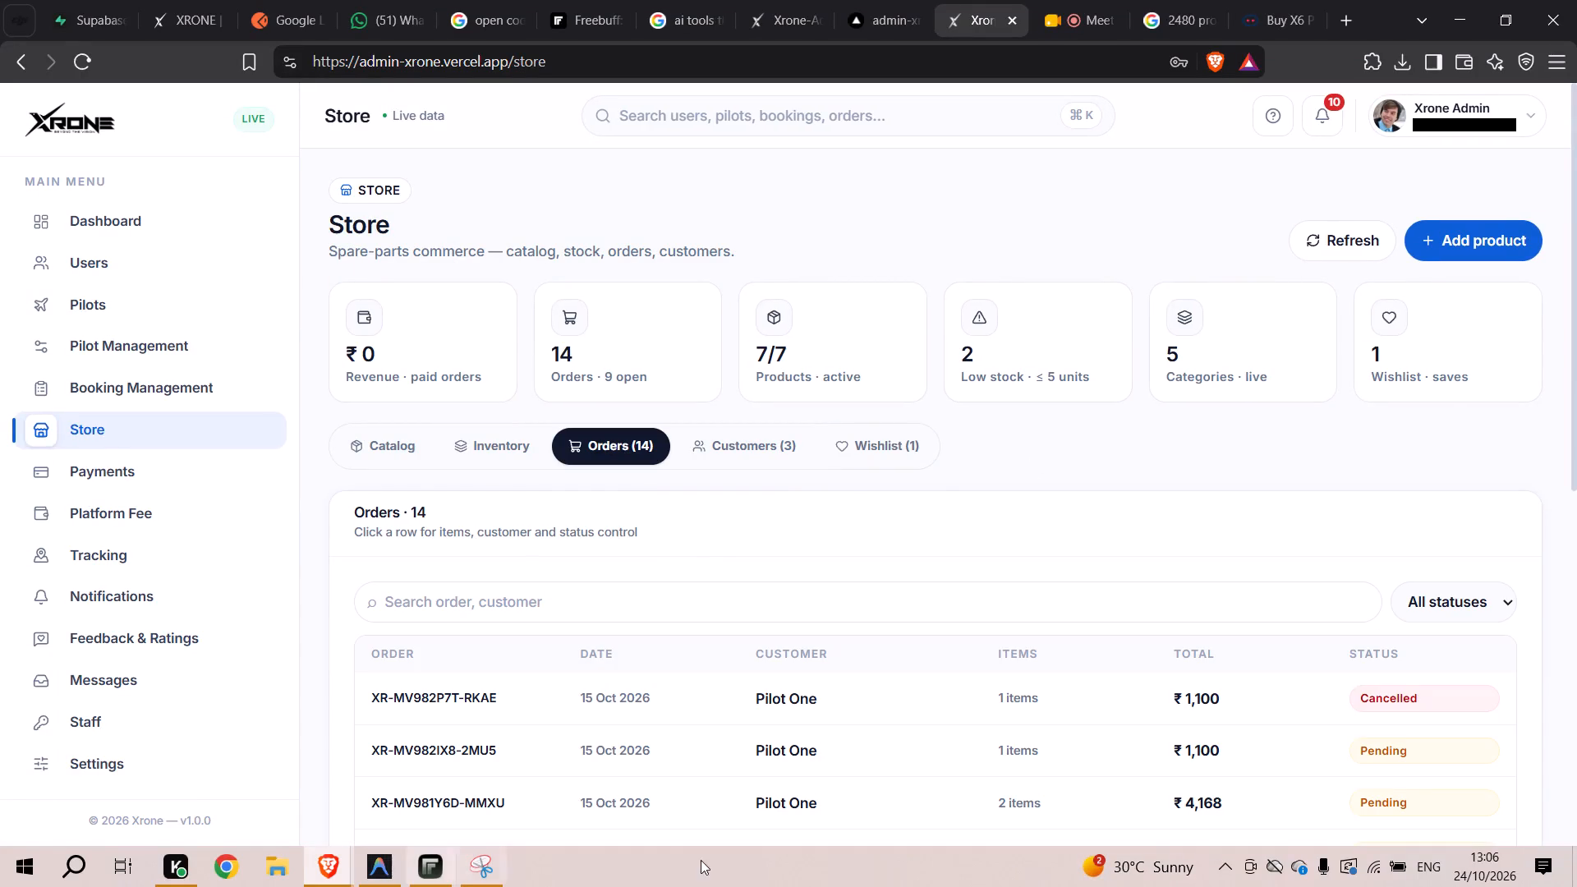
pyautogui.click(1368, 234)
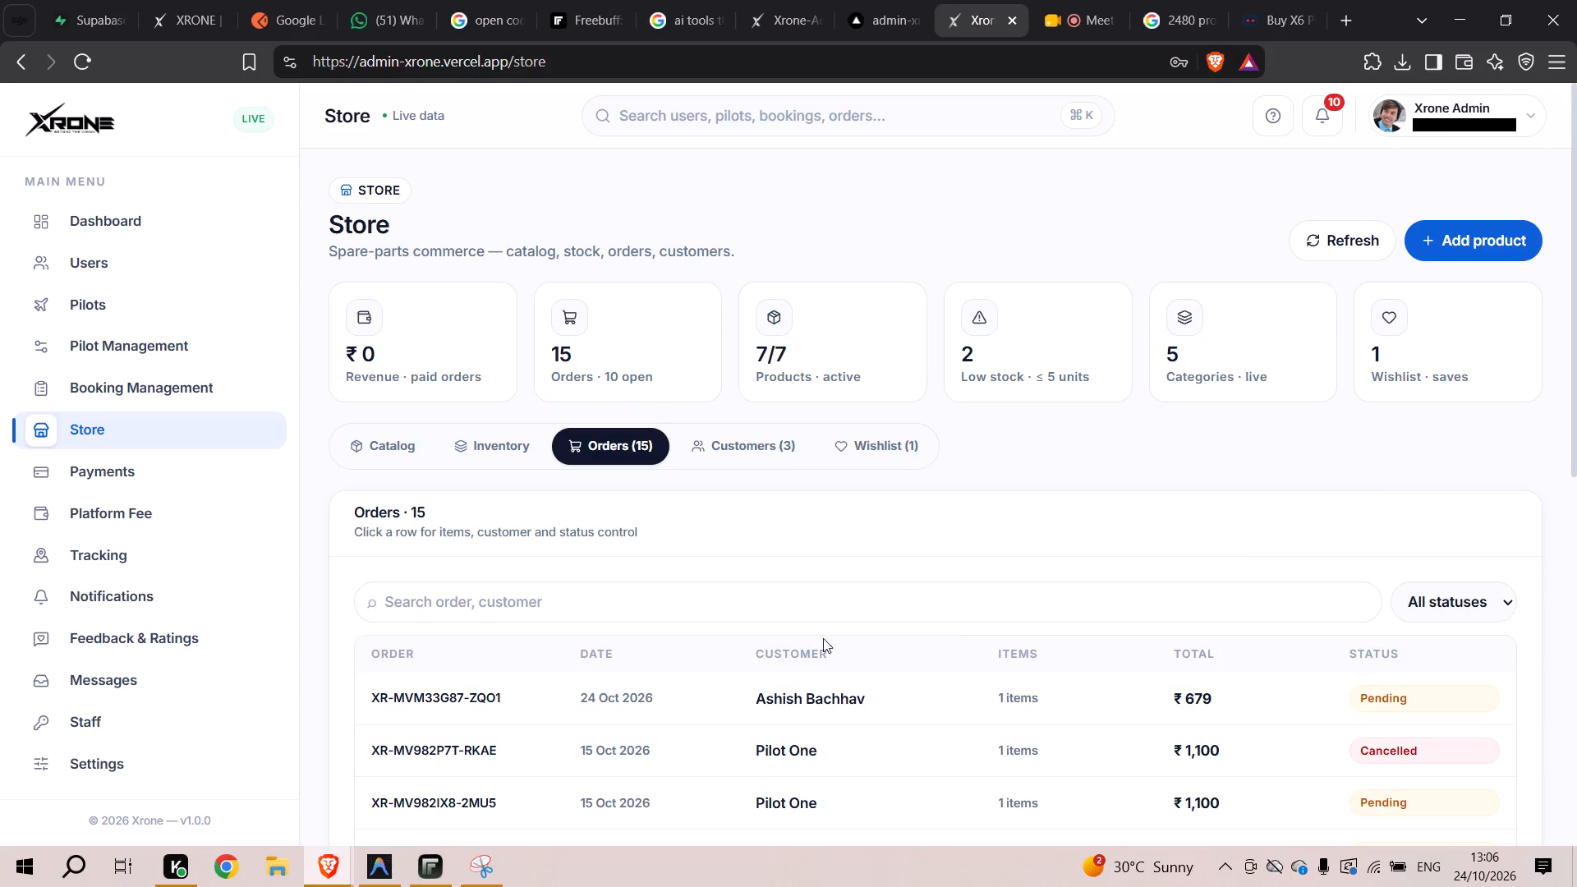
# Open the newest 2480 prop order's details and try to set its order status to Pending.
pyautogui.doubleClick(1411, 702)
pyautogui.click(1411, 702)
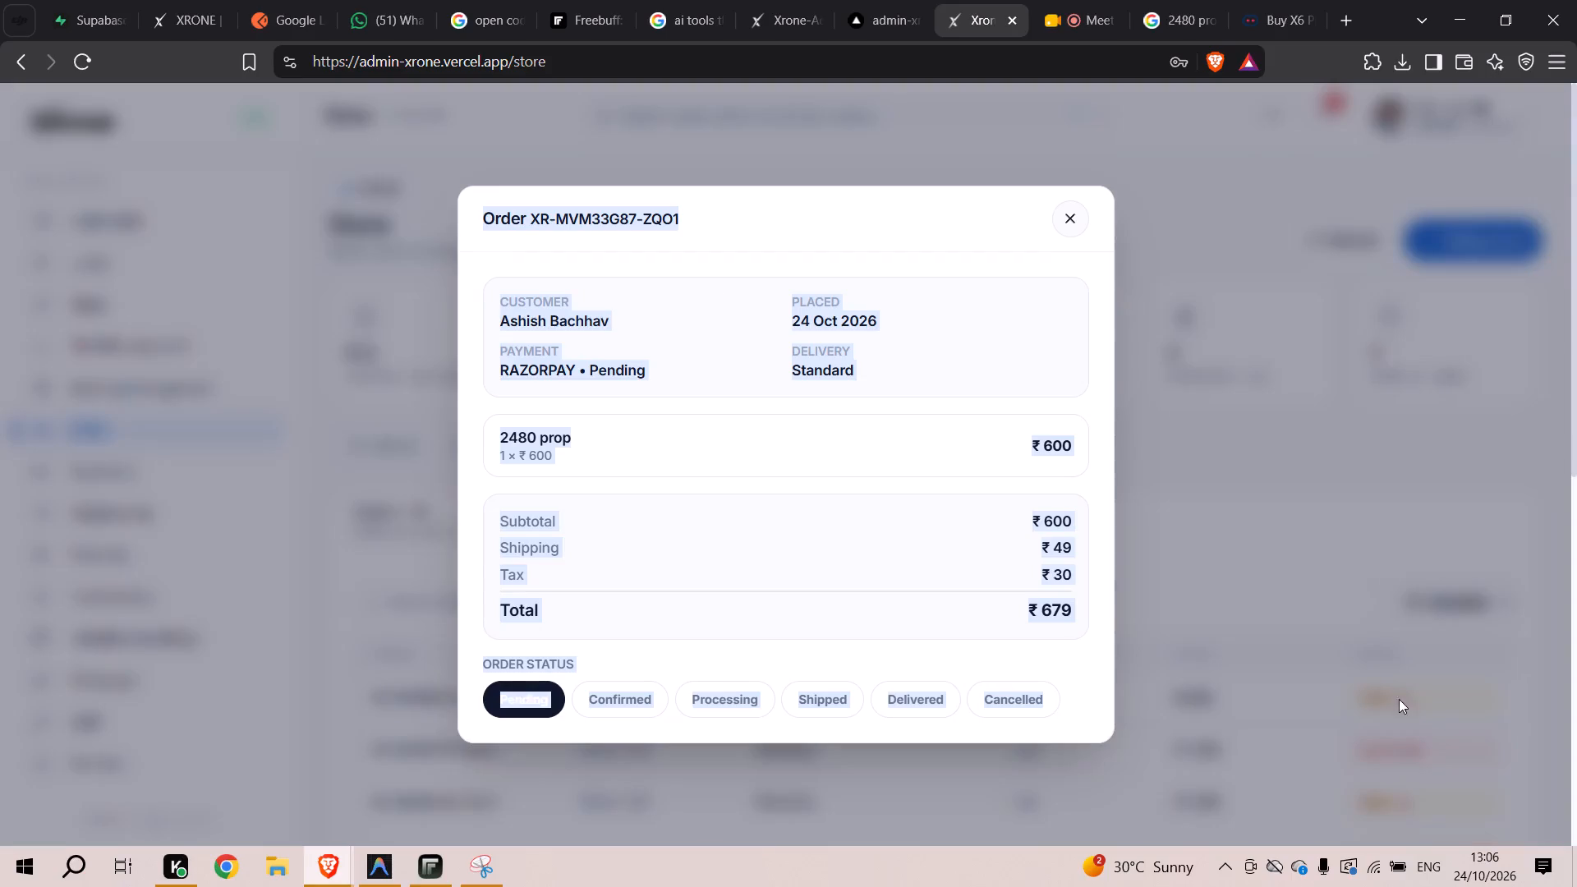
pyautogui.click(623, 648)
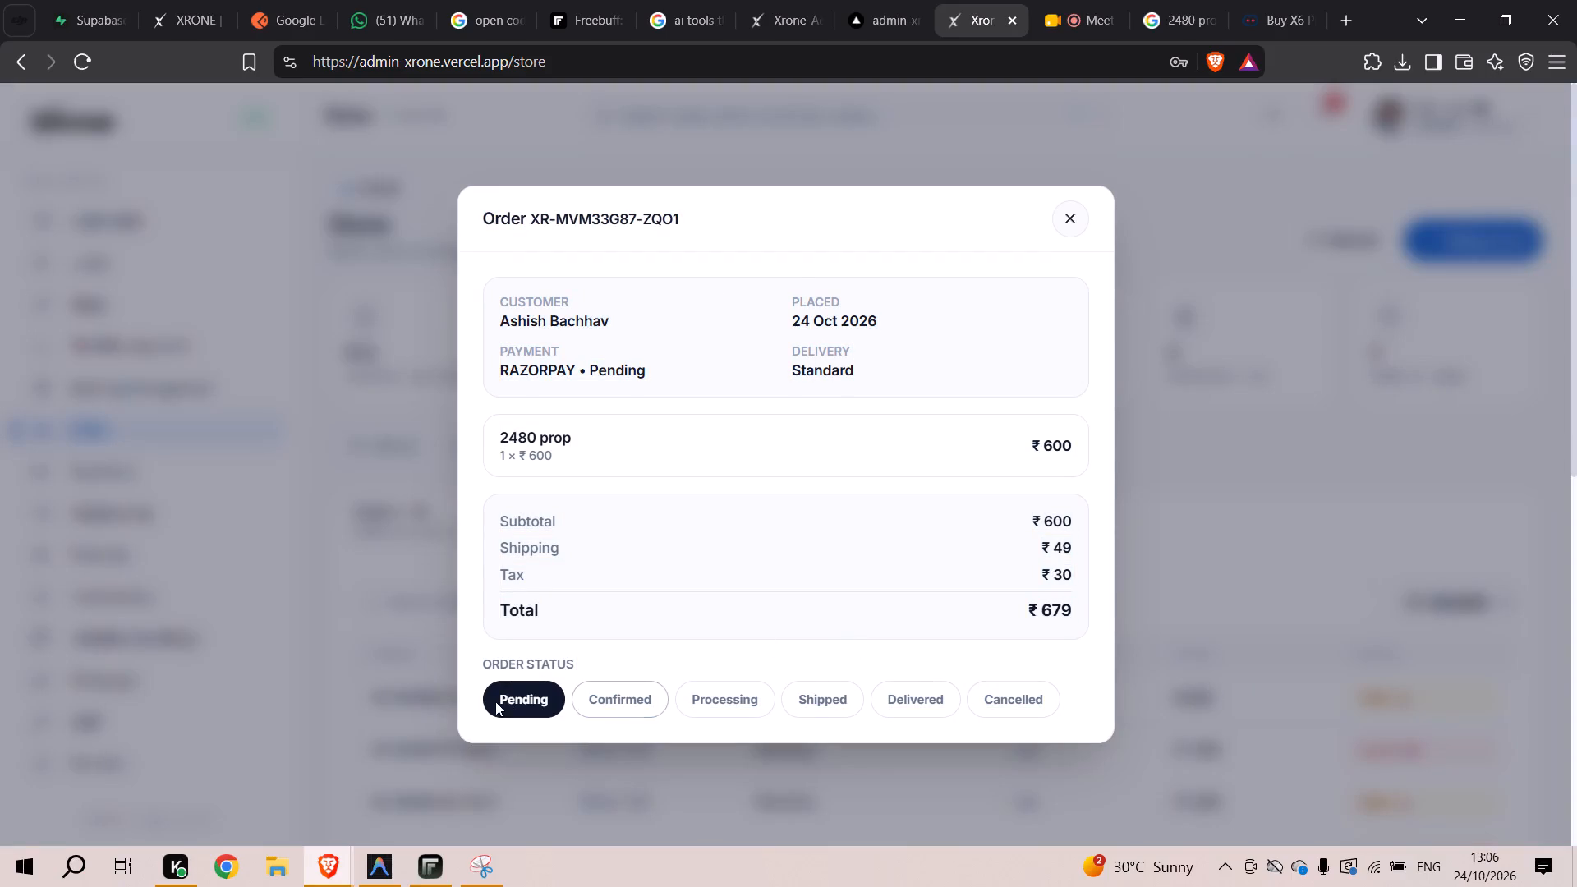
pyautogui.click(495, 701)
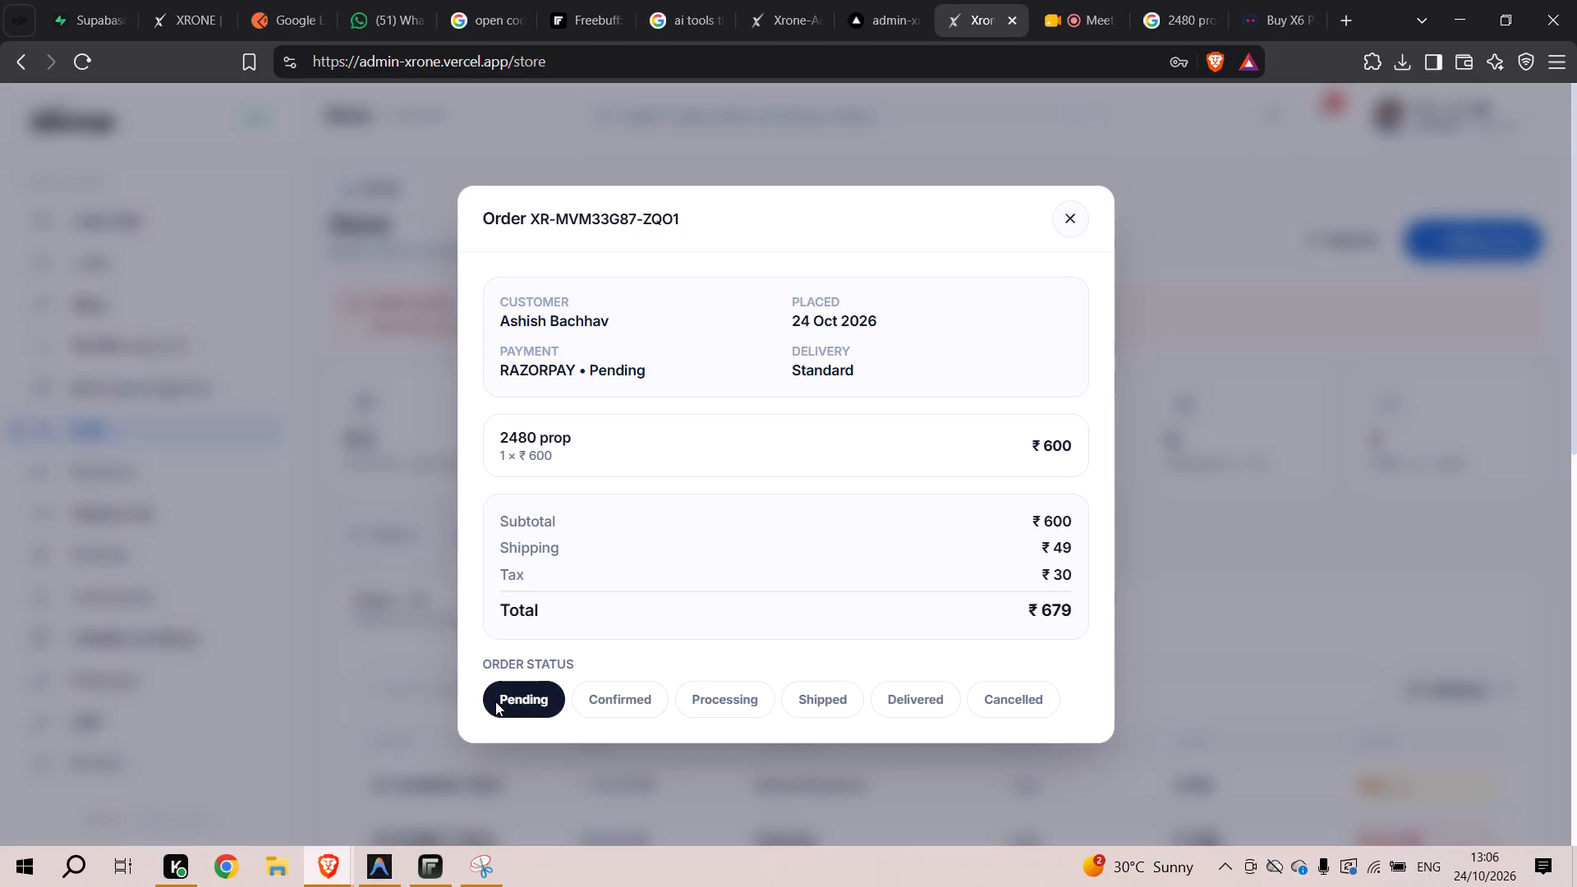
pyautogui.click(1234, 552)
# Refresh the store data and look through the orders list and the order statuses.
pyautogui.scroll(-3, 1161, 620)
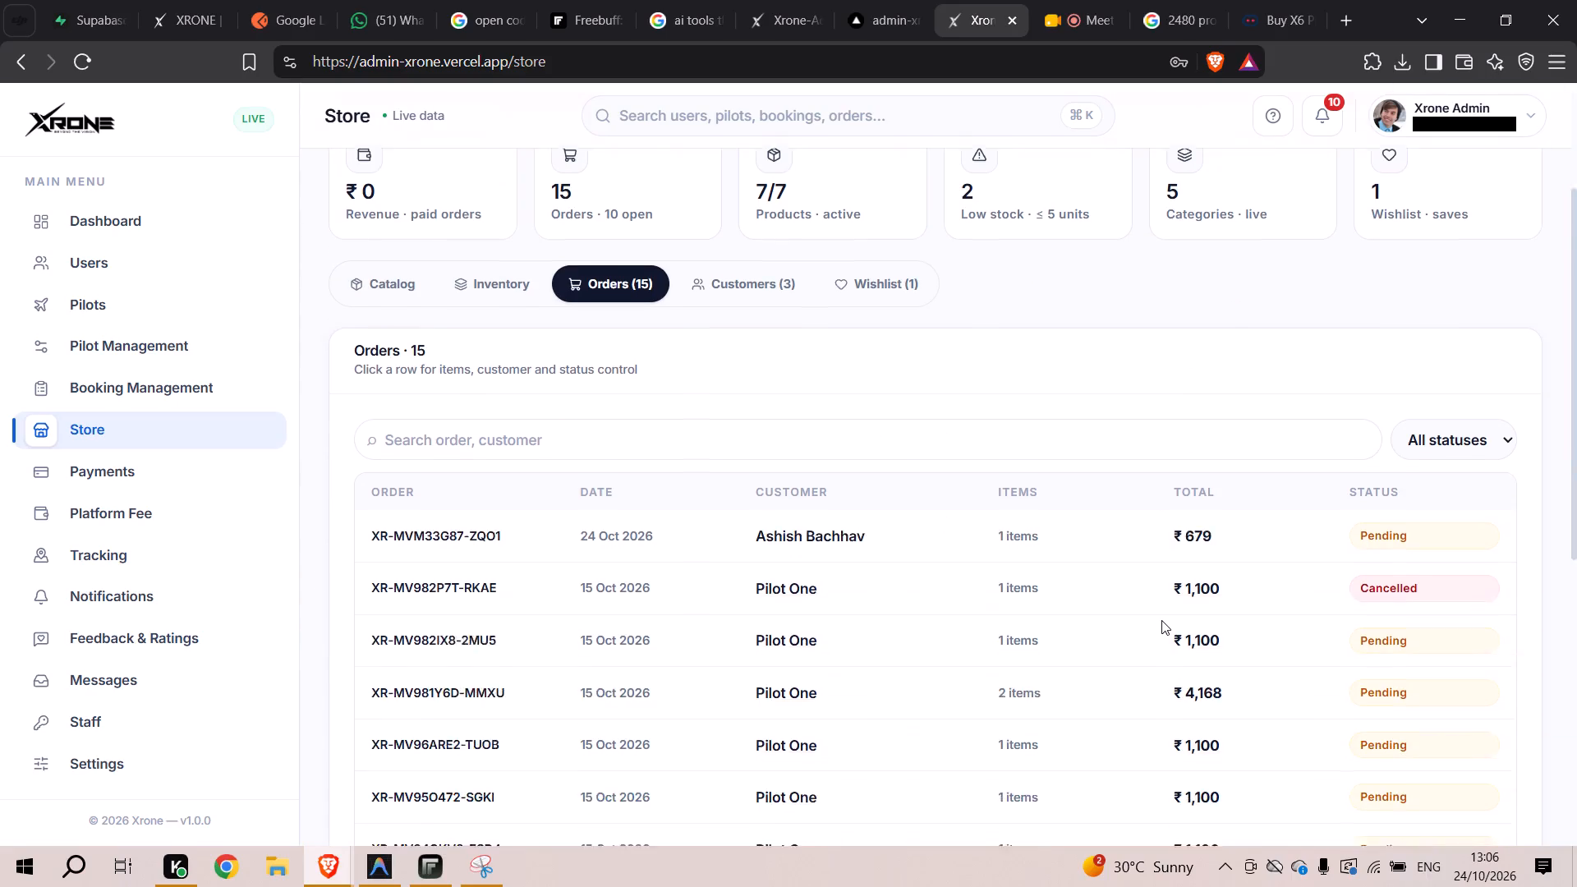
pyautogui.scroll(3, 1161, 620)
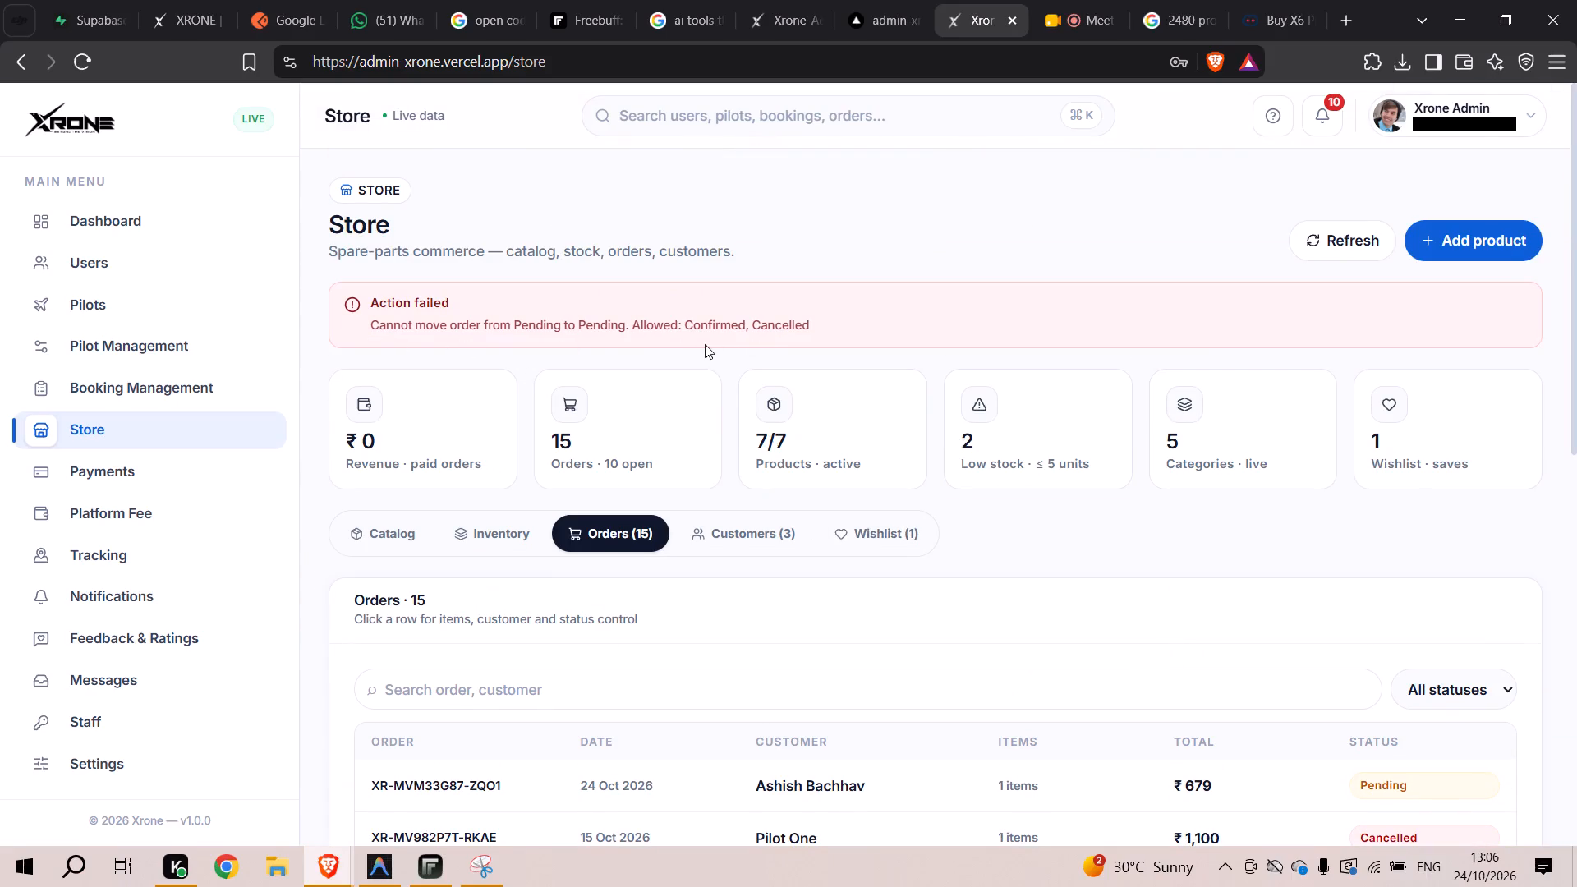
pyautogui.click(1340, 244)
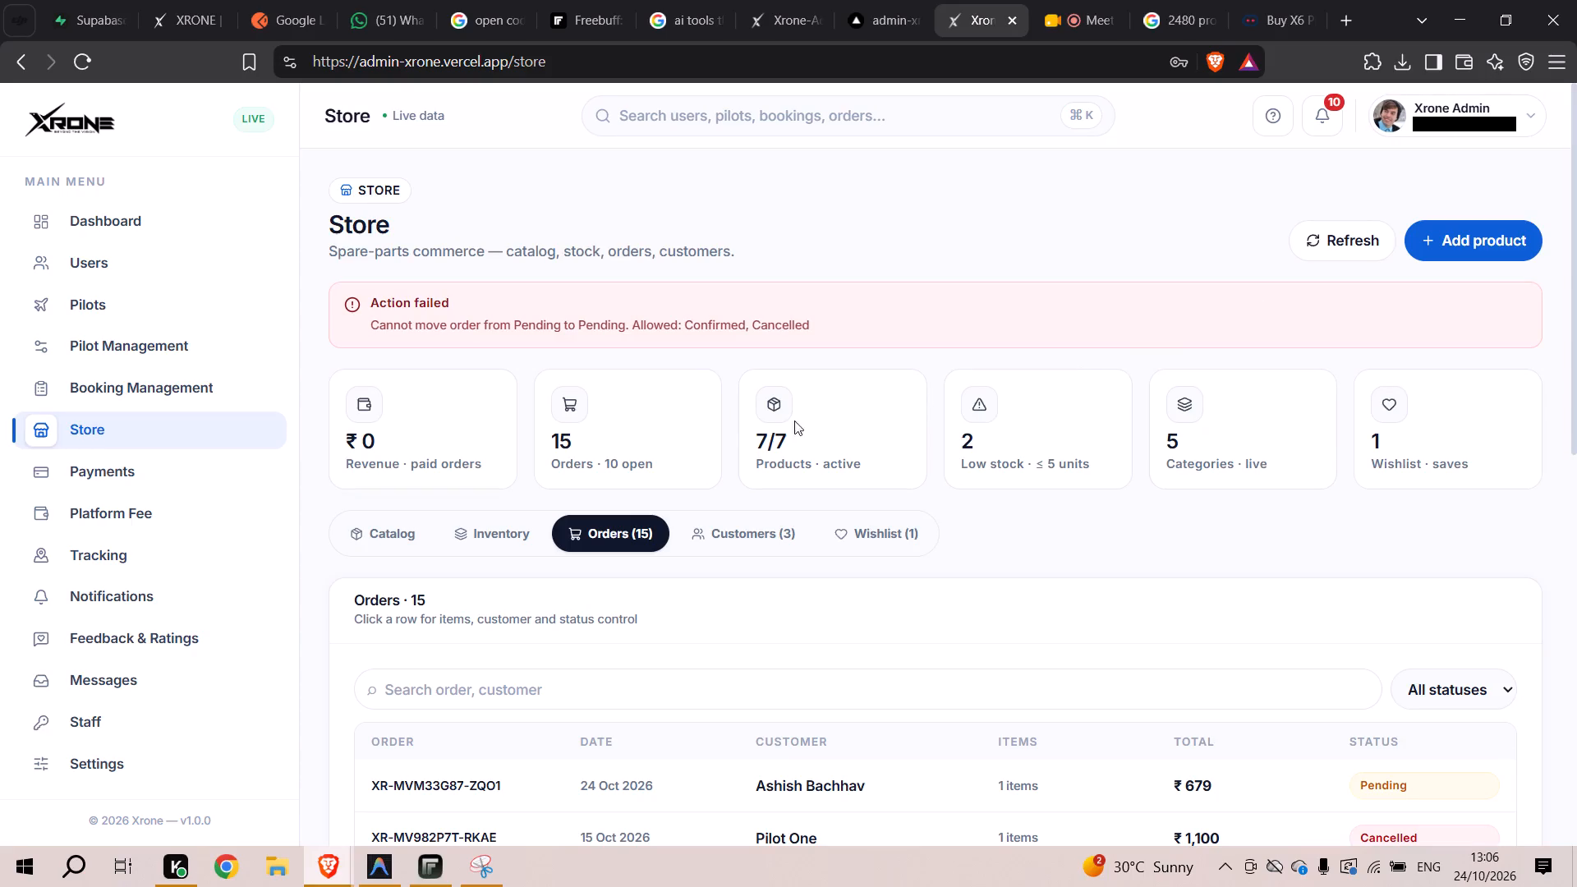
pyautogui.scroll(-1, 920, 602)
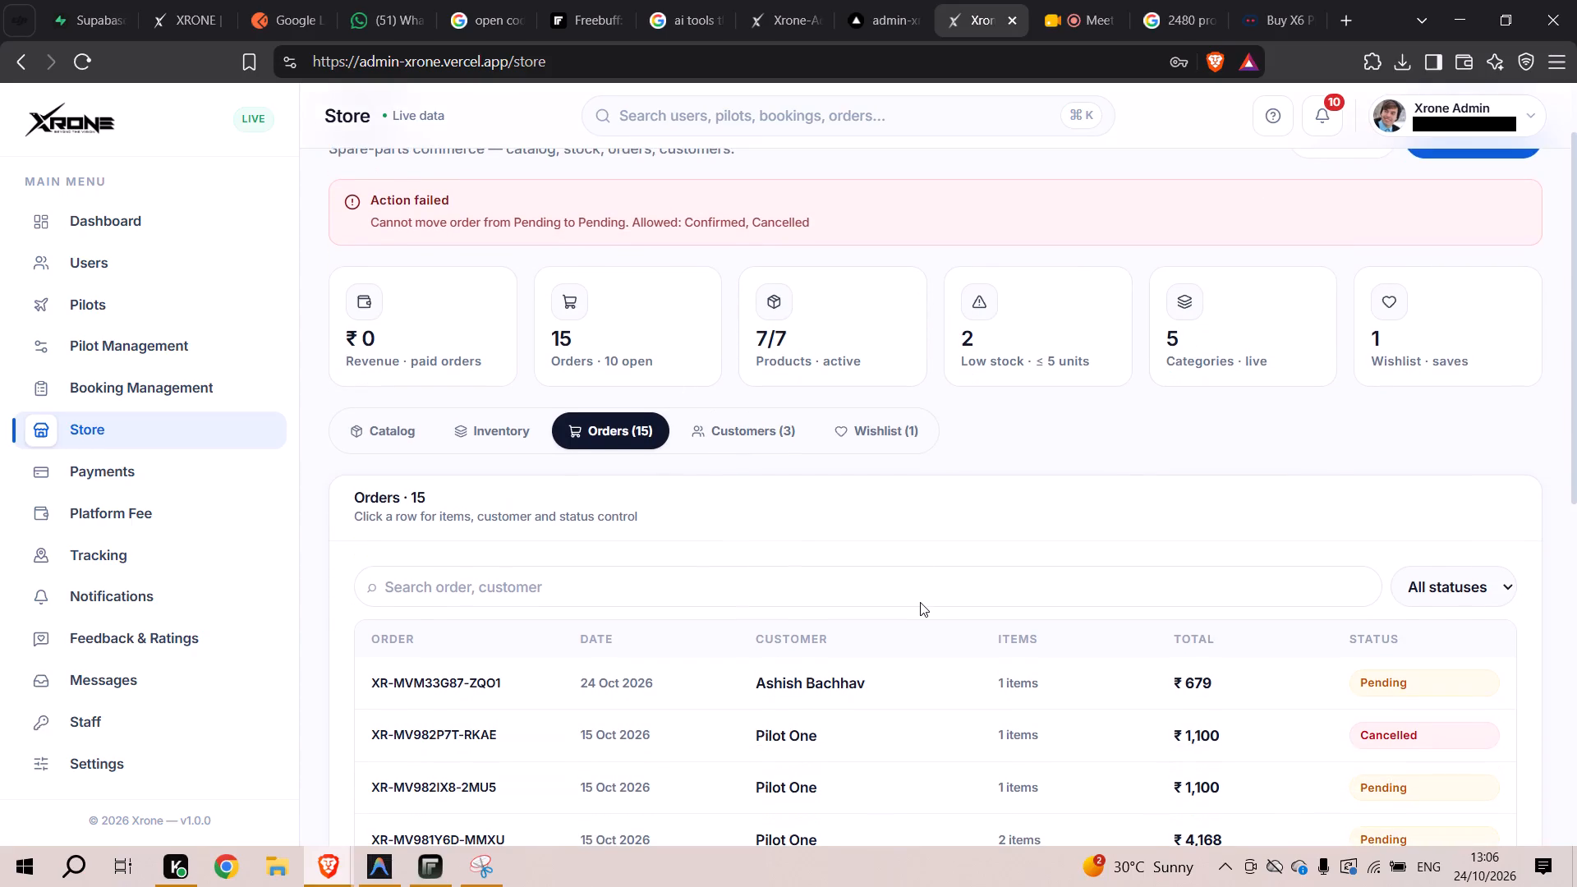
pyautogui.scroll(2, 864, 417)
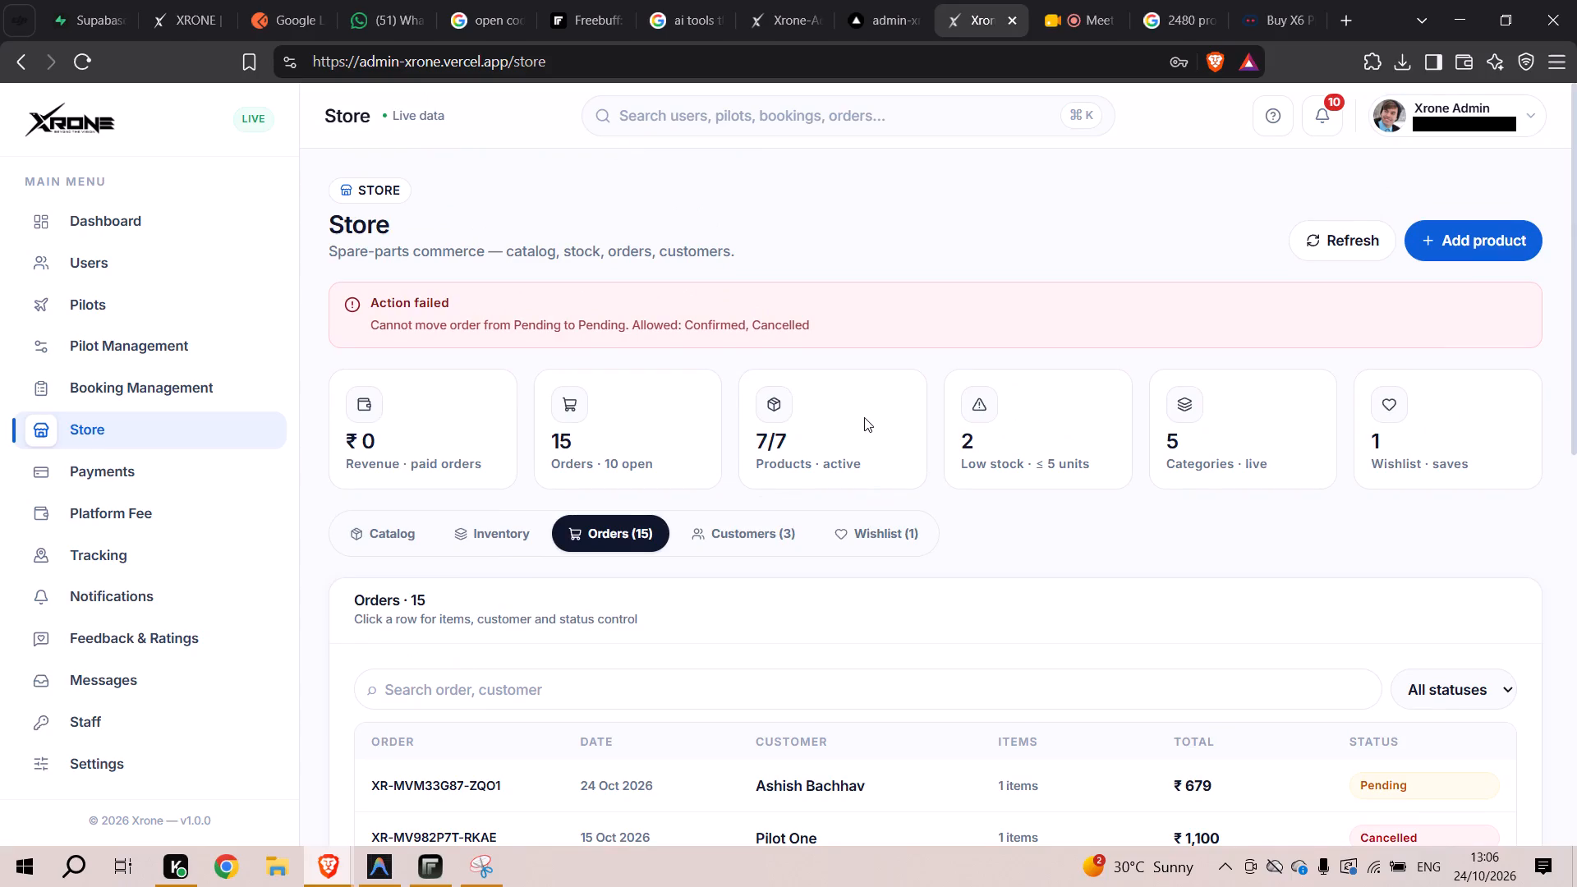
pyautogui.scroll(-4, 760, 886)
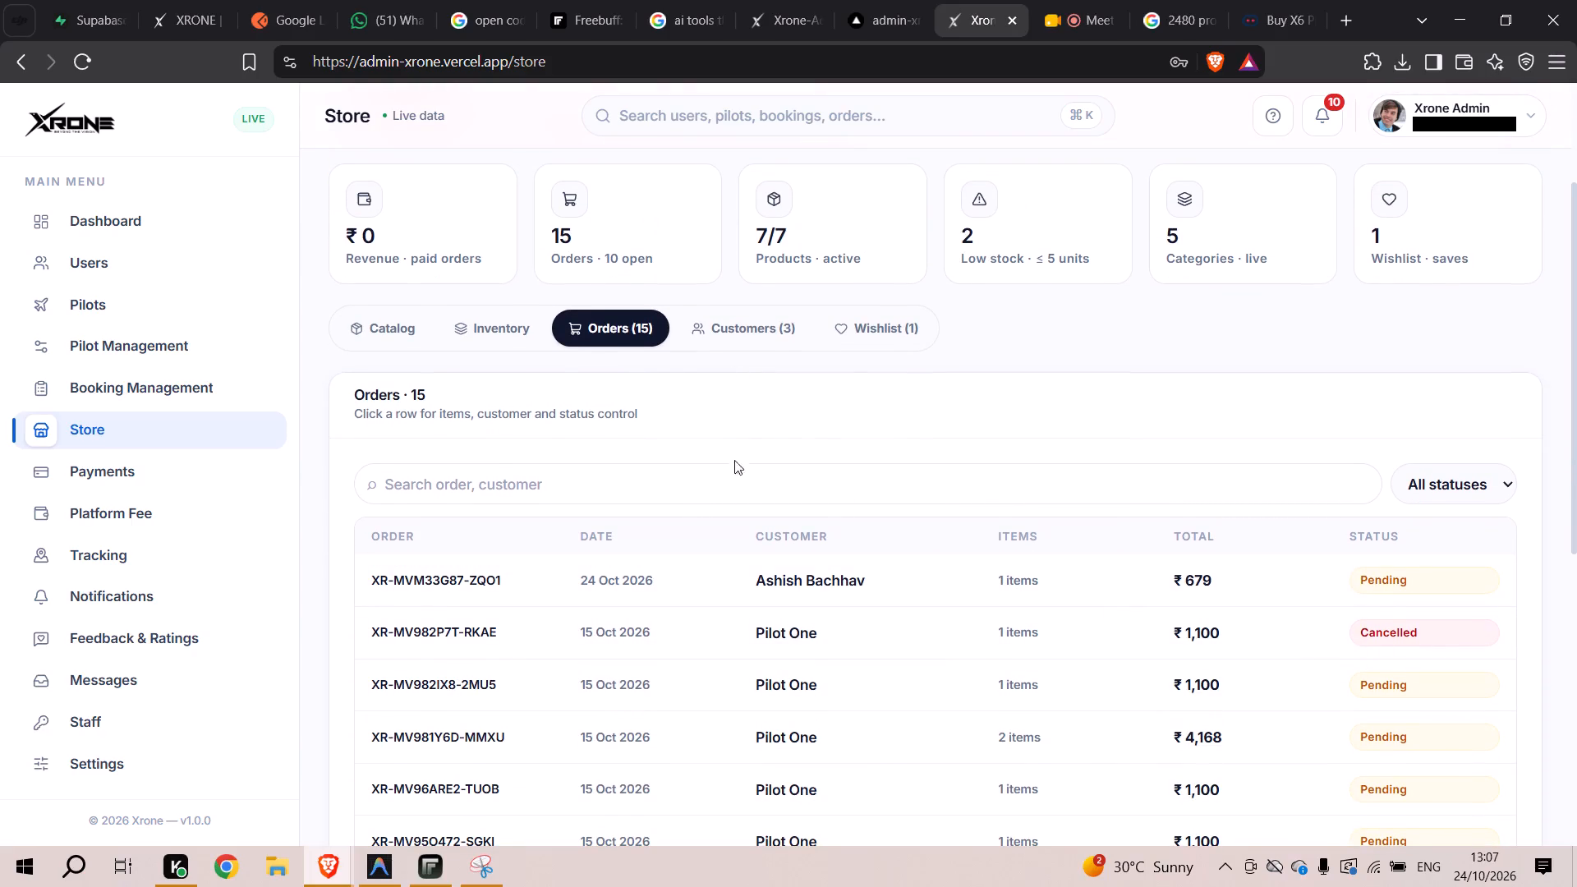
pyautogui.click(1349, 577)
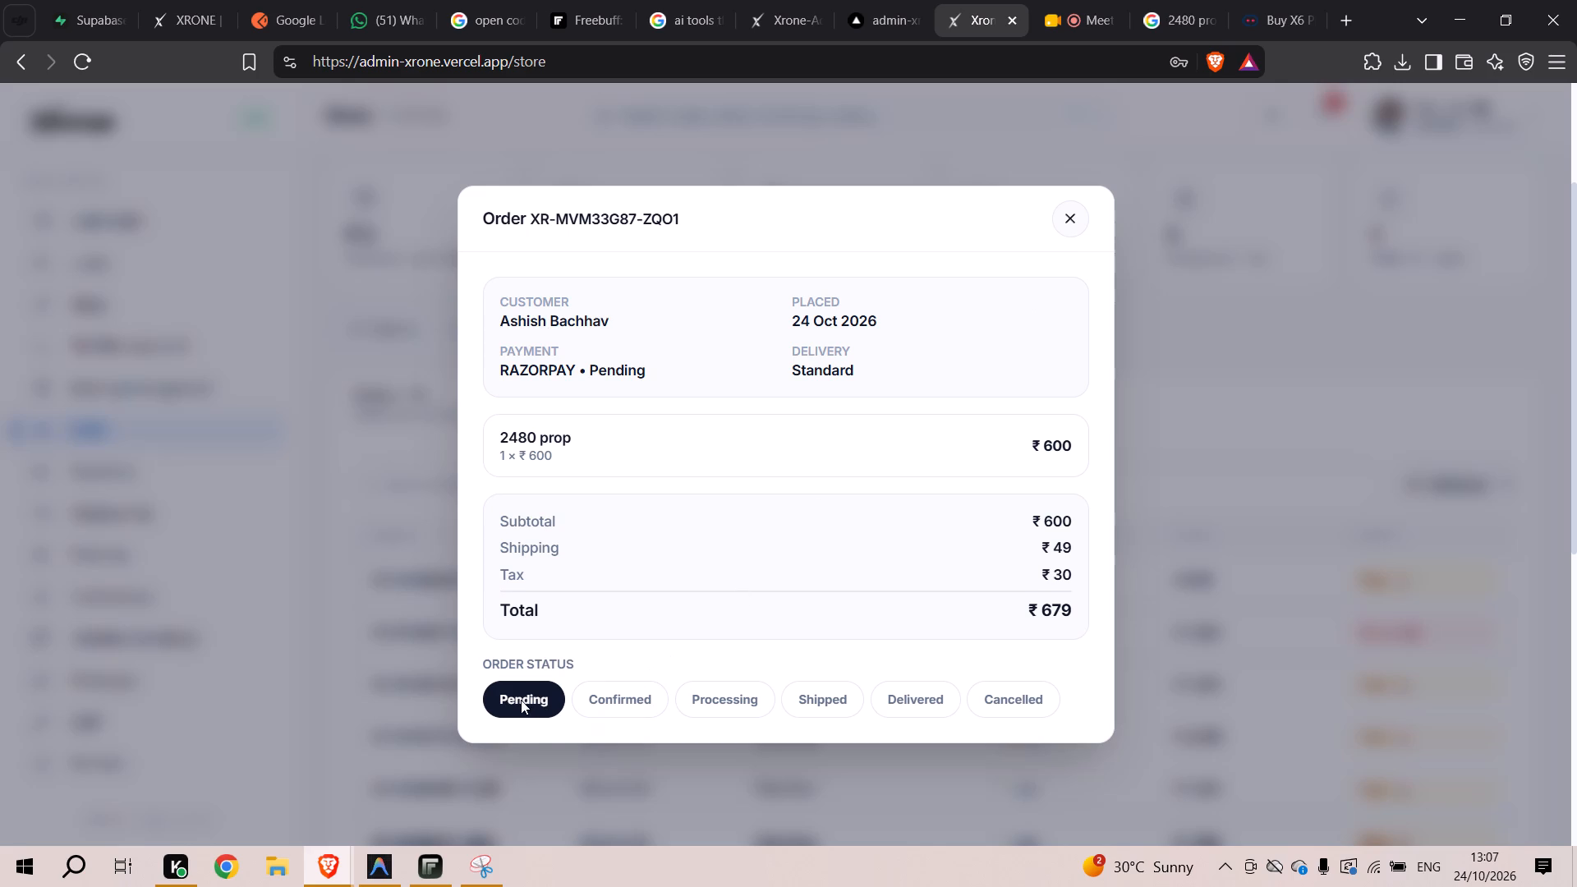
pyautogui.click(1074, 214)
pyautogui.scroll(-3, 1345, 652)
pyautogui.click(1397, 583)
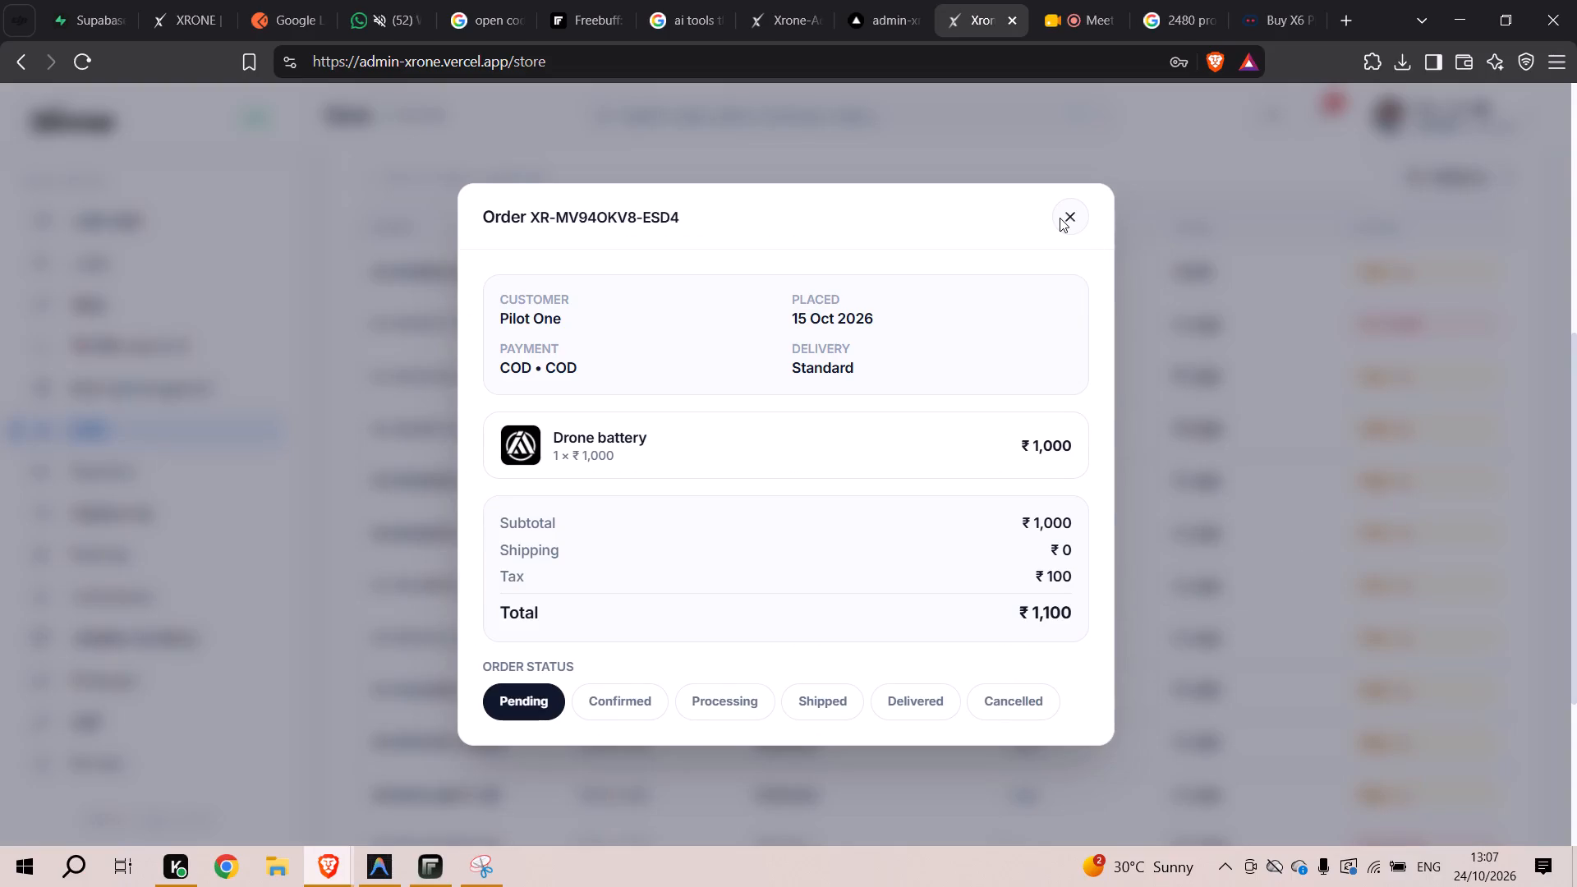
pyautogui.click(1060, 218)
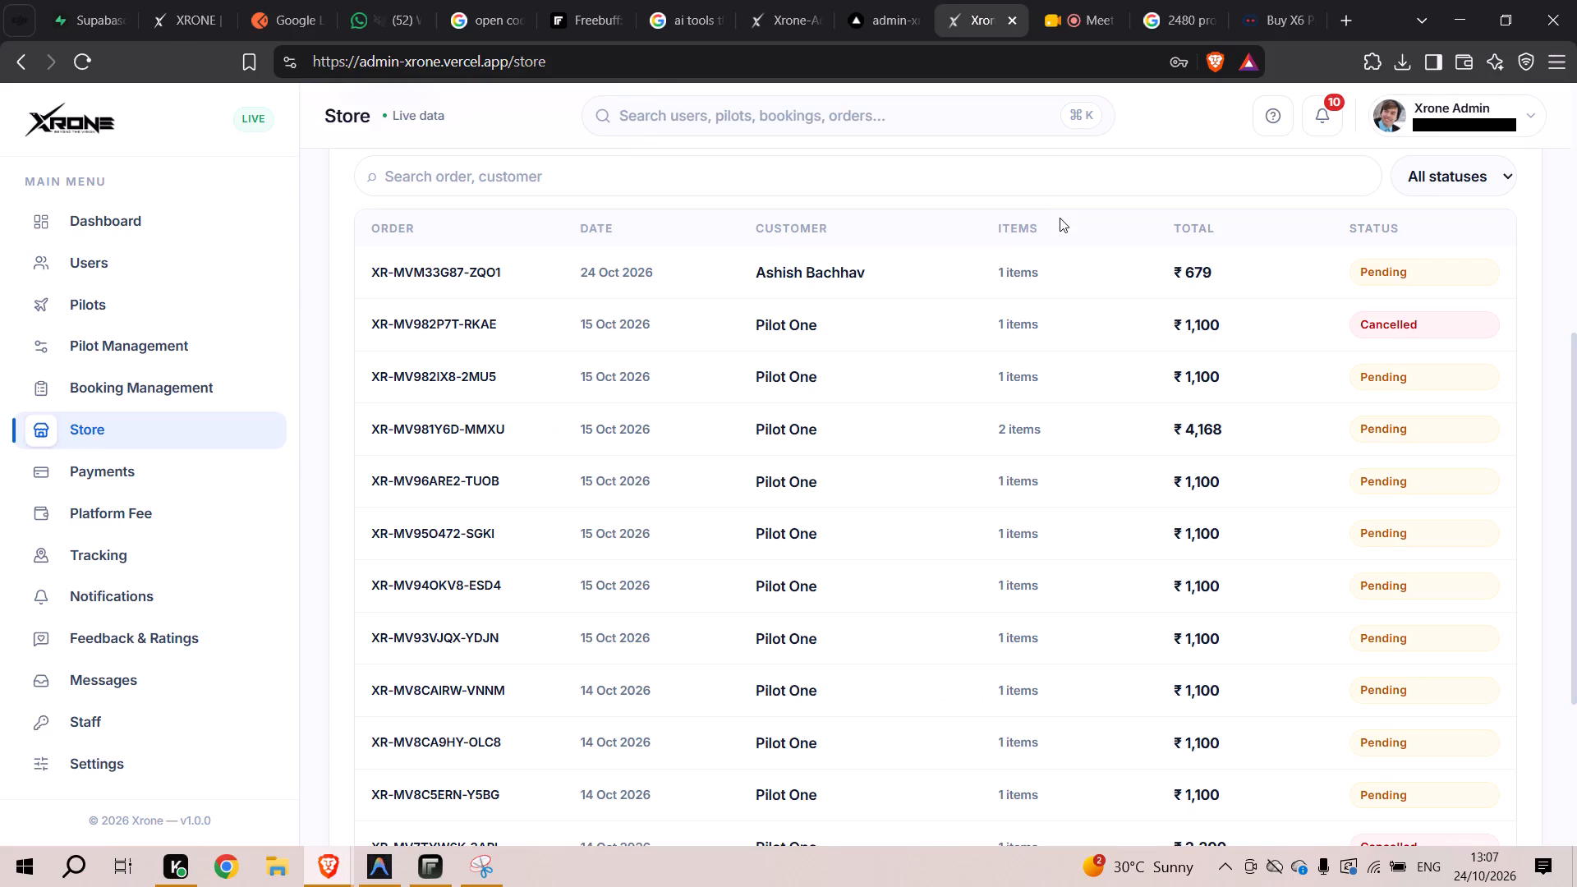
pyautogui.scroll(4, 1104, 681)
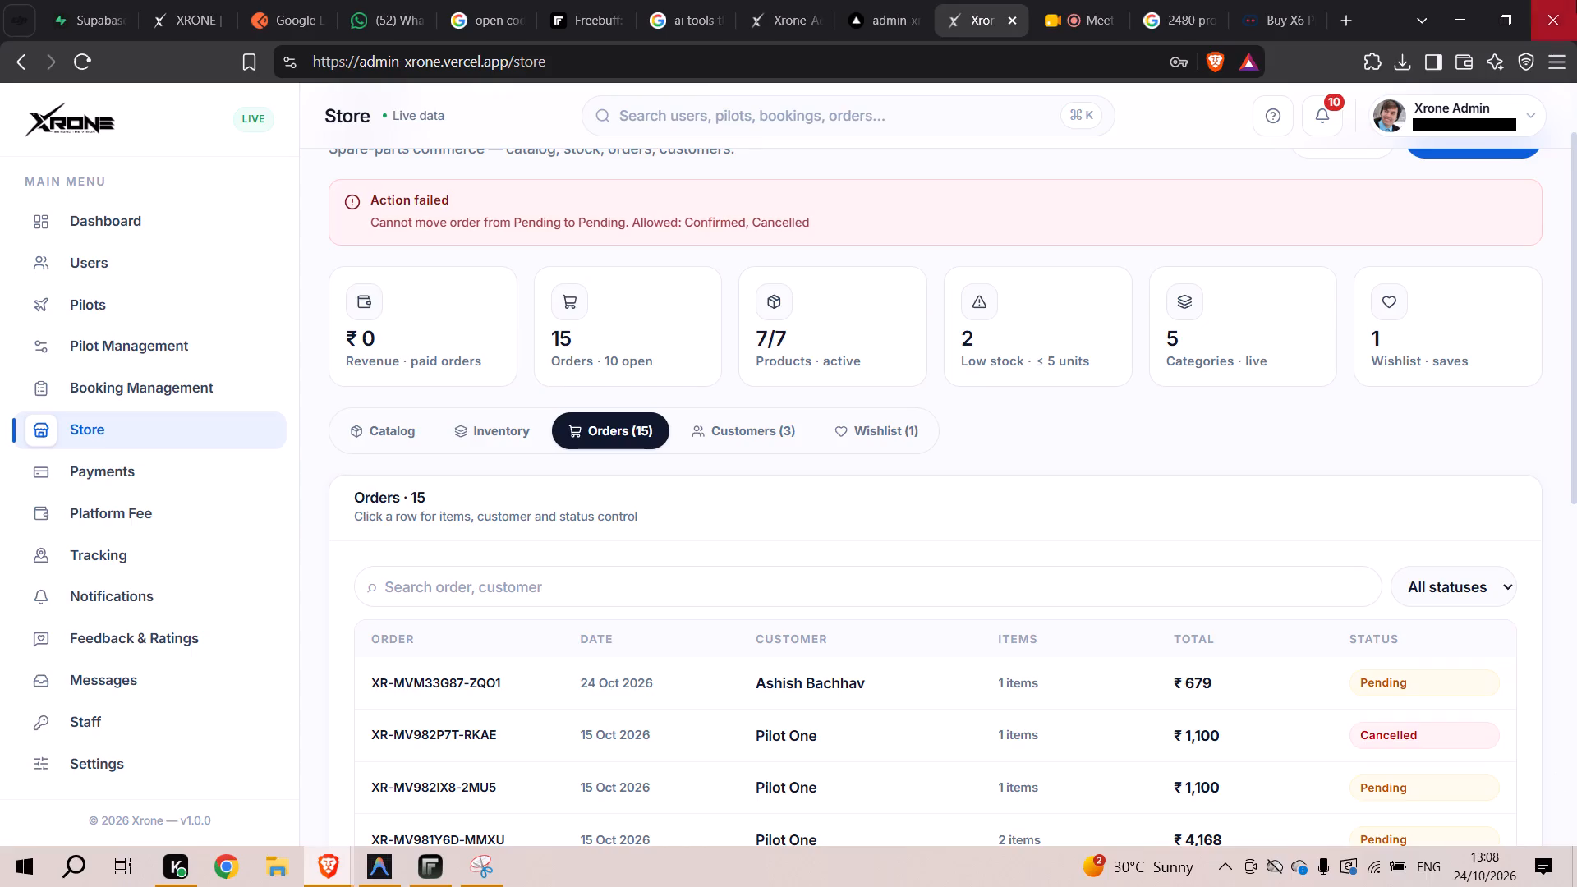
pyautogui.scroll(-5, 1326, 760)
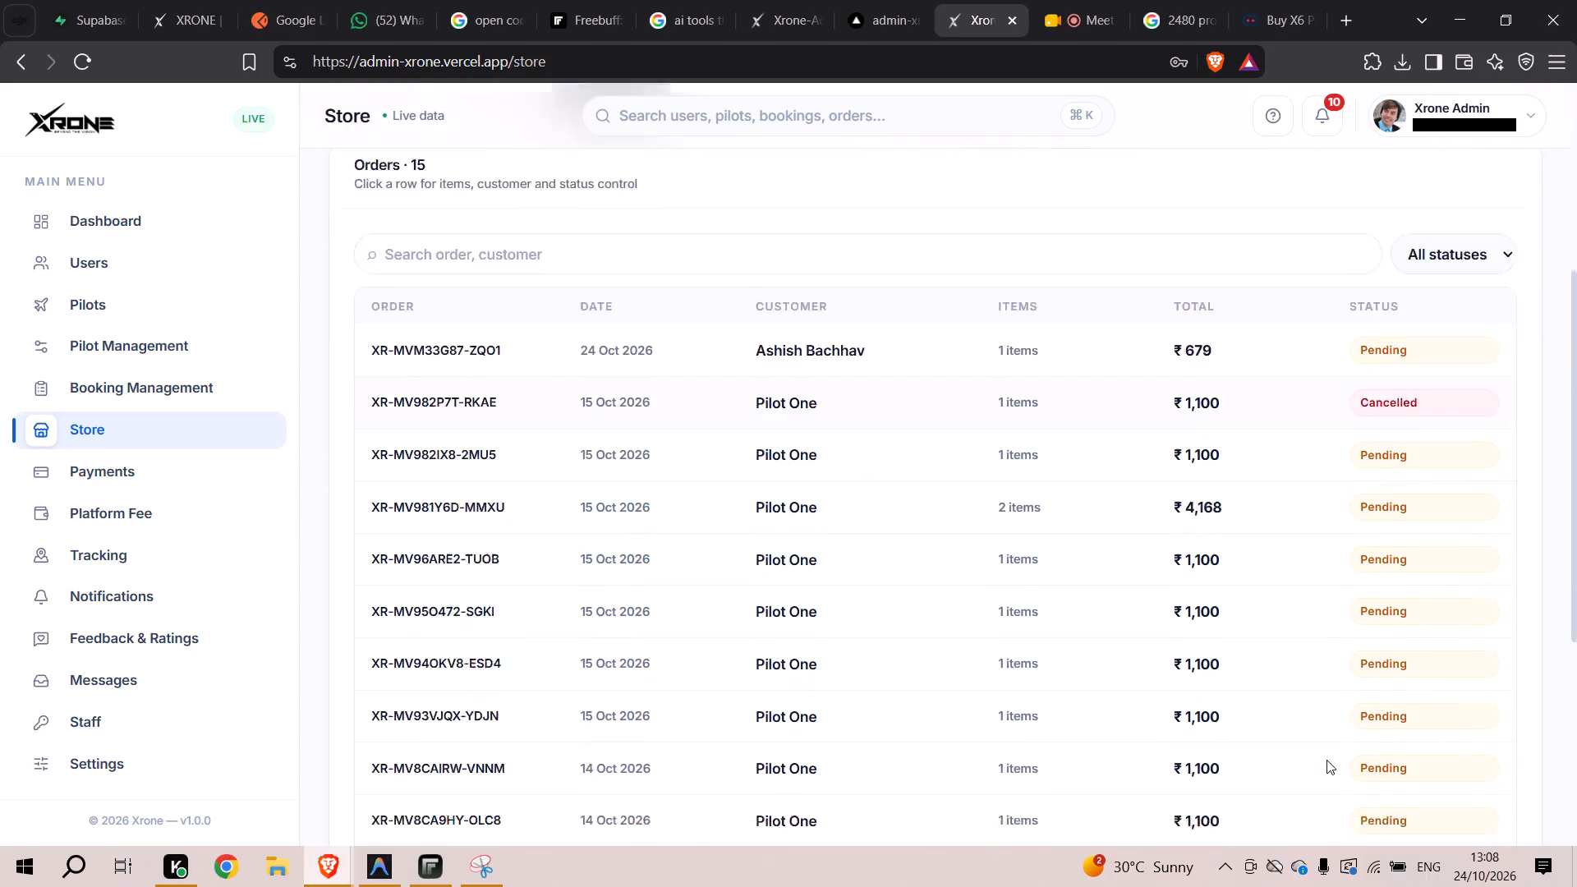
pyautogui.scroll(-3, 1326, 758)
pyautogui.scroll(6, 1326, 758)
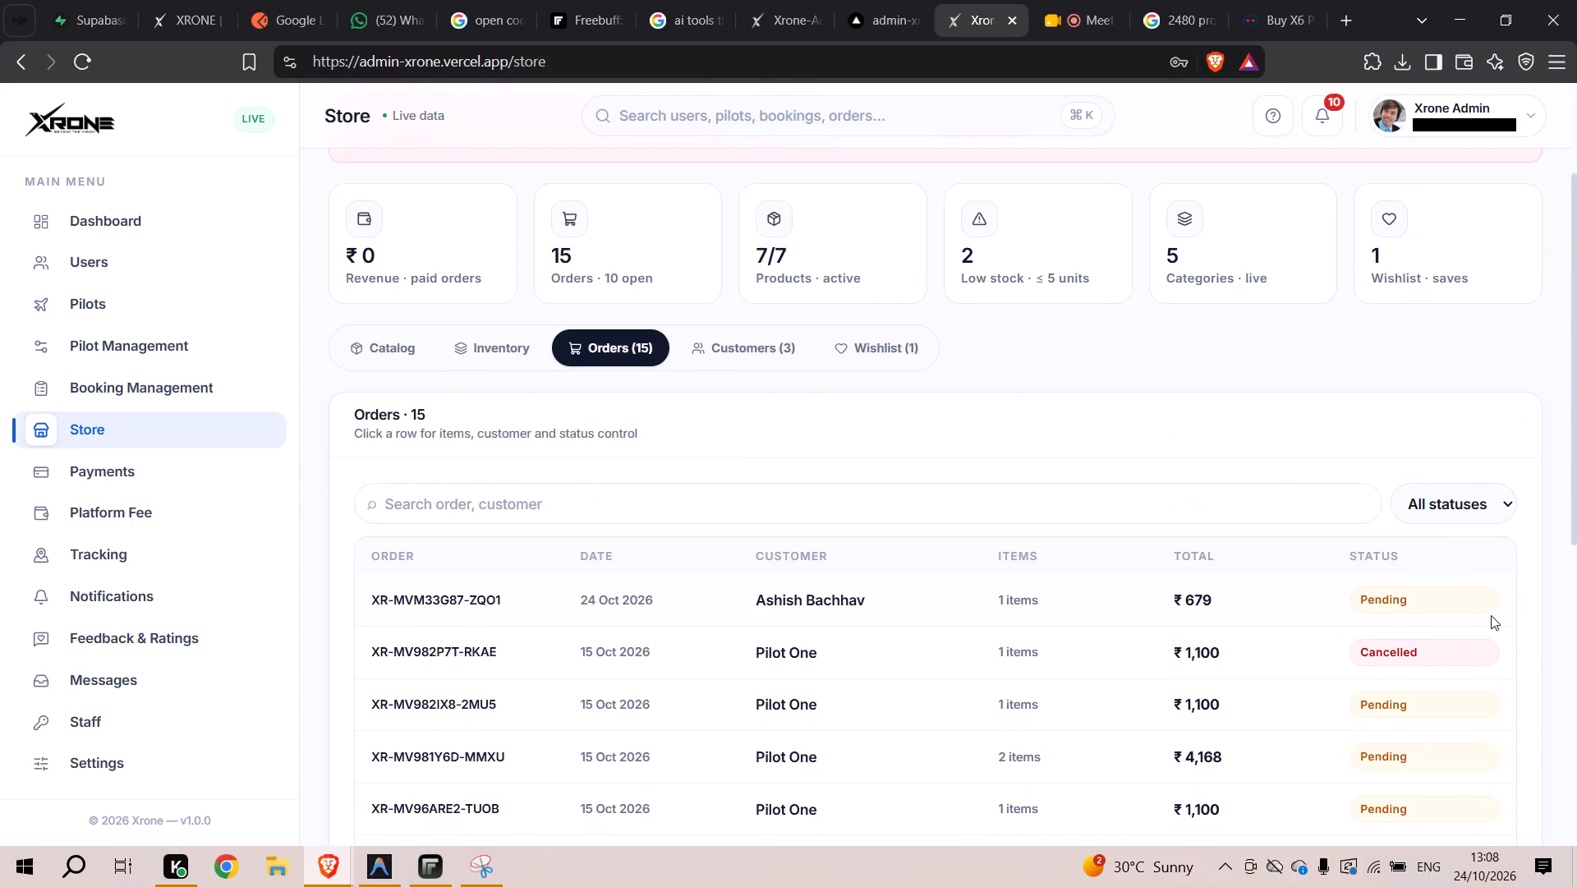
pyautogui.click(1477, 601)
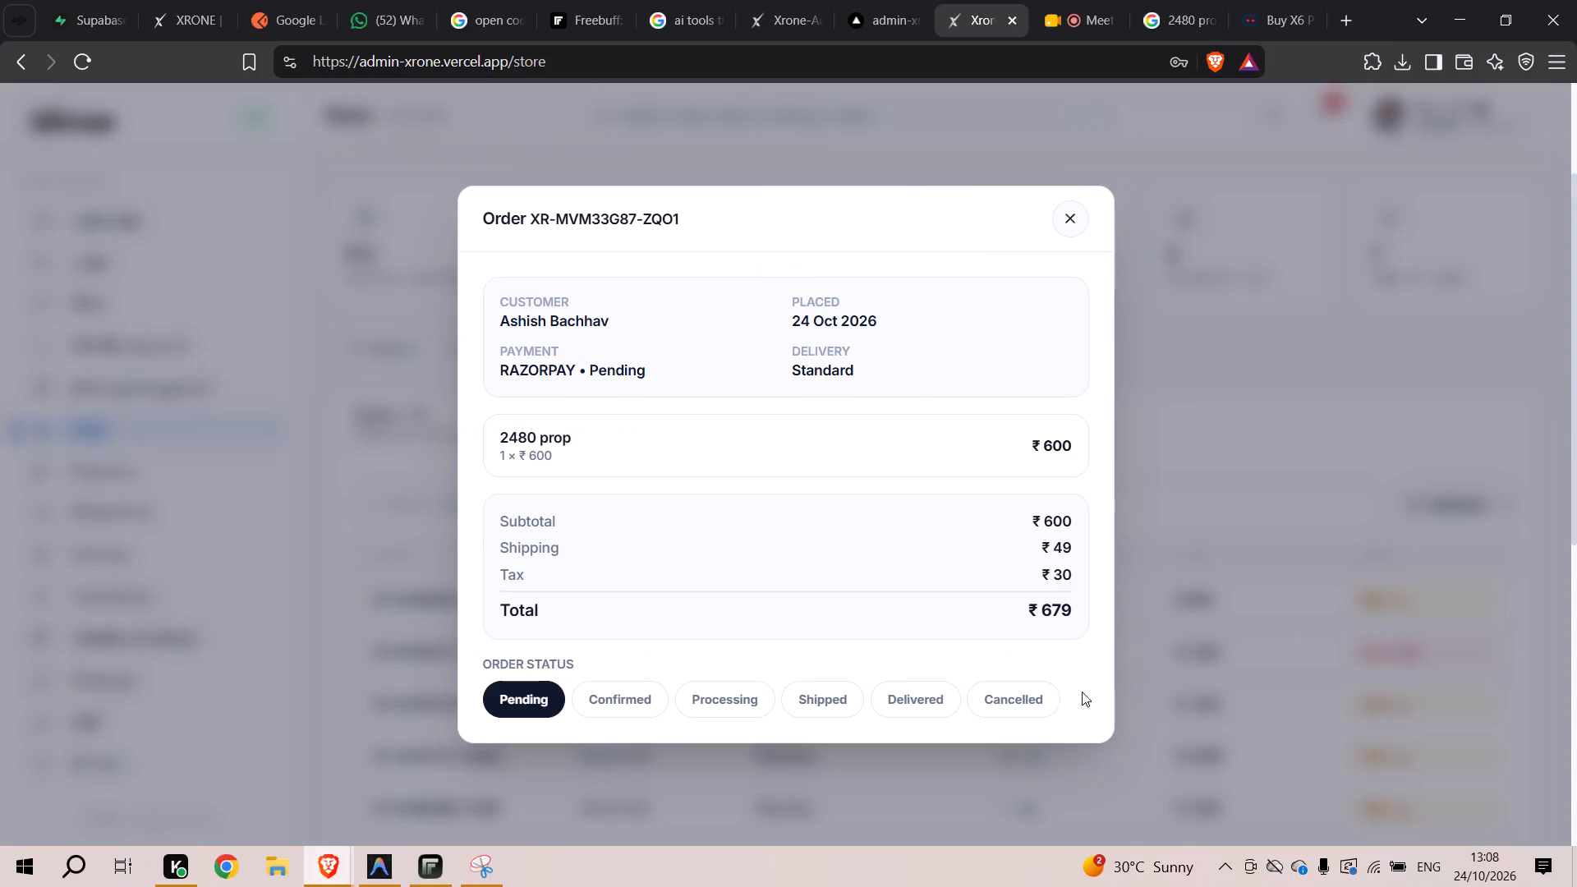
pyautogui.click(1021, 710)
pyautogui.click(1219, 682)
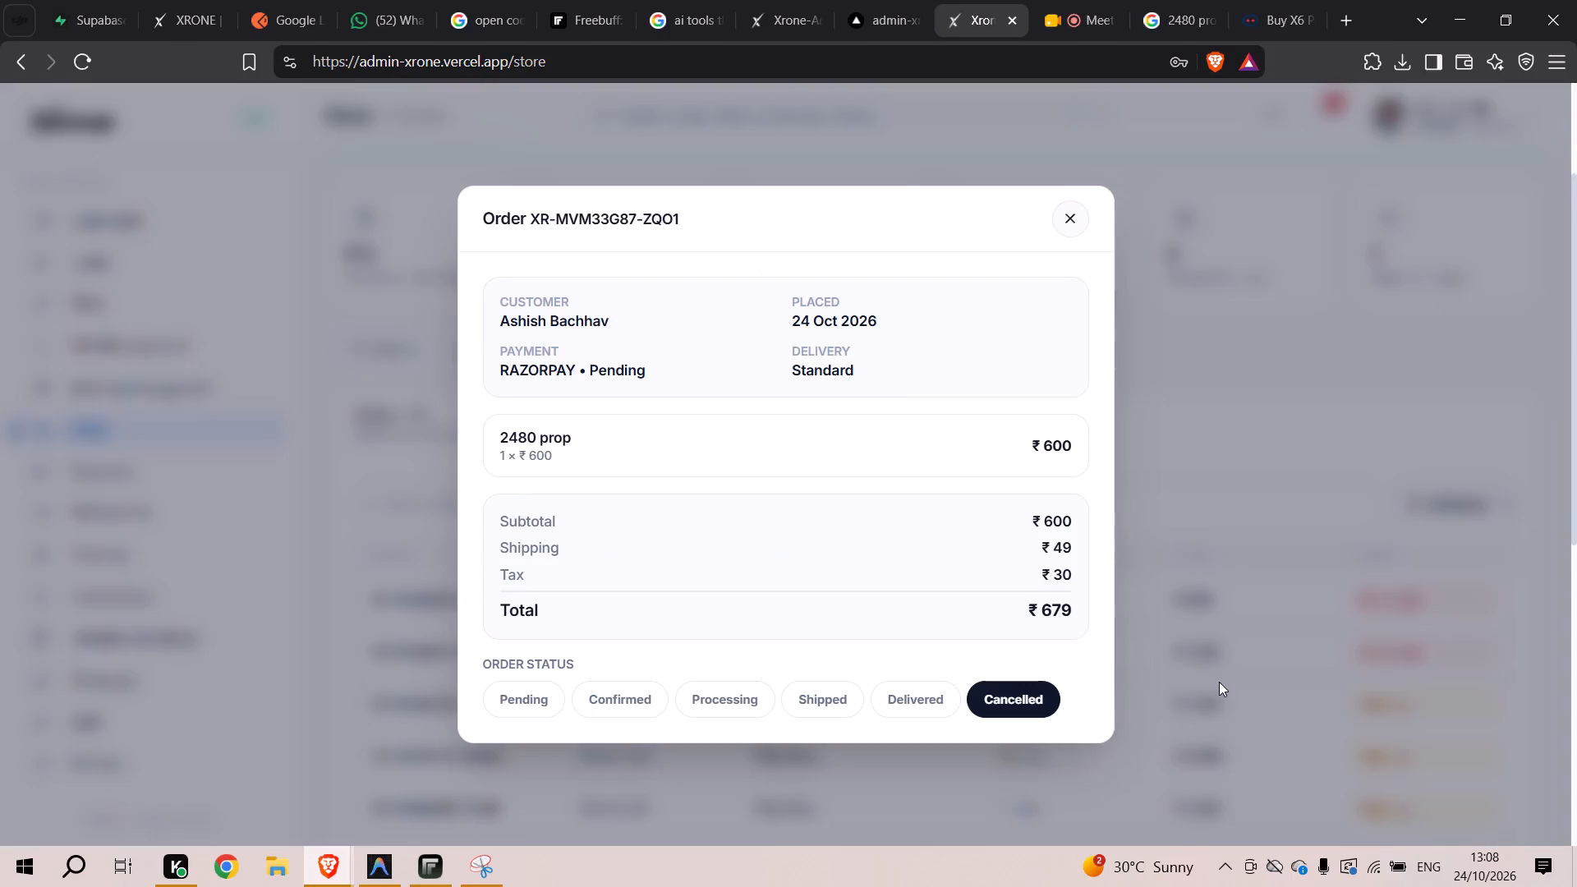
pyautogui.click(1166, 688)
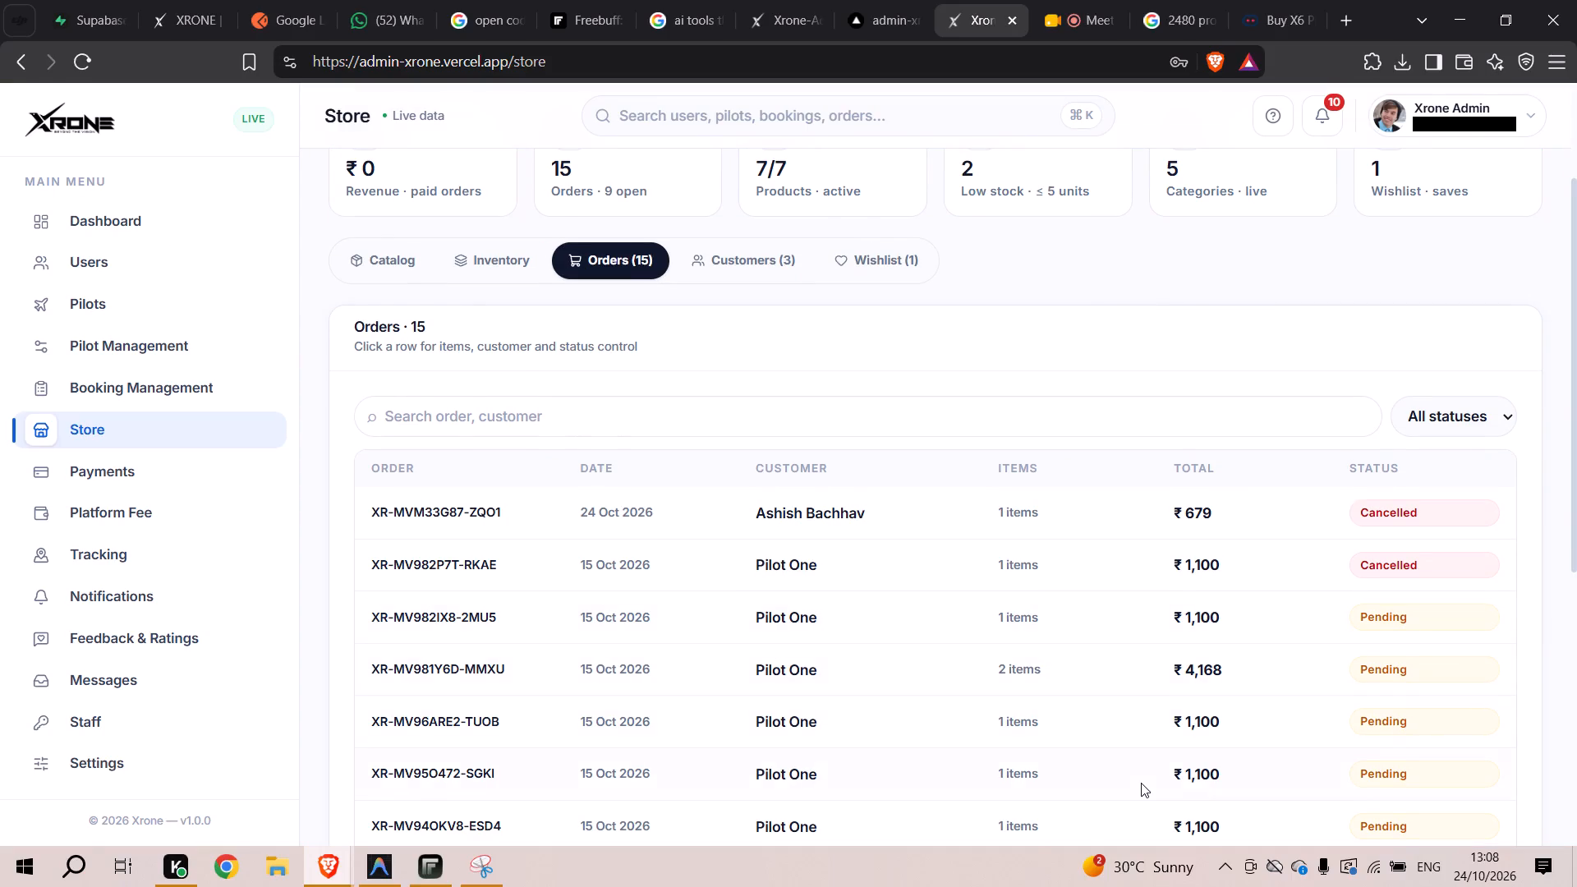
# Check the customer list's orders and spending, return to the orders list, and refresh the store data.
pyautogui.scroll(3, 1141, 783)
pyautogui.click(720, 462)
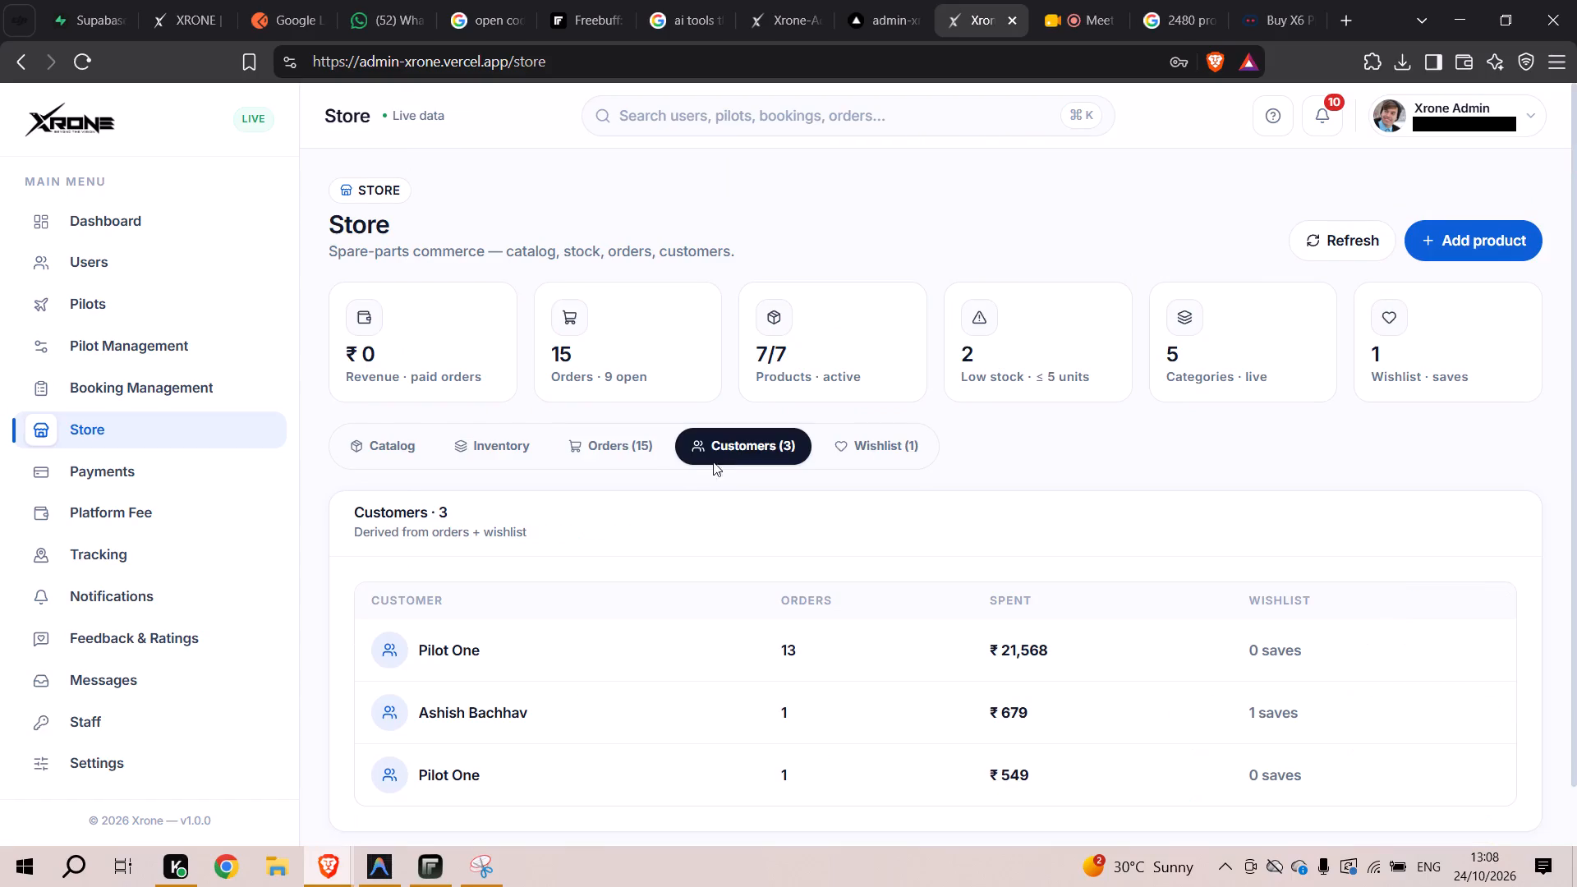
pyautogui.click(666, 462)
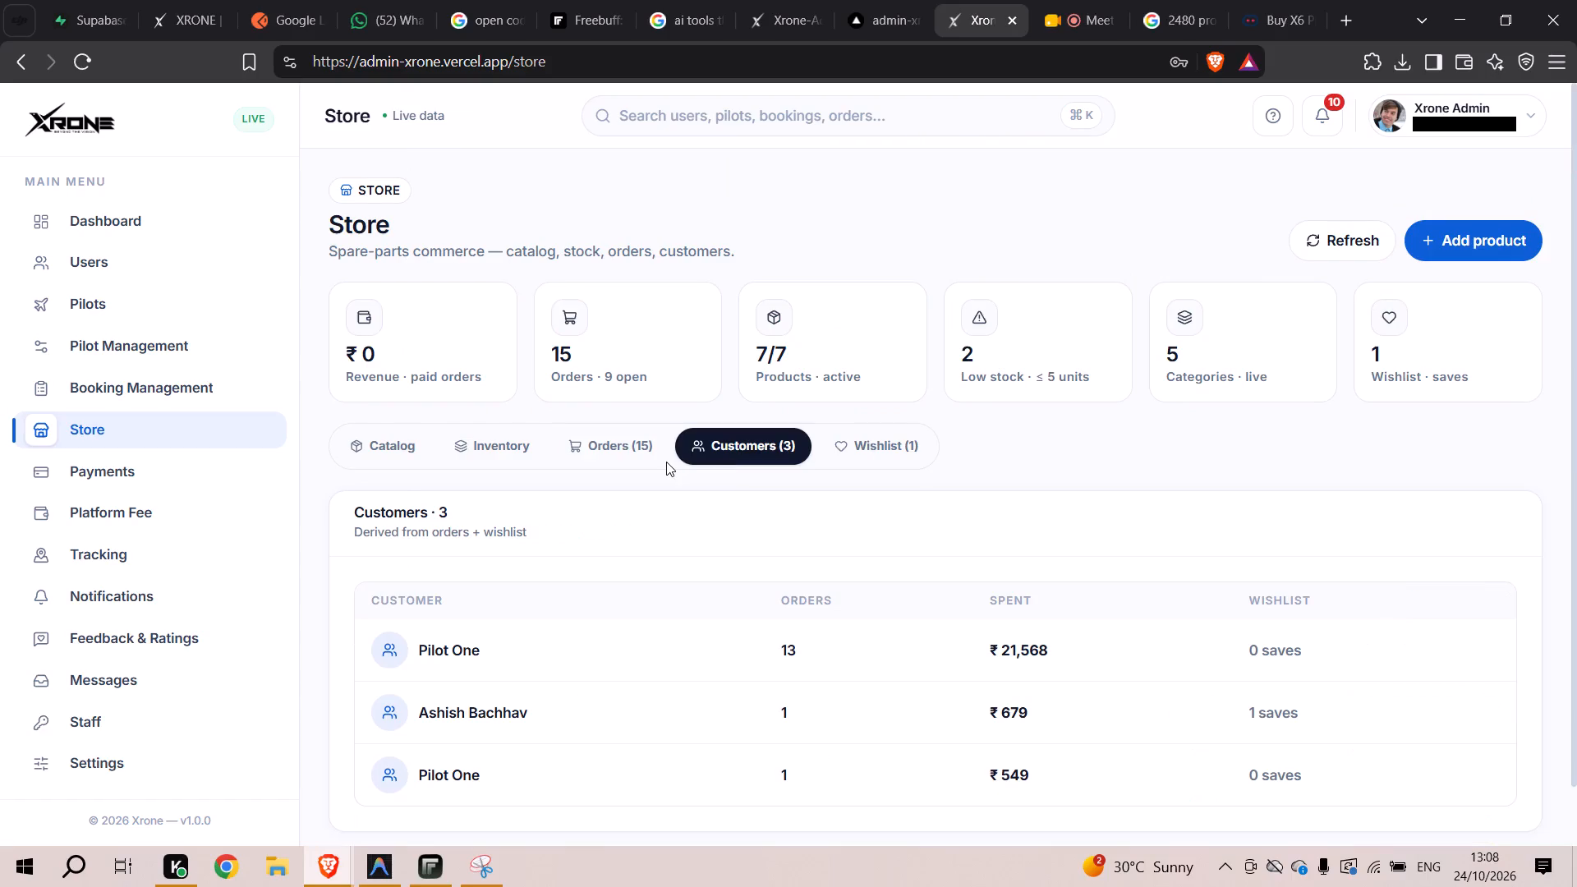
pyautogui.click(655, 462)
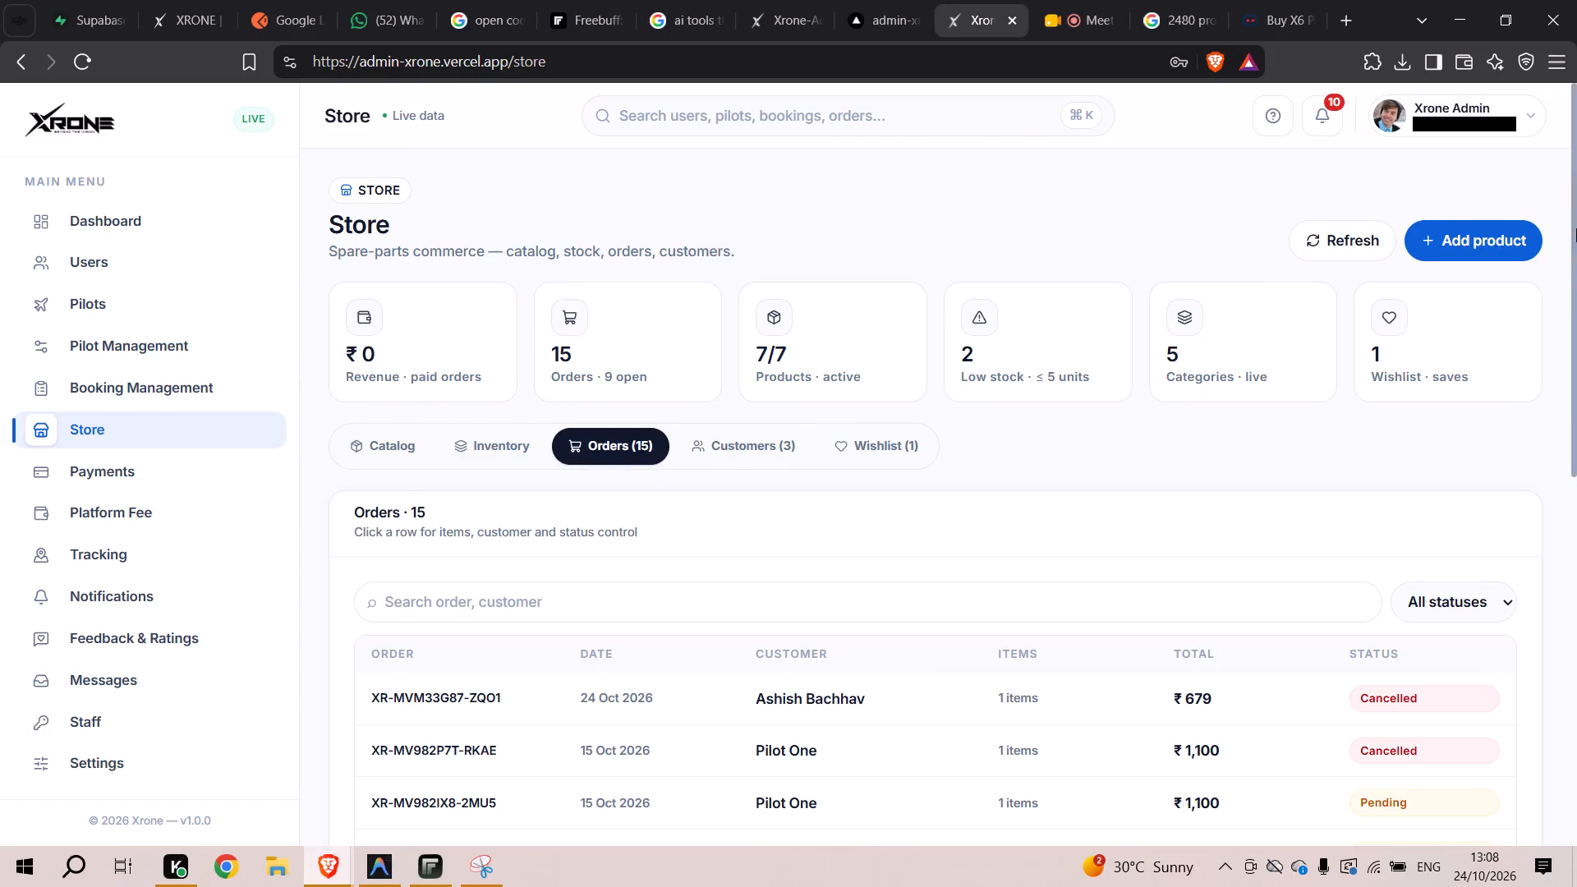
pyautogui.click(1308, 246)
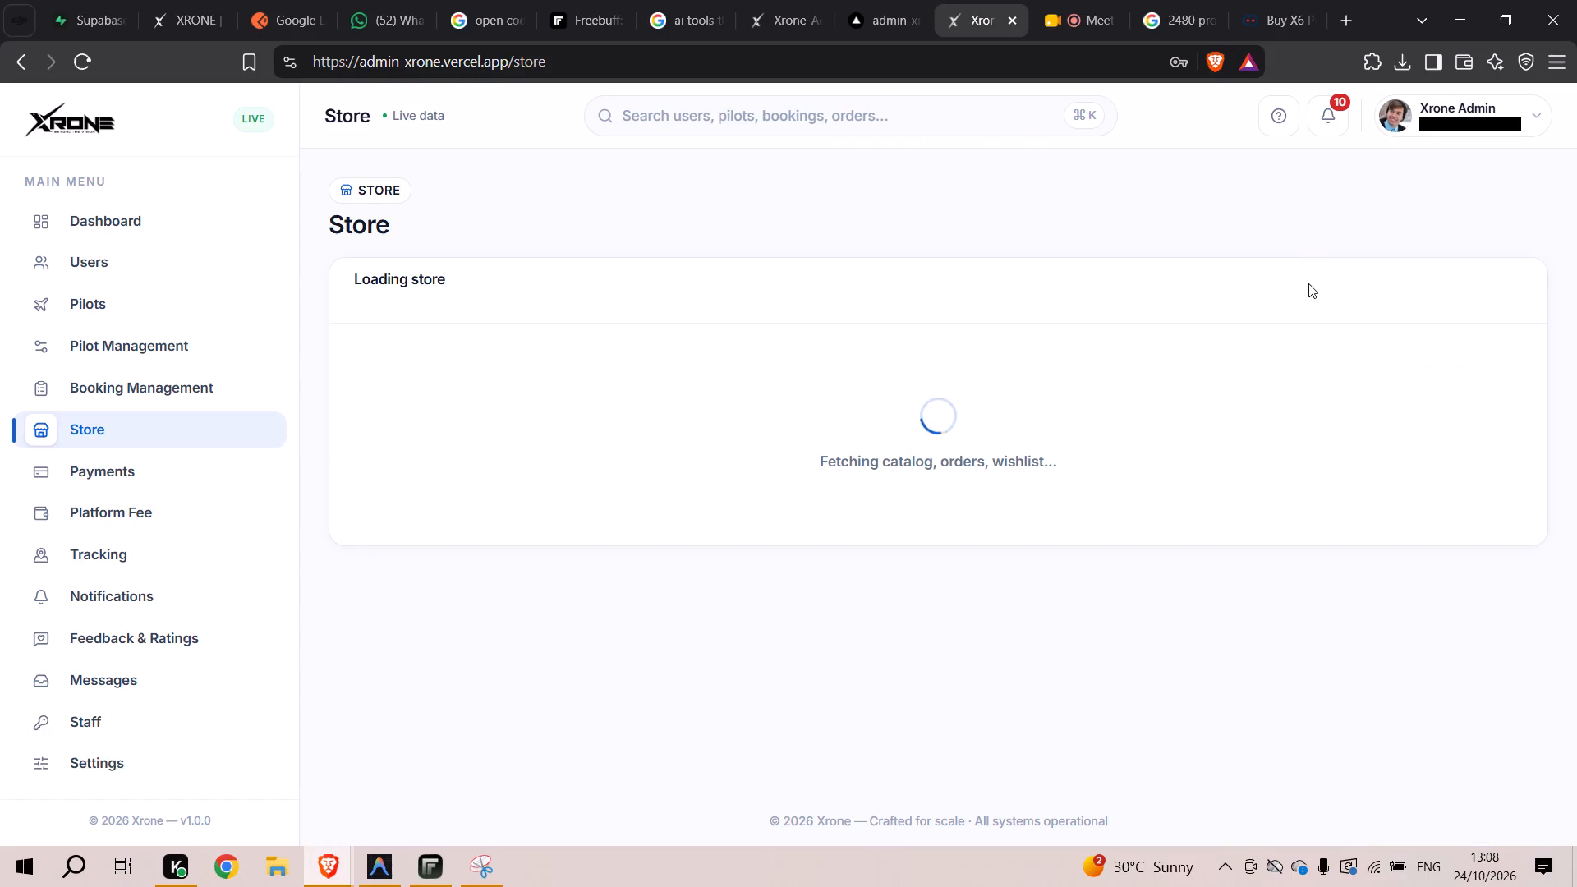
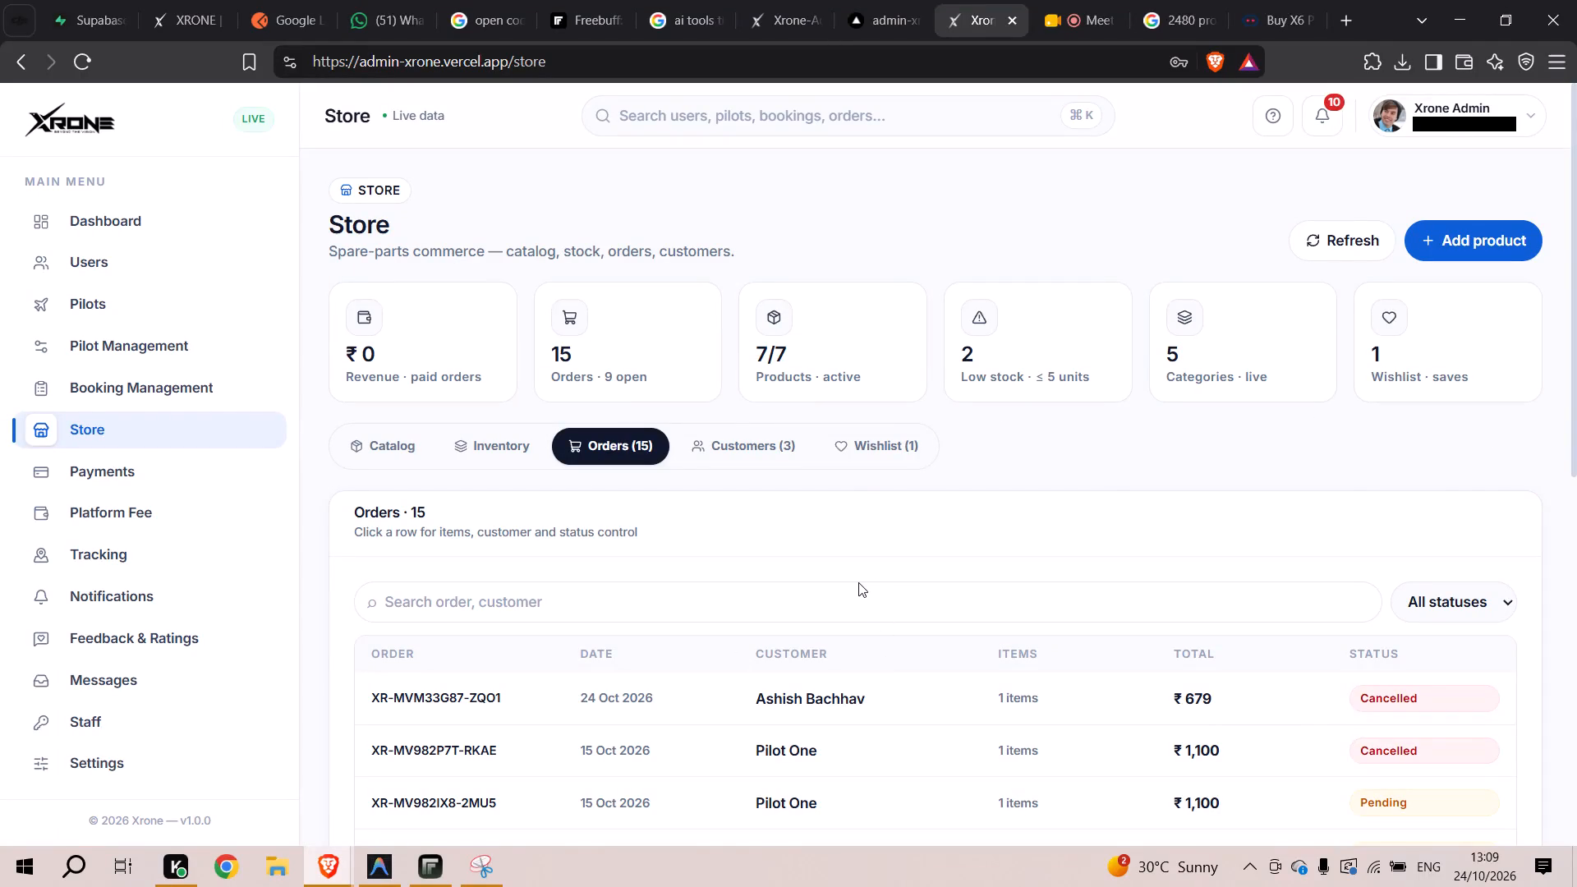
# Check the inventory's stock quantities and statuses, refresh the store data, and recheck the 2480 prop's stock and status options.
pyautogui.click(499, 467)
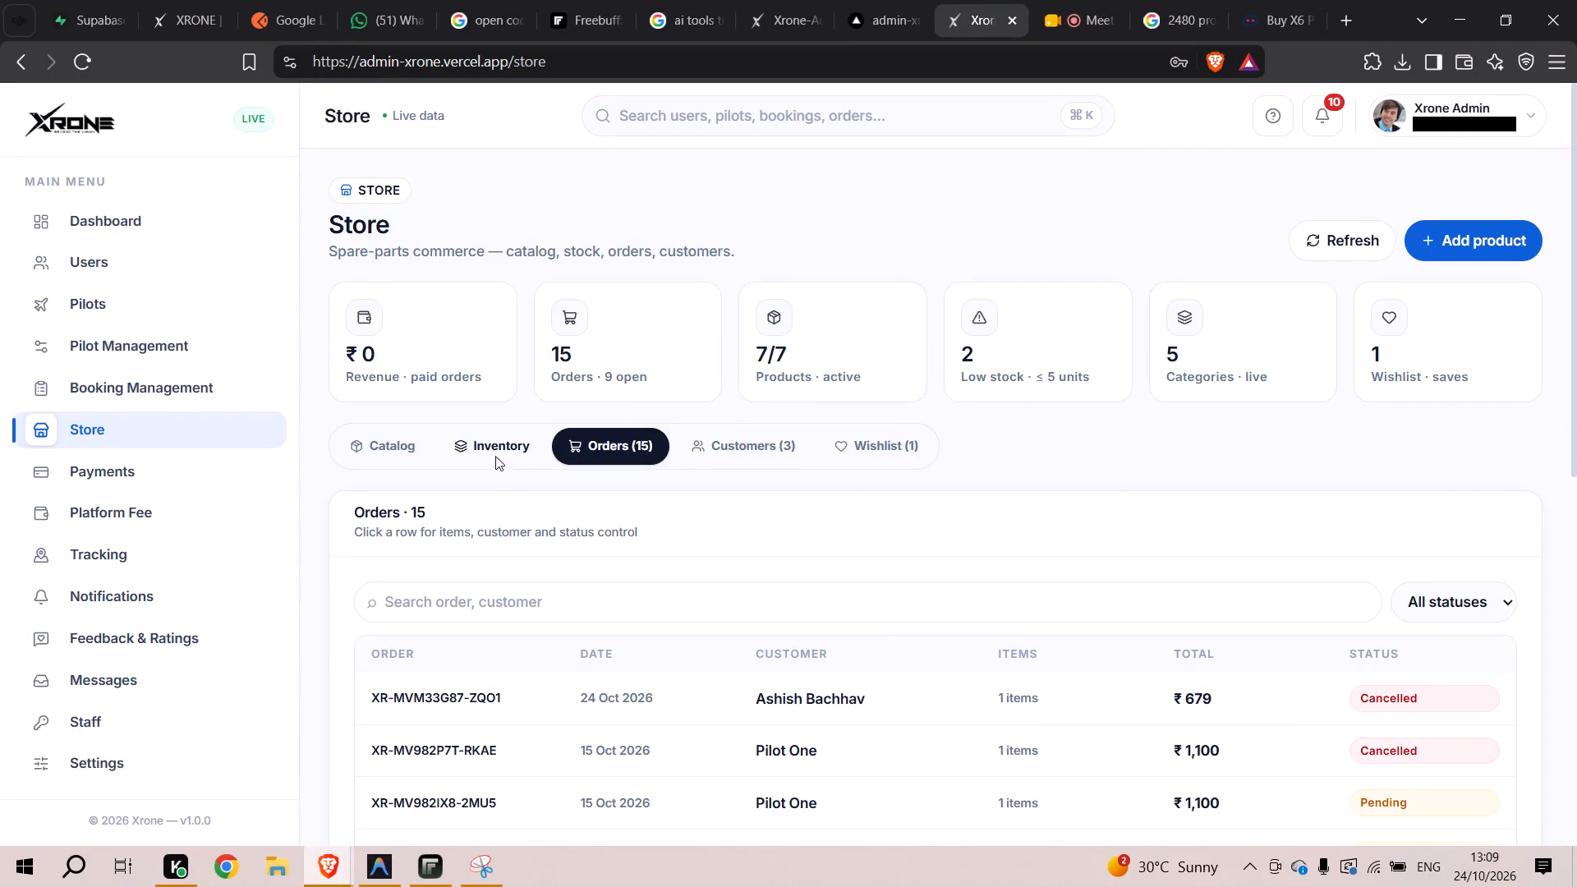
pyautogui.click(495, 455)
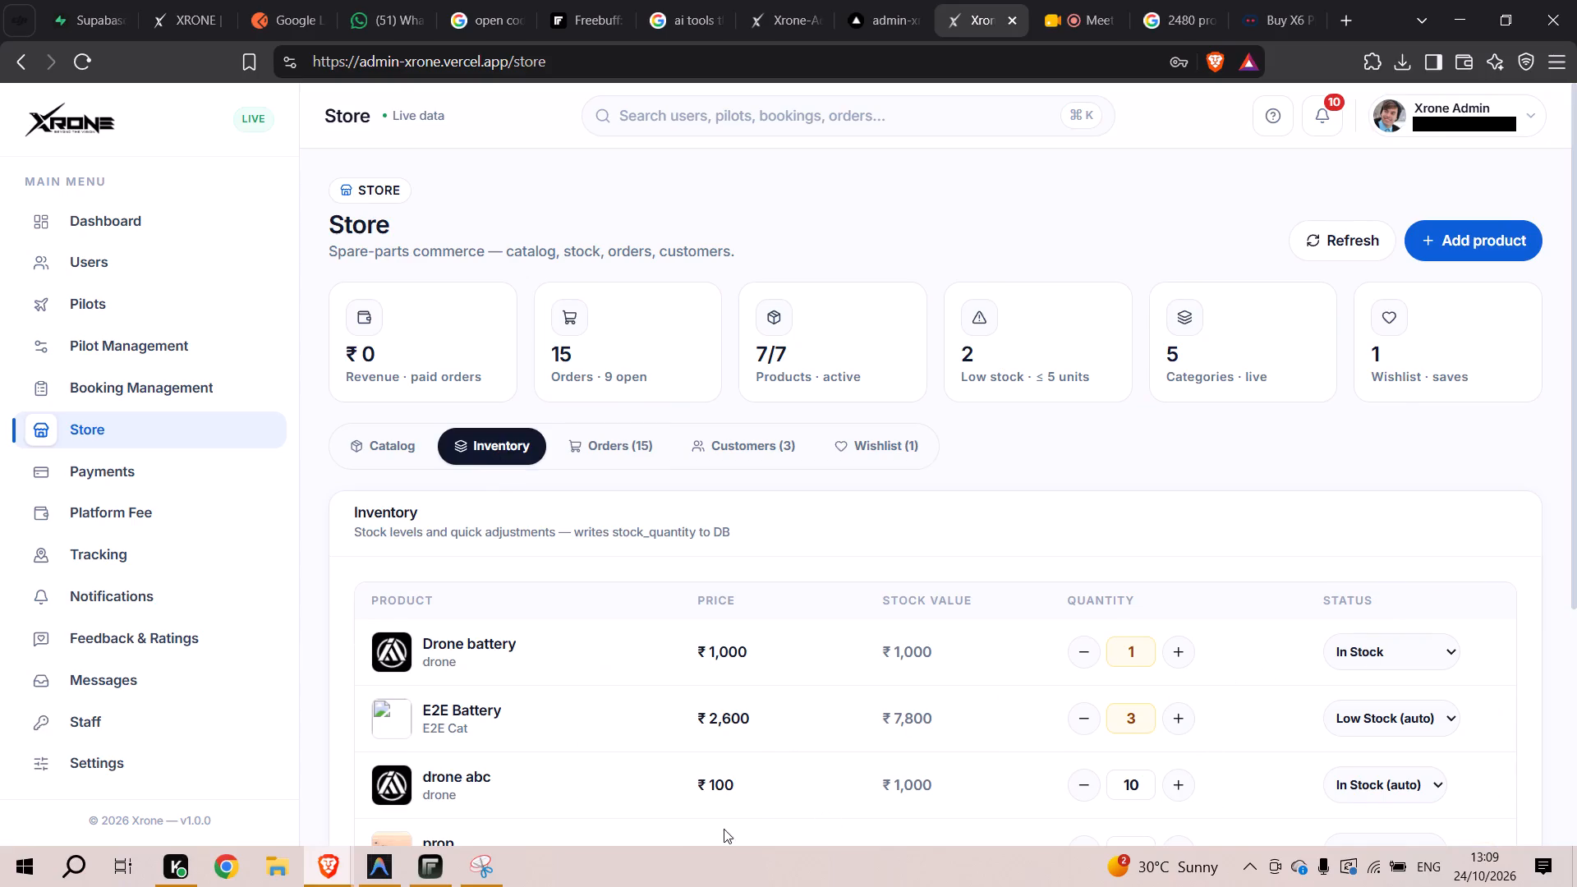
pyautogui.scroll(-5, 541, 763)
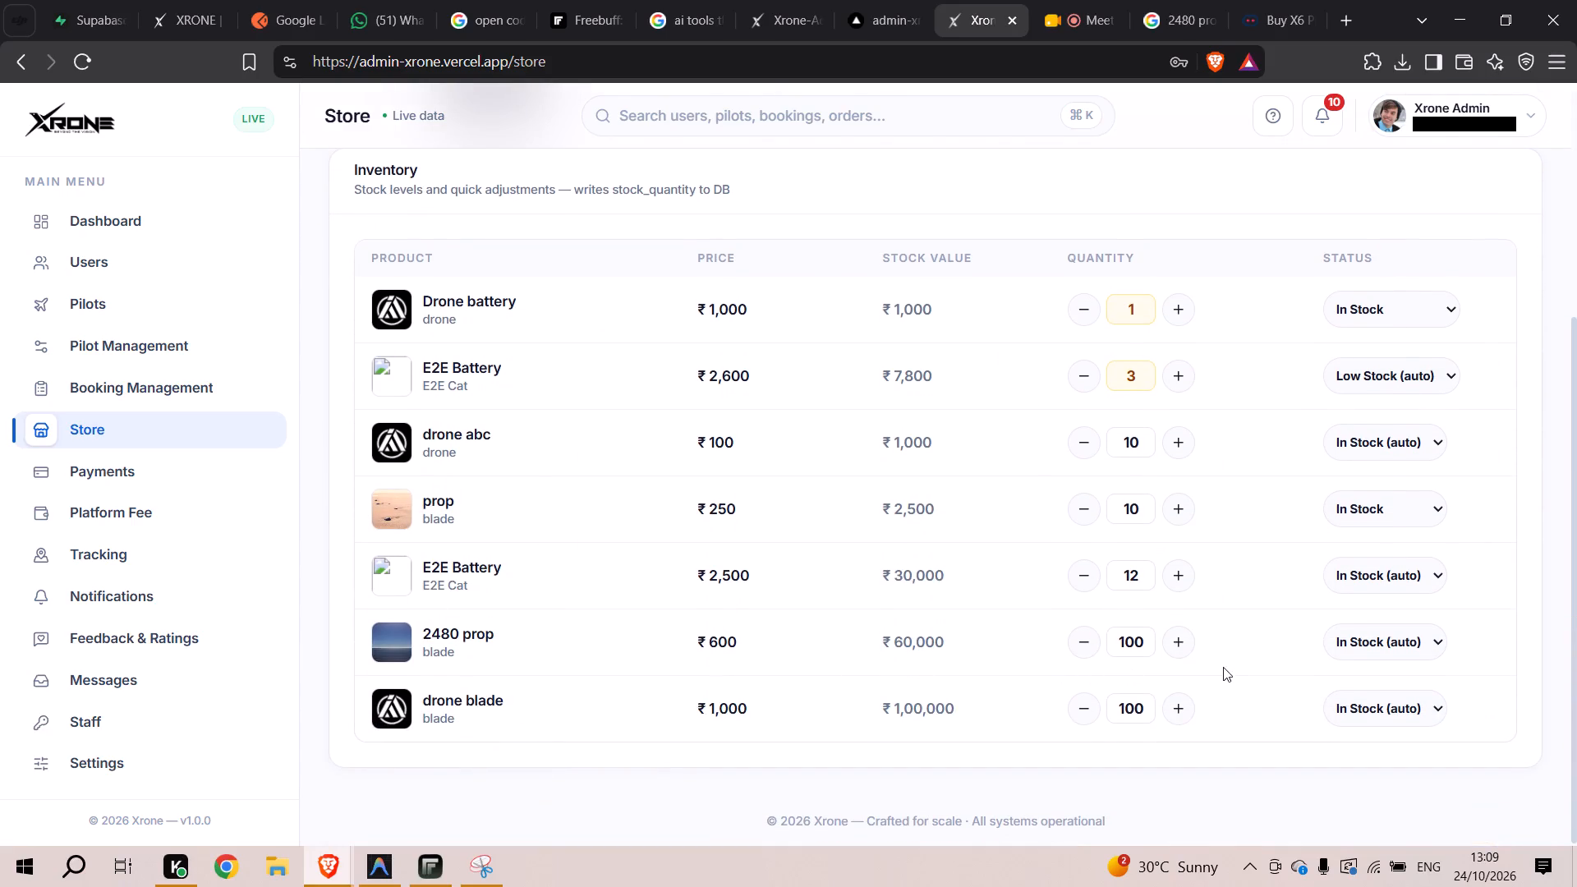
pyautogui.scroll(6, 1339, 352)
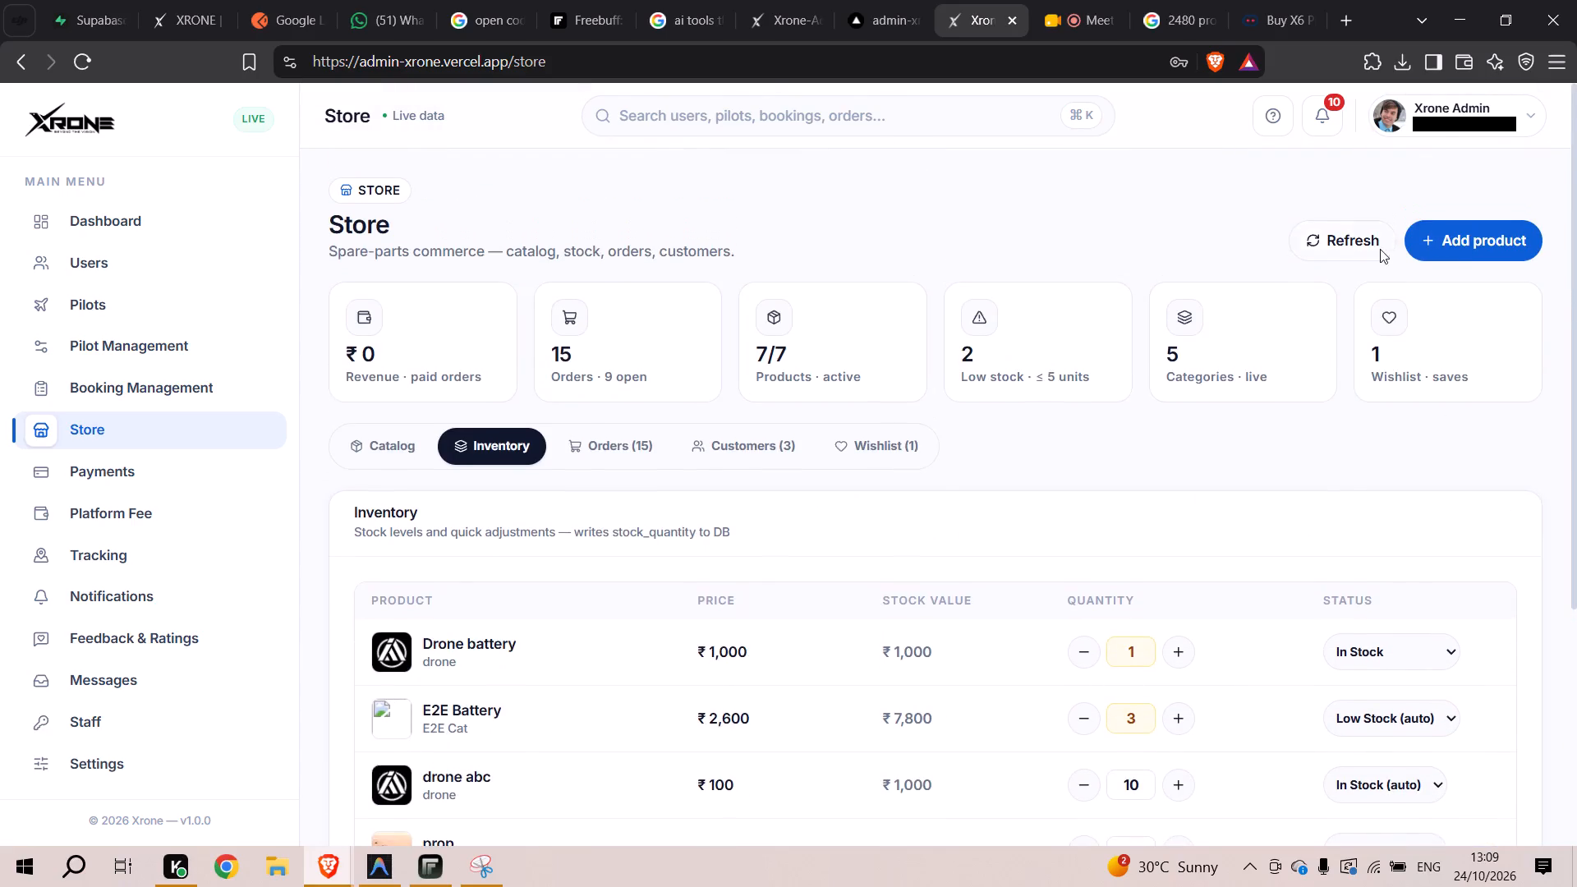
pyautogui.click(1346, 249)
pyautogui.scroll(-3, 1345, 499)
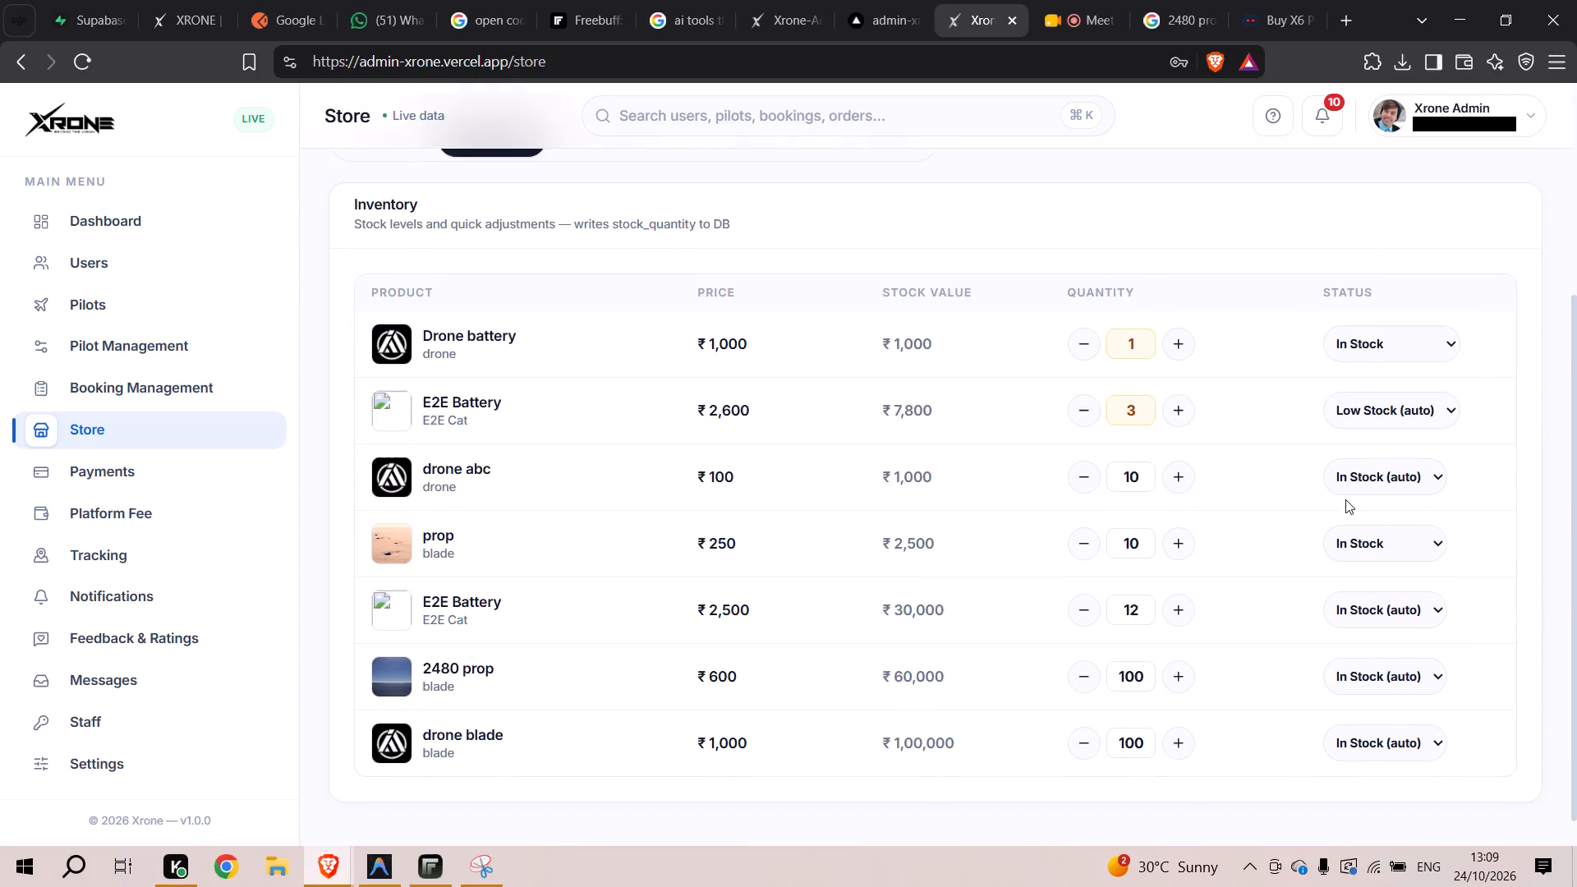
pyautogui.scroll(-3, 1345, 499)
pyautogui.click(1378, 641)
pyautogui.click(1378, 641)
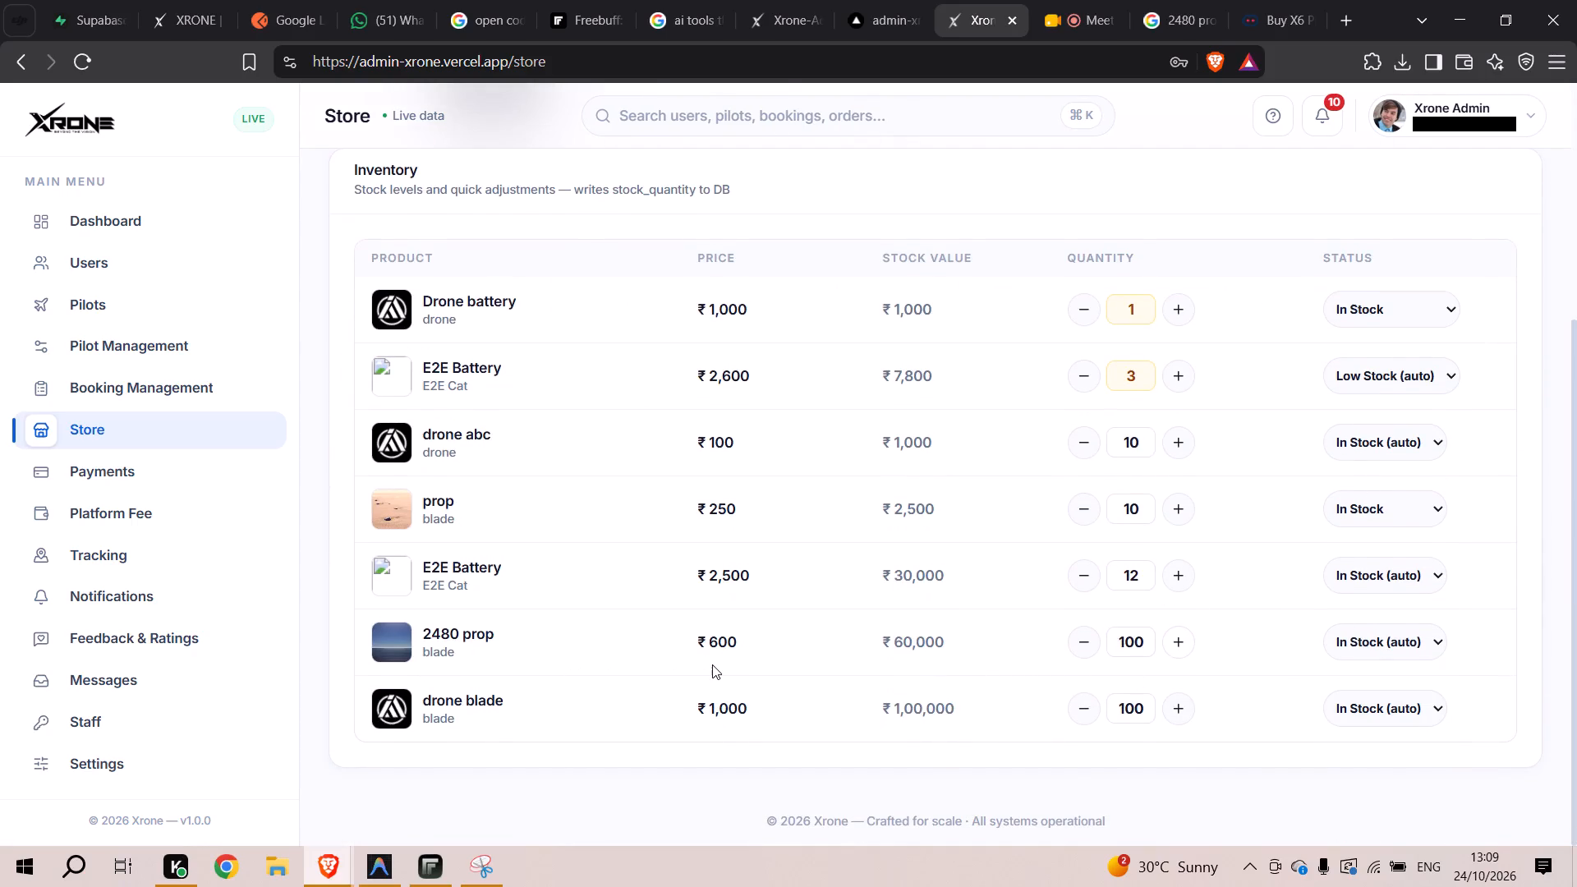
pyautogui.scroll(3, 712, 664)
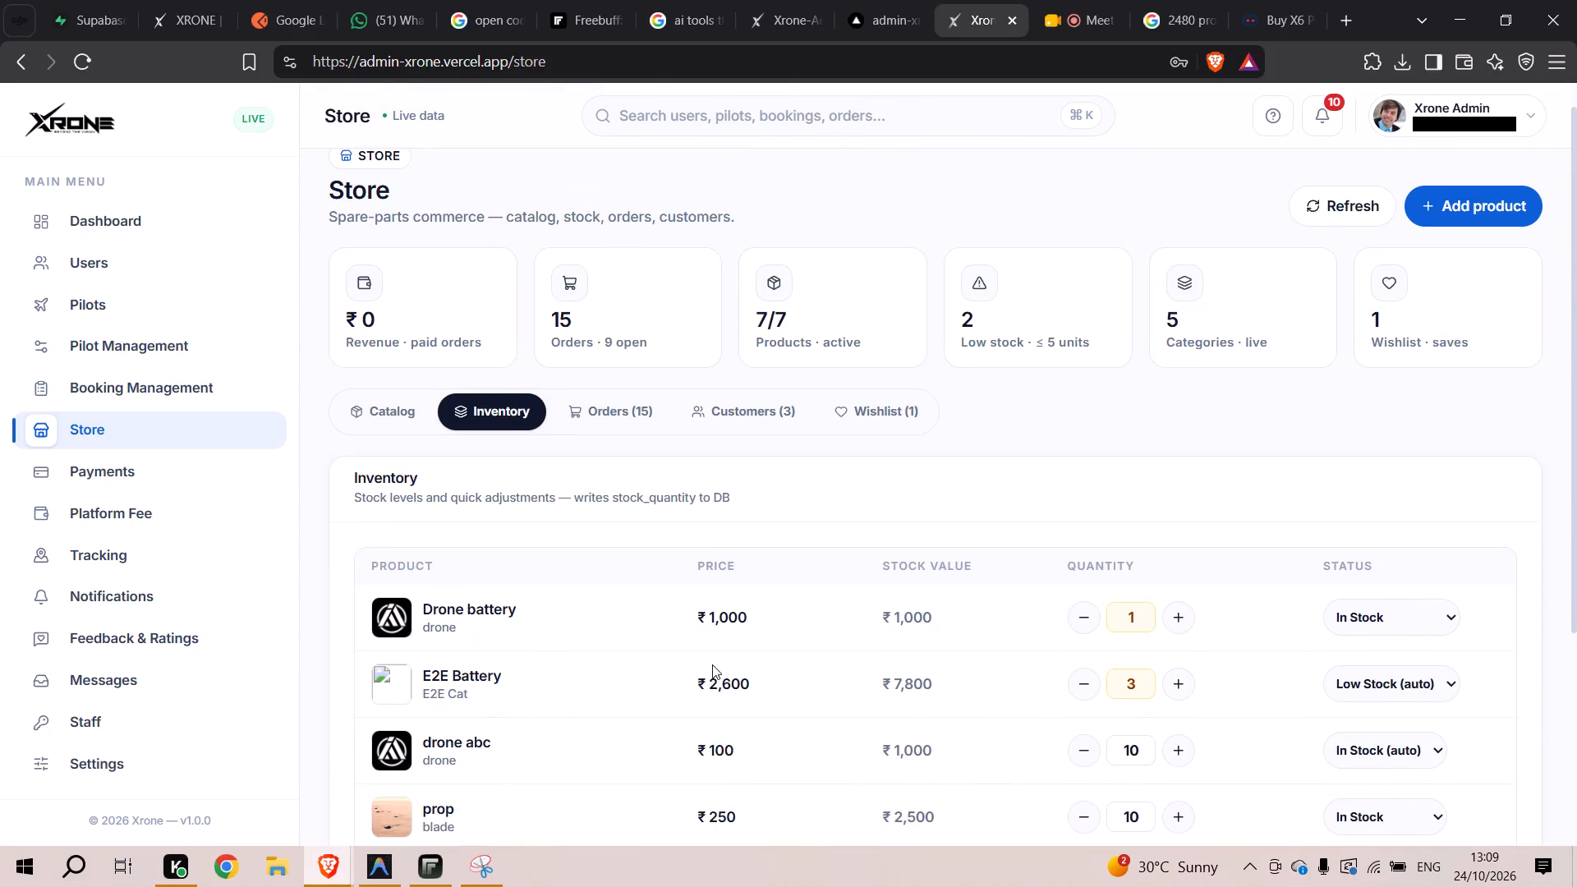
pyautogui.scroll(2, 712, 664)
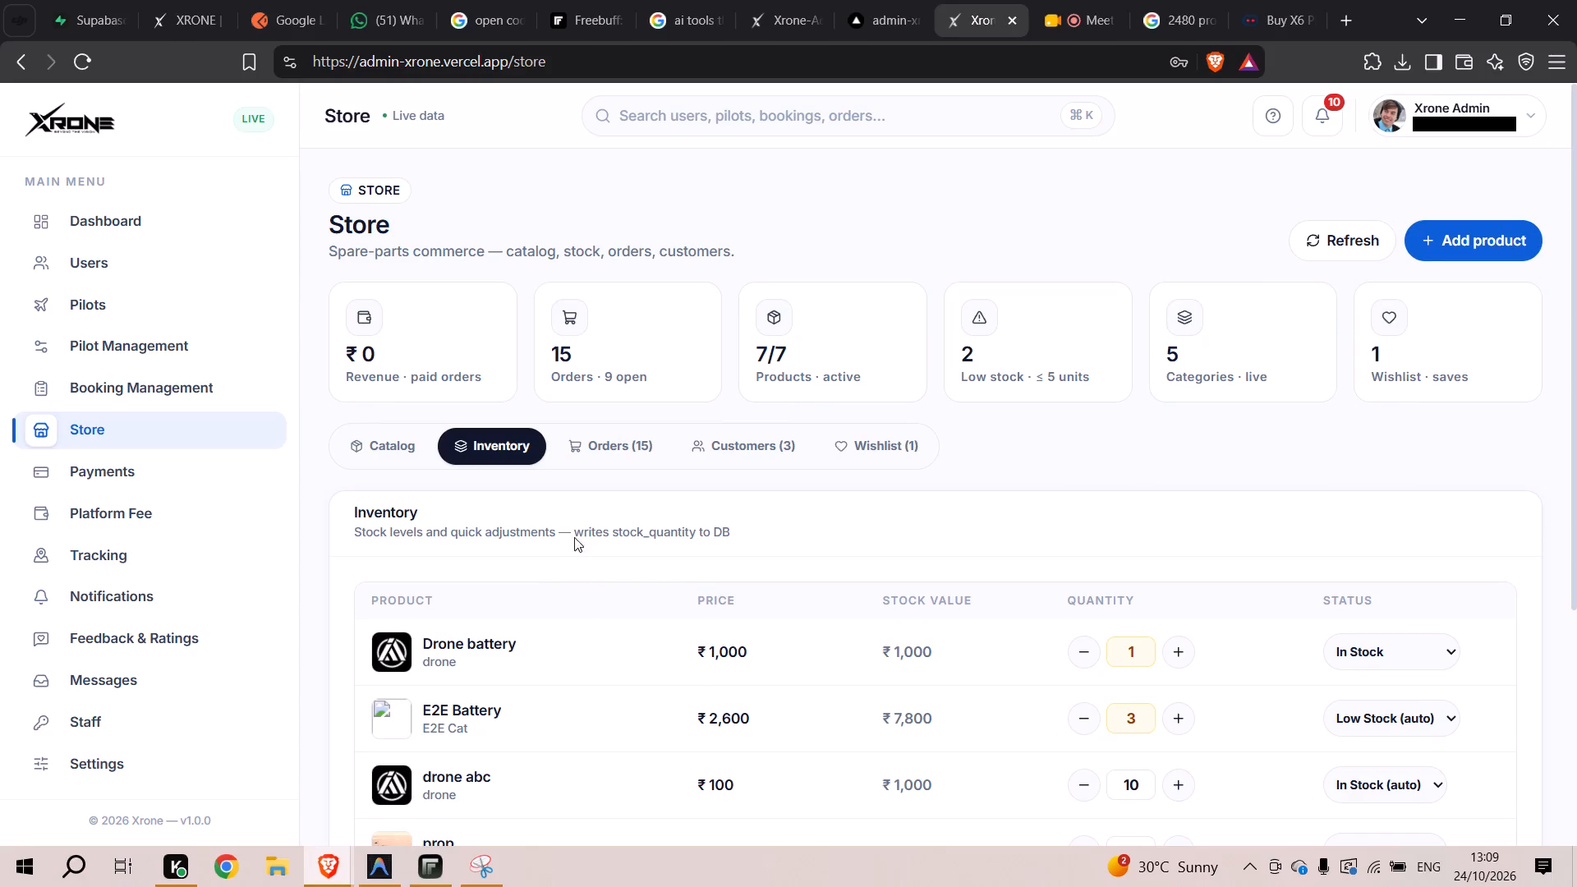
# Revisit the orders list, then examine the customer list's orders, spending and wishlist saves, focusing on the second customer's row.
pyautogui.click(610, 458)
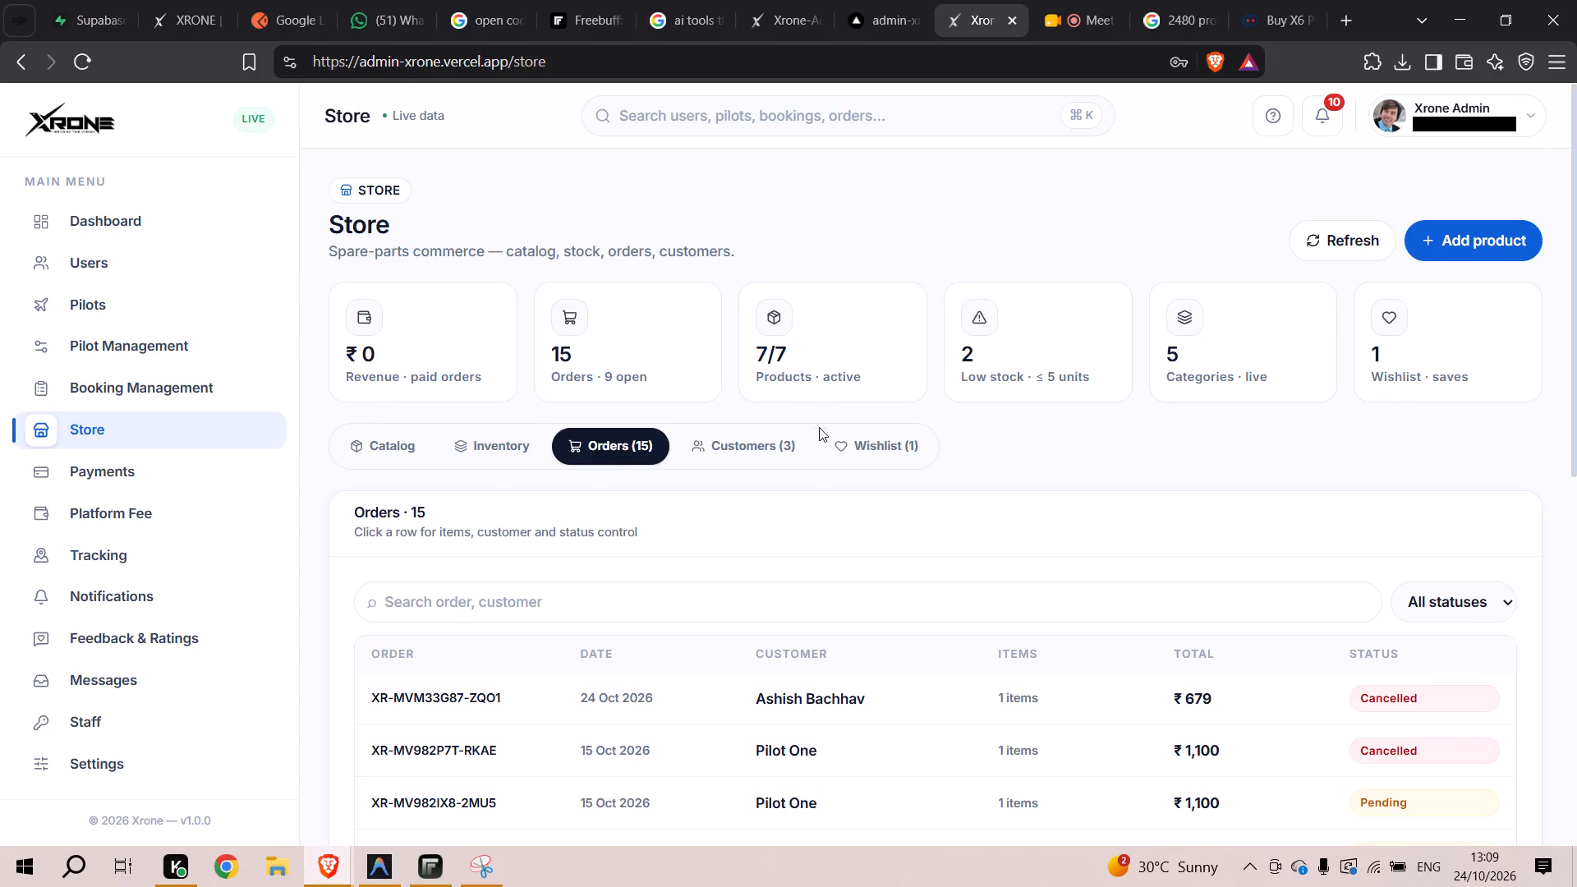
pyautogui.click(757, 436)
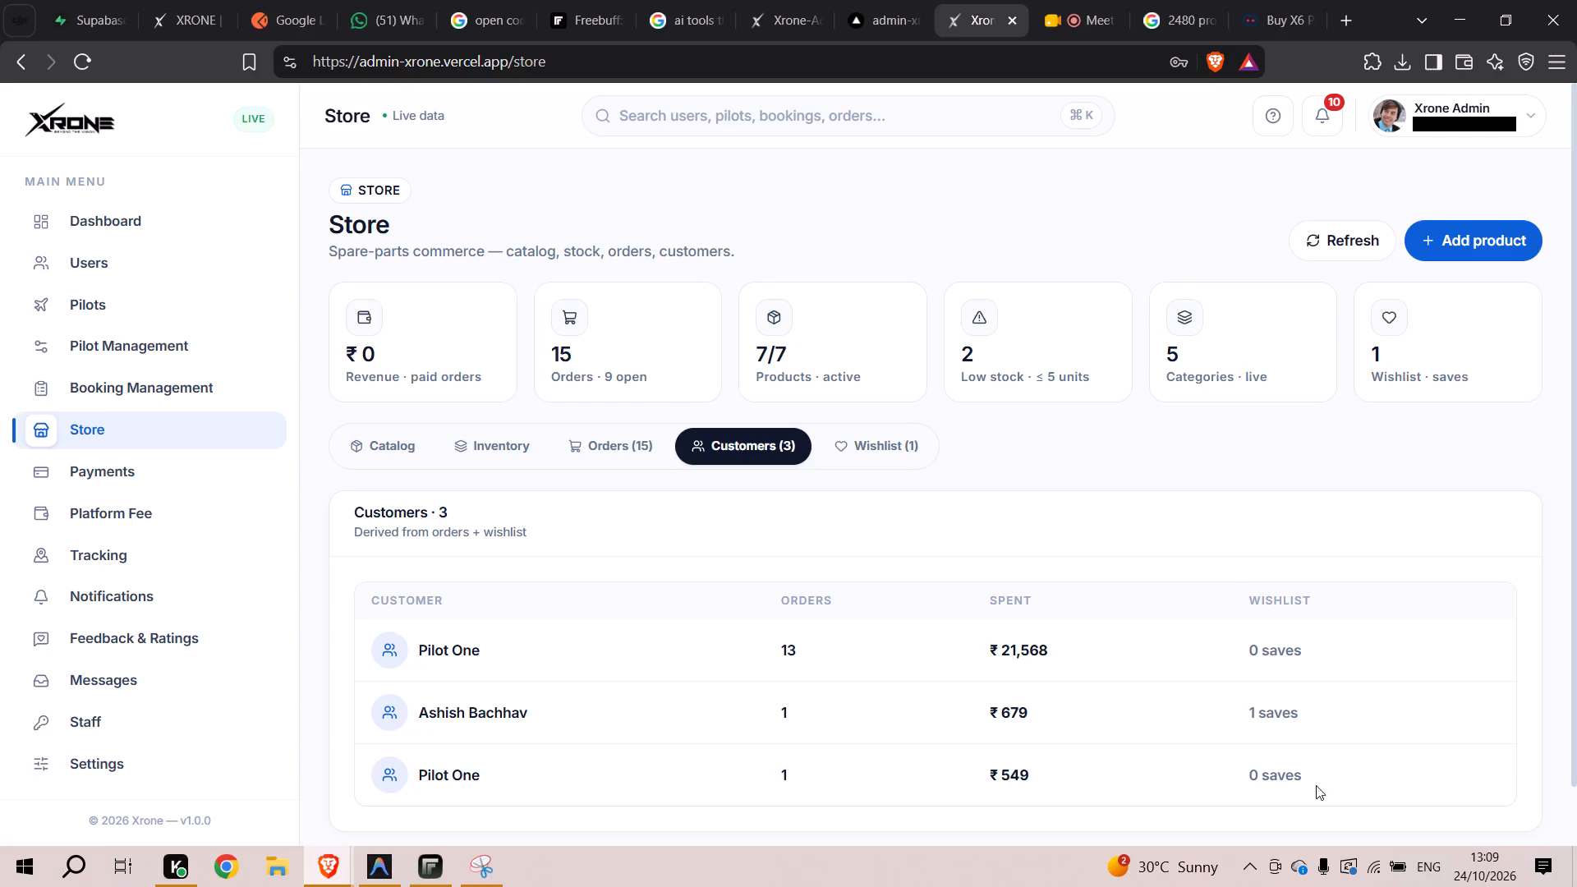
pyautogui.moveTo(1310, 765); pyautogui.dragTo(1075, 779)
pyautogui.moveTo(1337, 711); pyautogui.dragTo(1333, 711)
pyautogui.moveTo(1333, 711); pyautogui.dragTo(385, 718)
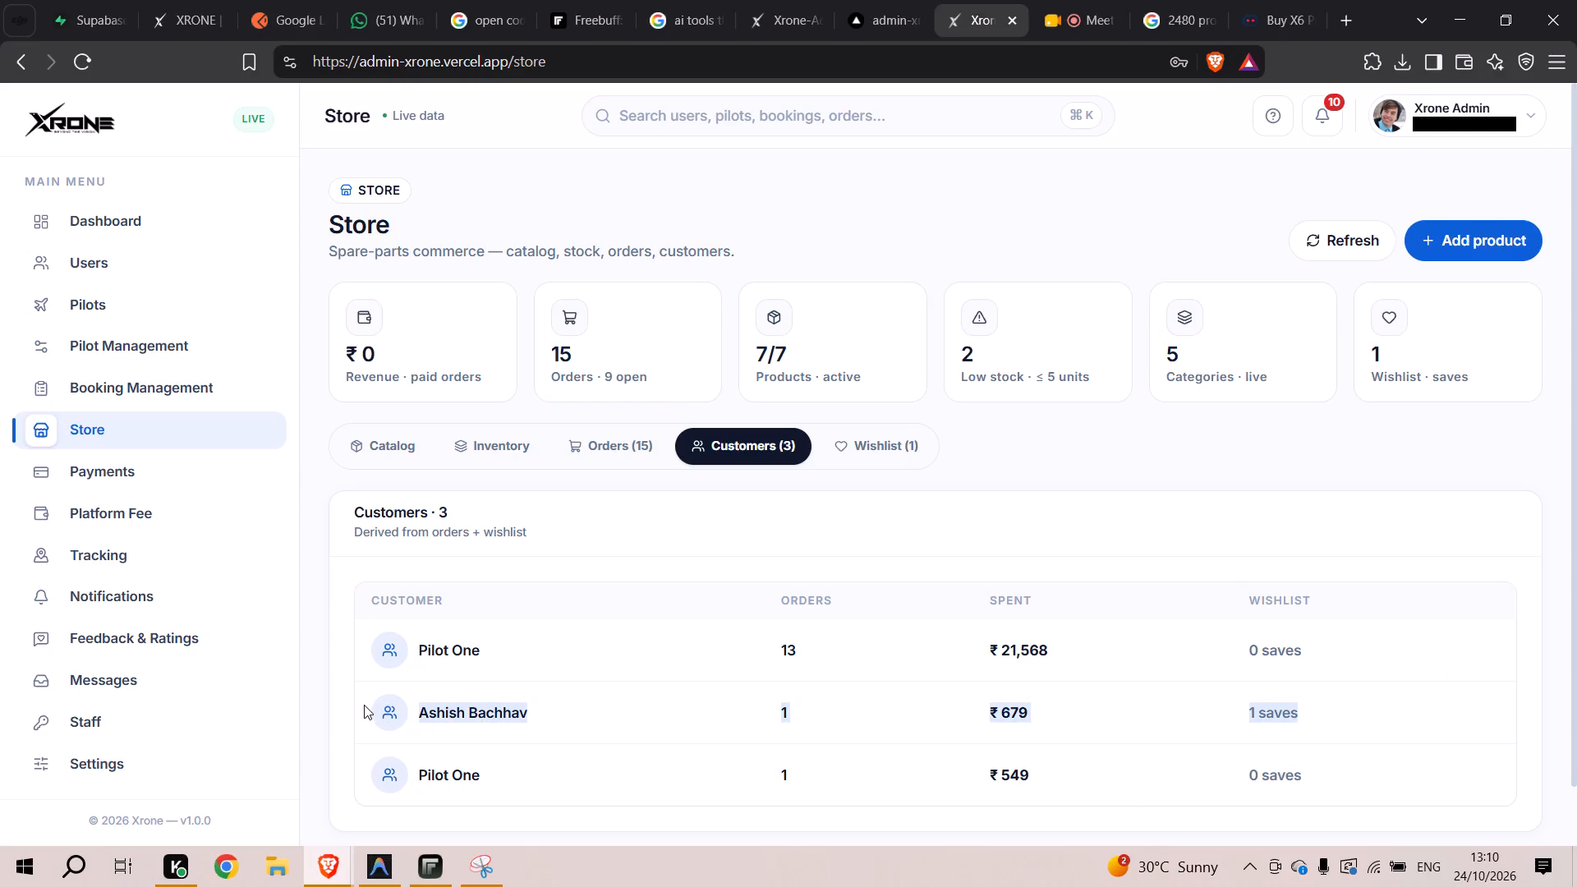
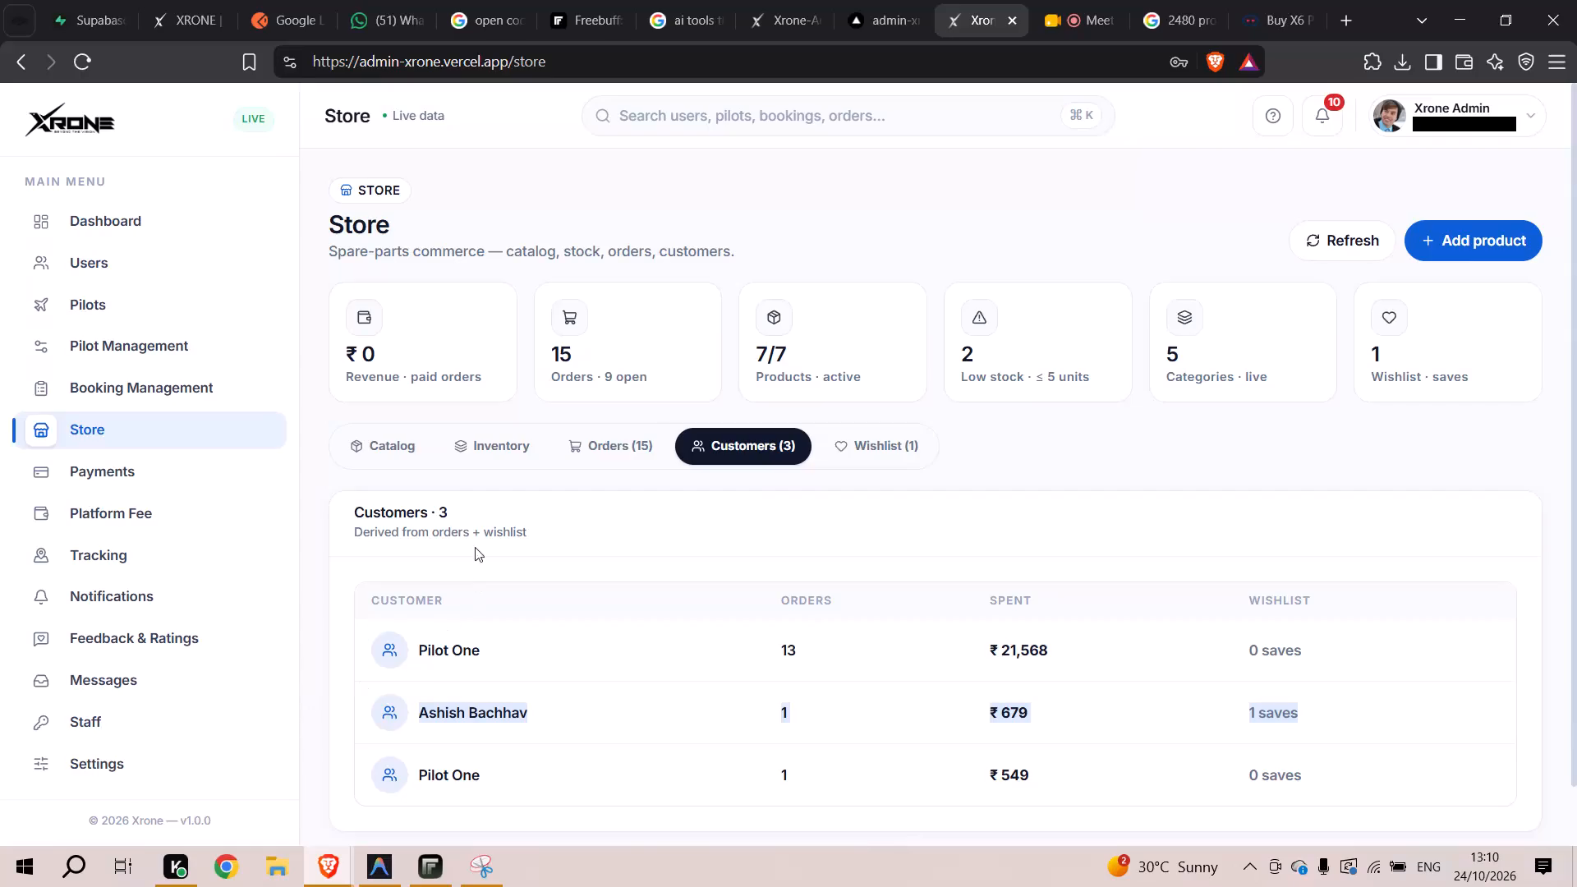
# Examine the store catalog's product list, focusing on the product images of the 2480 prop, drone blade and Drone battery.
pyautogui.click(366, 445)
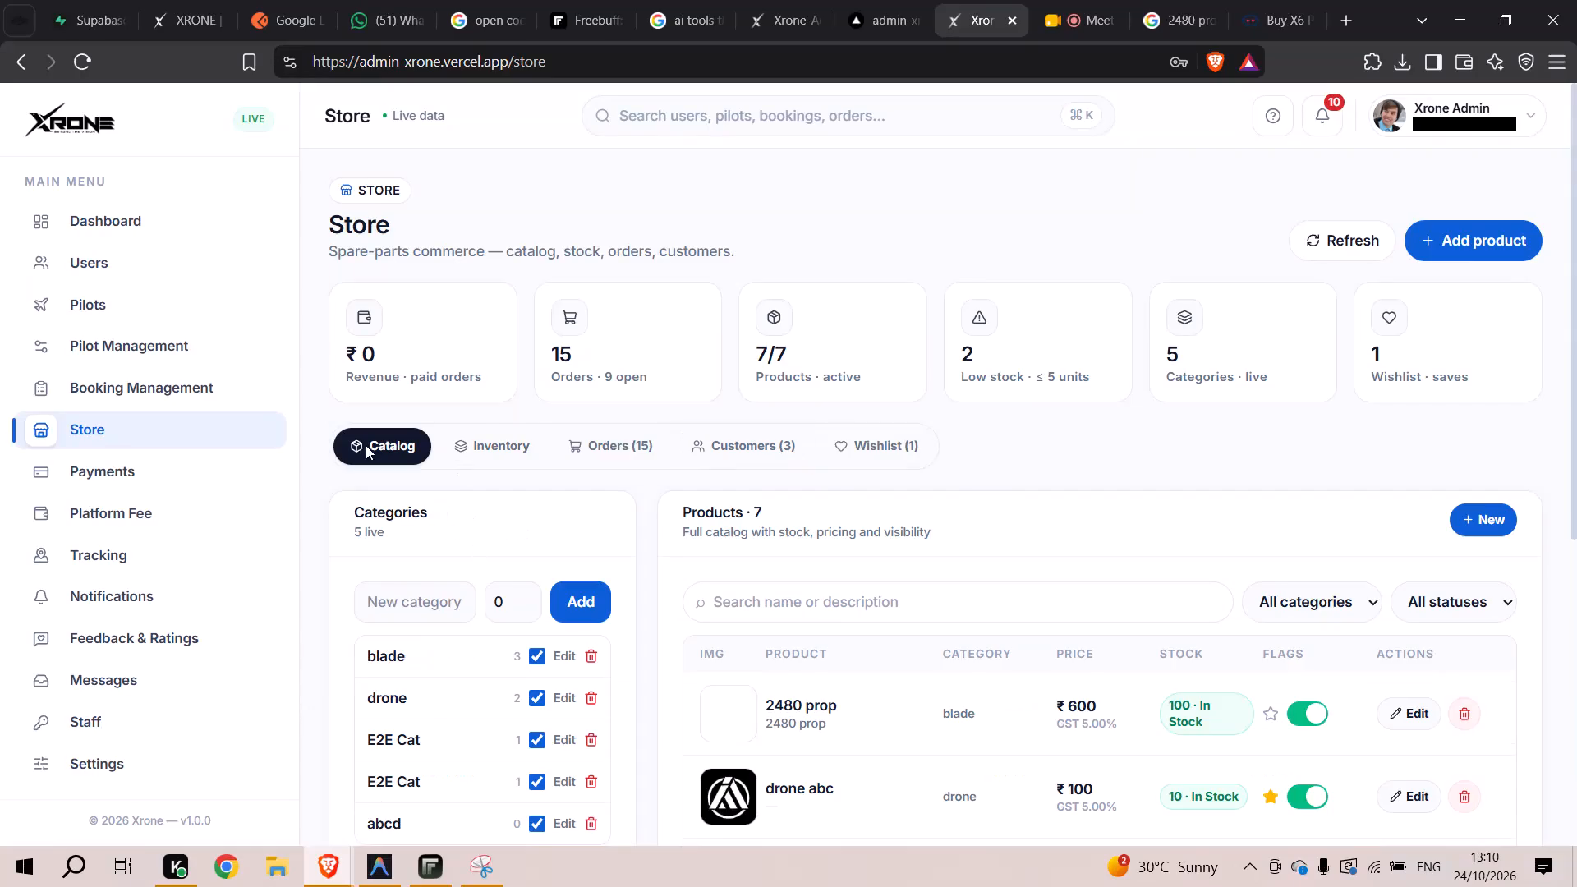
pyautogui.scroll(-3, 933, 616)
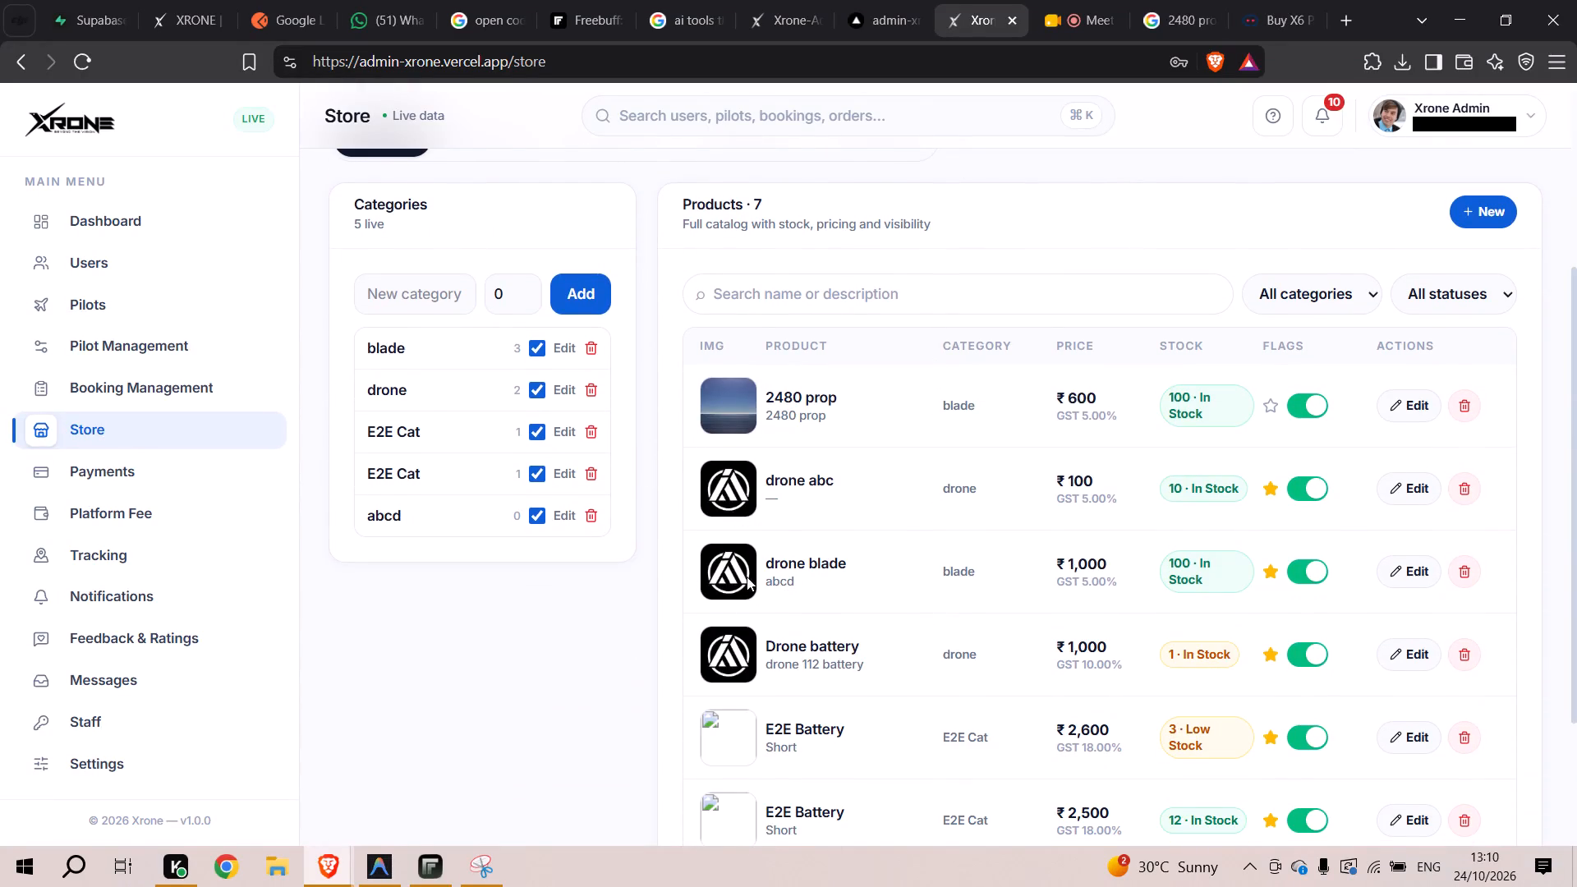
pyautogui.moveTo(664, 643); pyautogui.dragTo(682, 640)
pyautogui.scroll(-3, 717, 667)
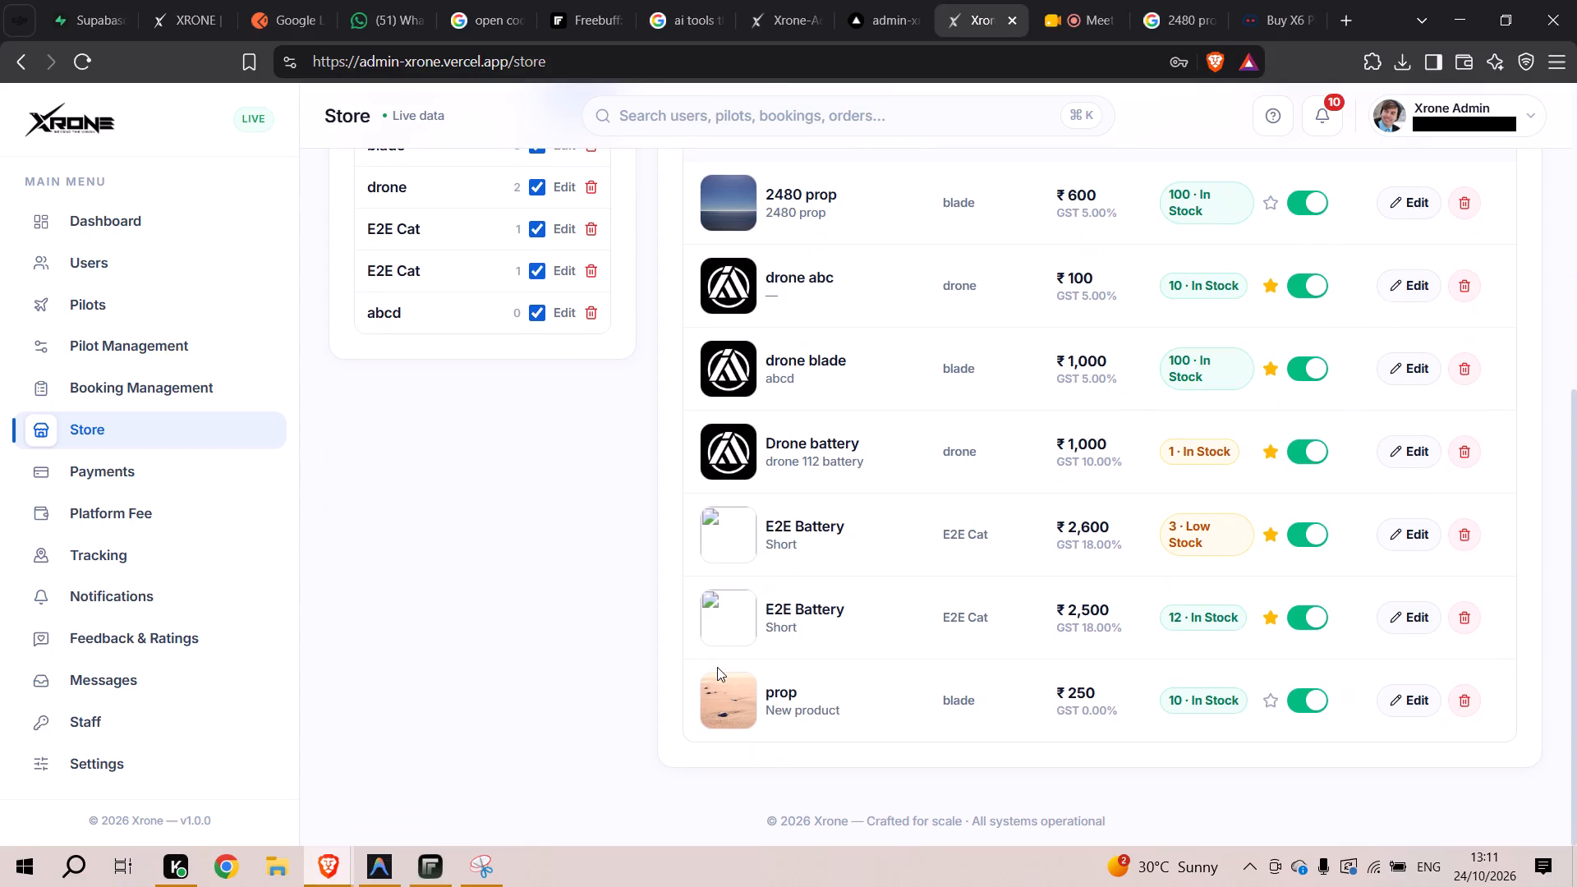
pyautogui.scroll(2, 717, 667)
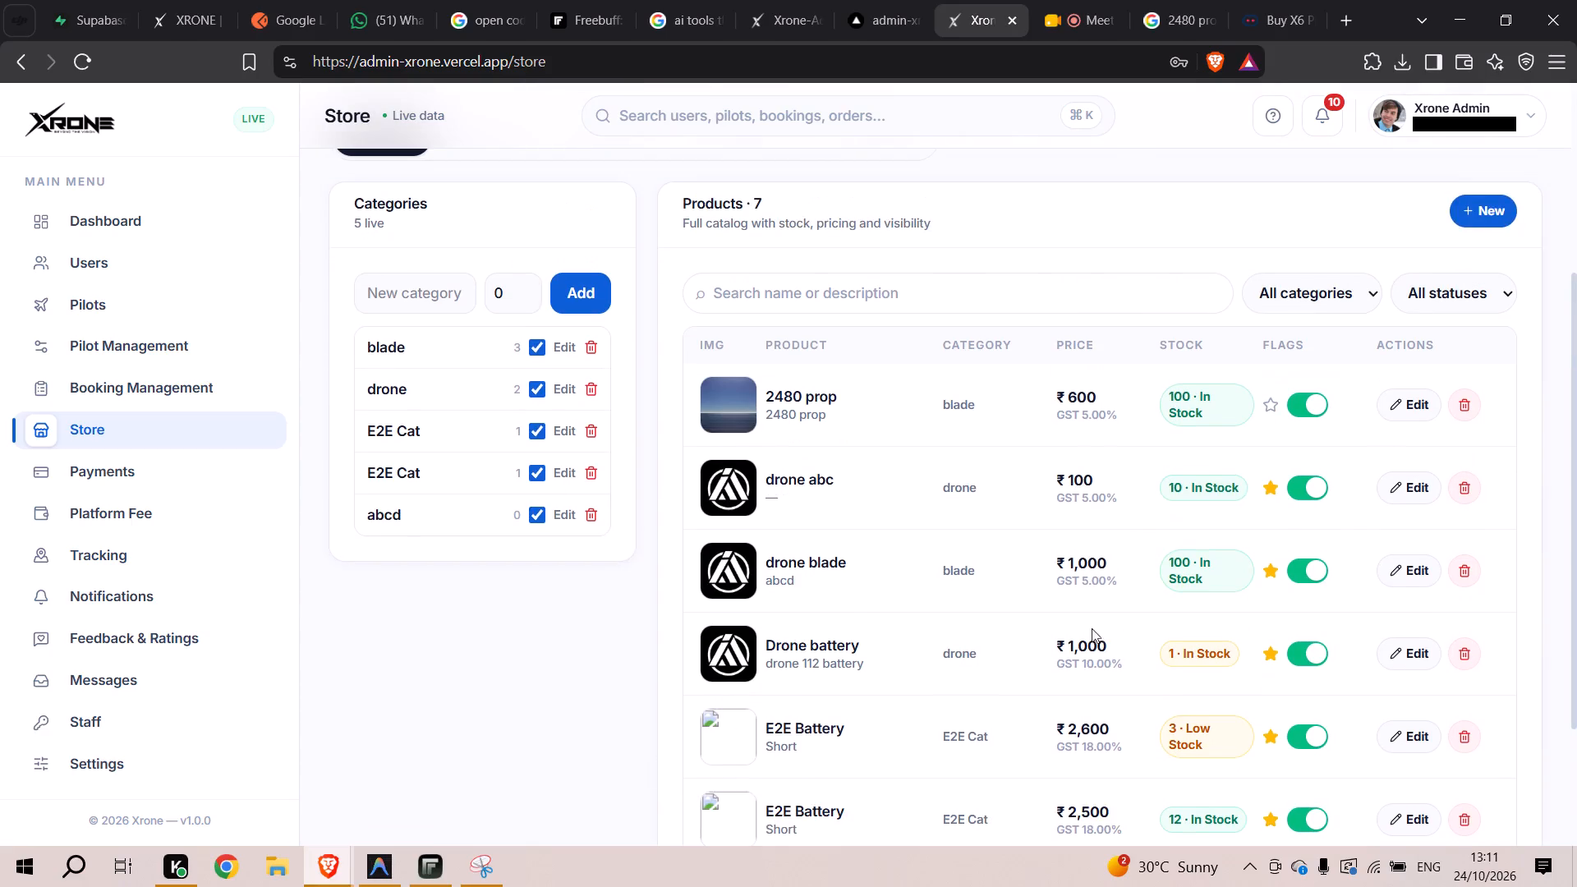
pyautogui.click(736, 662)
pyautogui.click(734, 564)
pyautogui.click(715, 424)
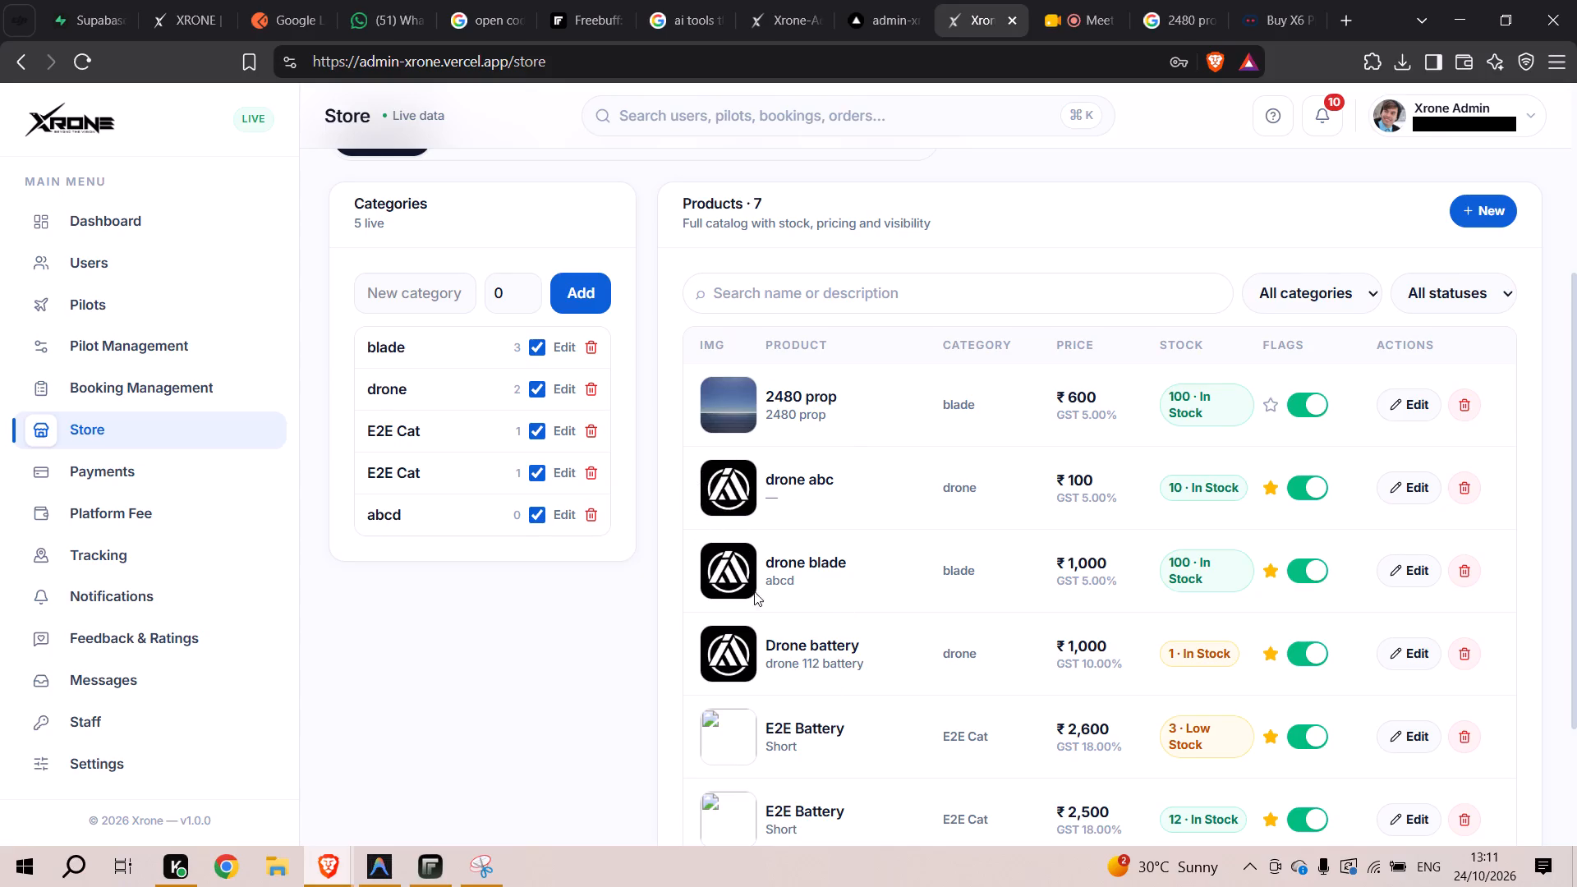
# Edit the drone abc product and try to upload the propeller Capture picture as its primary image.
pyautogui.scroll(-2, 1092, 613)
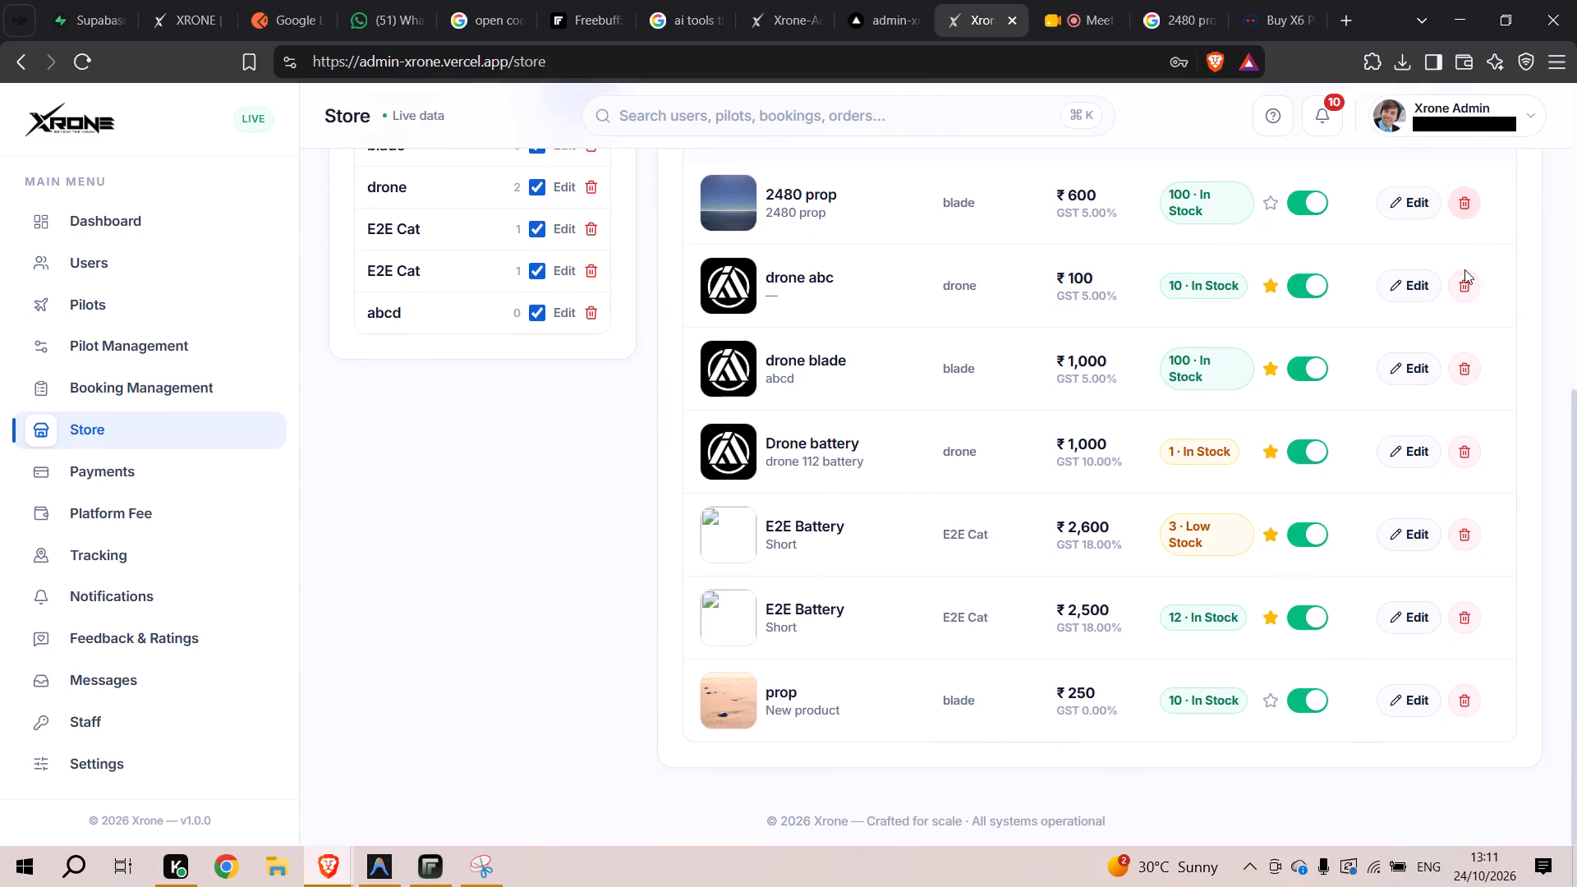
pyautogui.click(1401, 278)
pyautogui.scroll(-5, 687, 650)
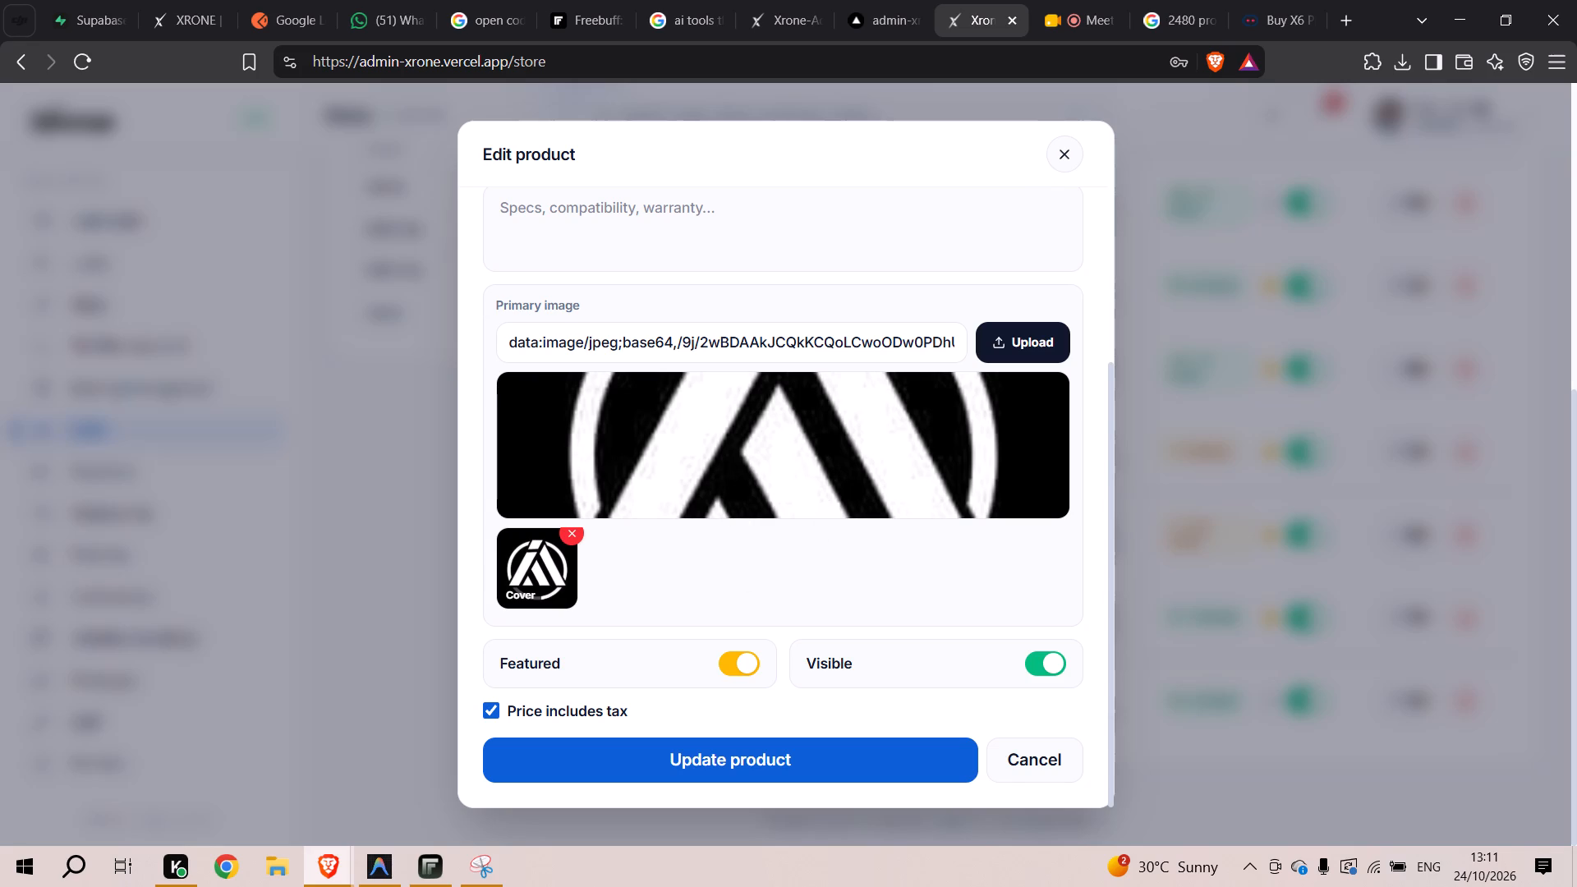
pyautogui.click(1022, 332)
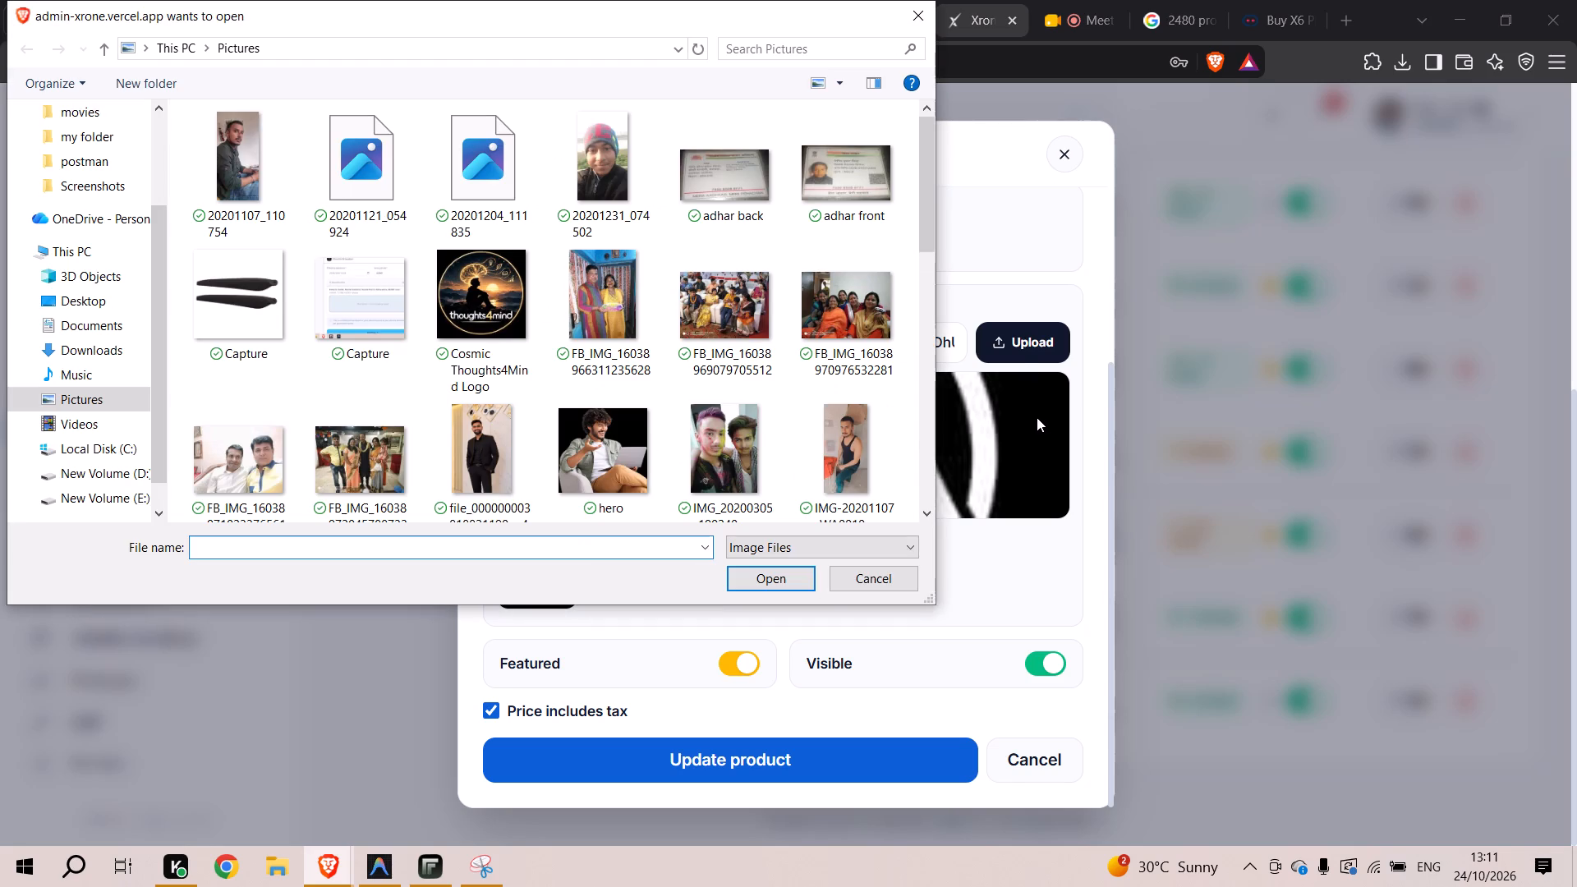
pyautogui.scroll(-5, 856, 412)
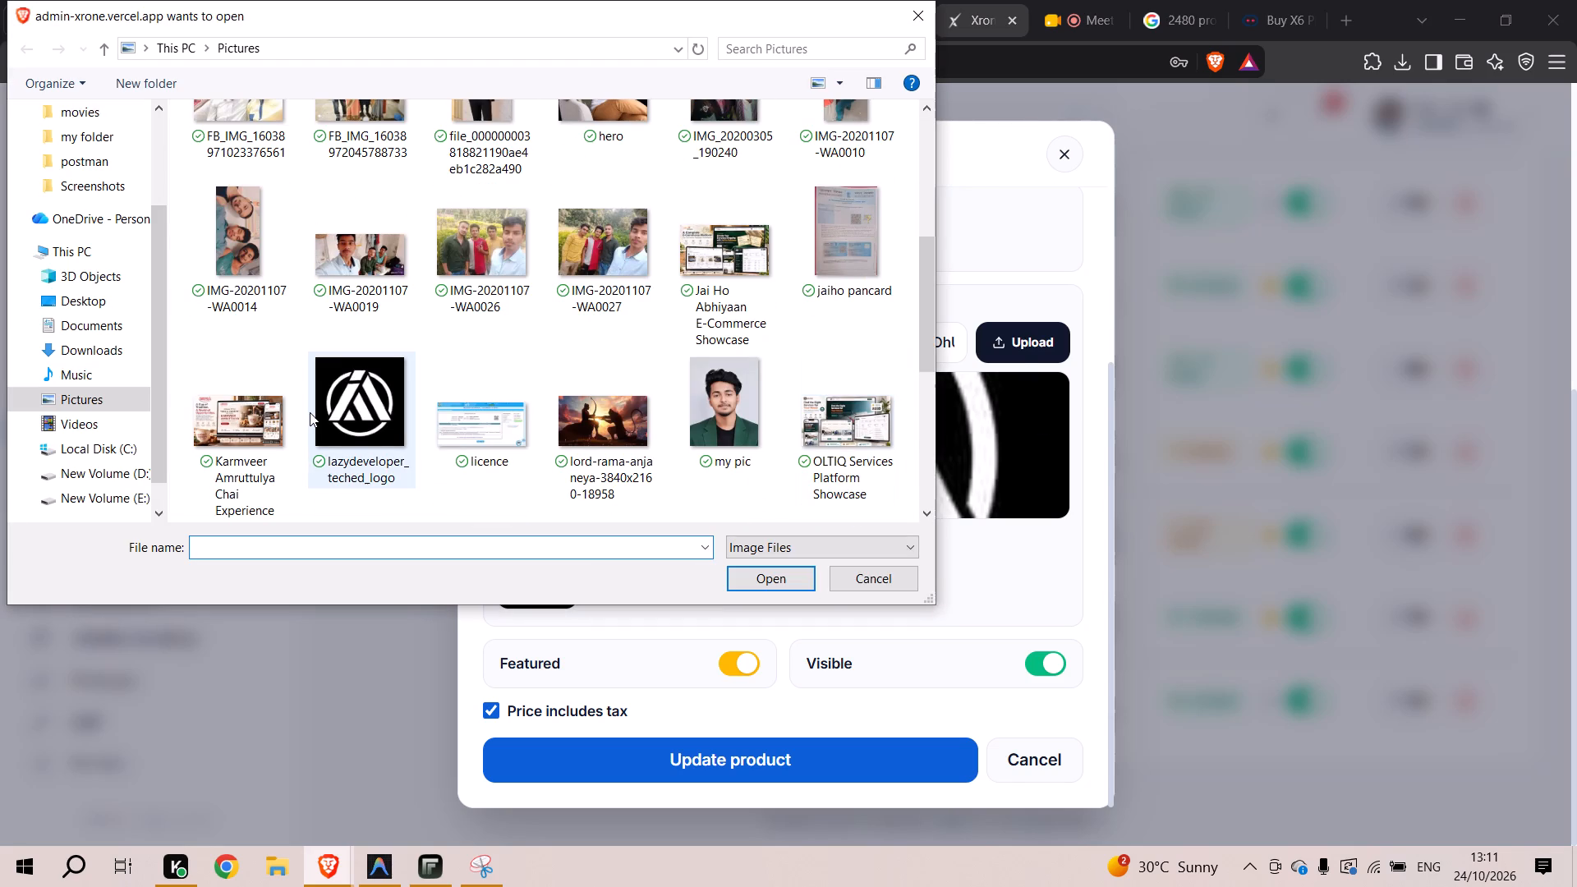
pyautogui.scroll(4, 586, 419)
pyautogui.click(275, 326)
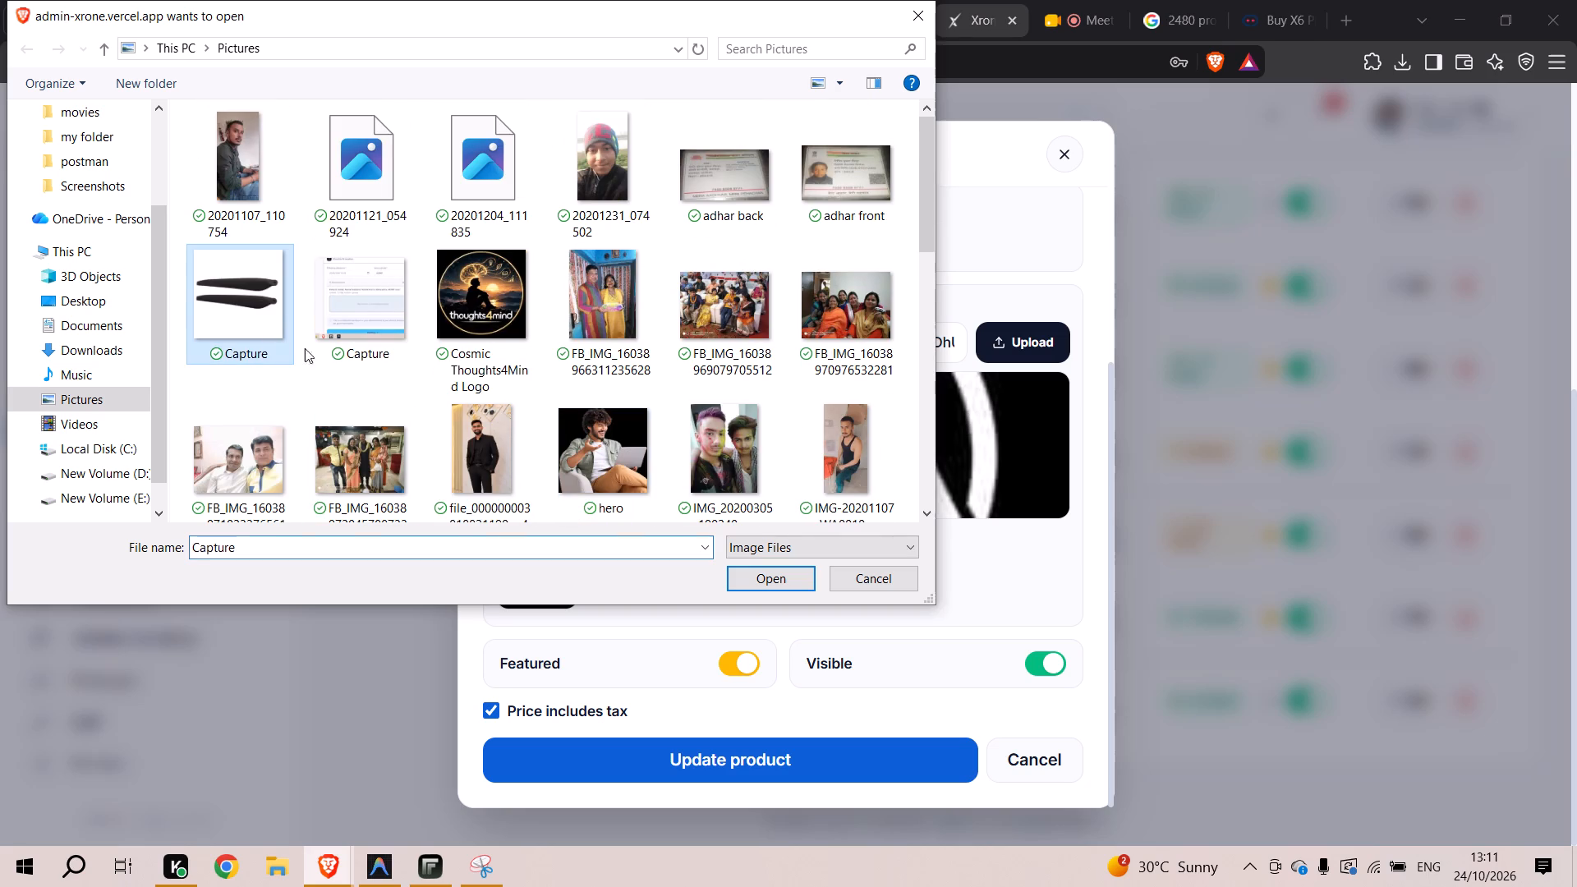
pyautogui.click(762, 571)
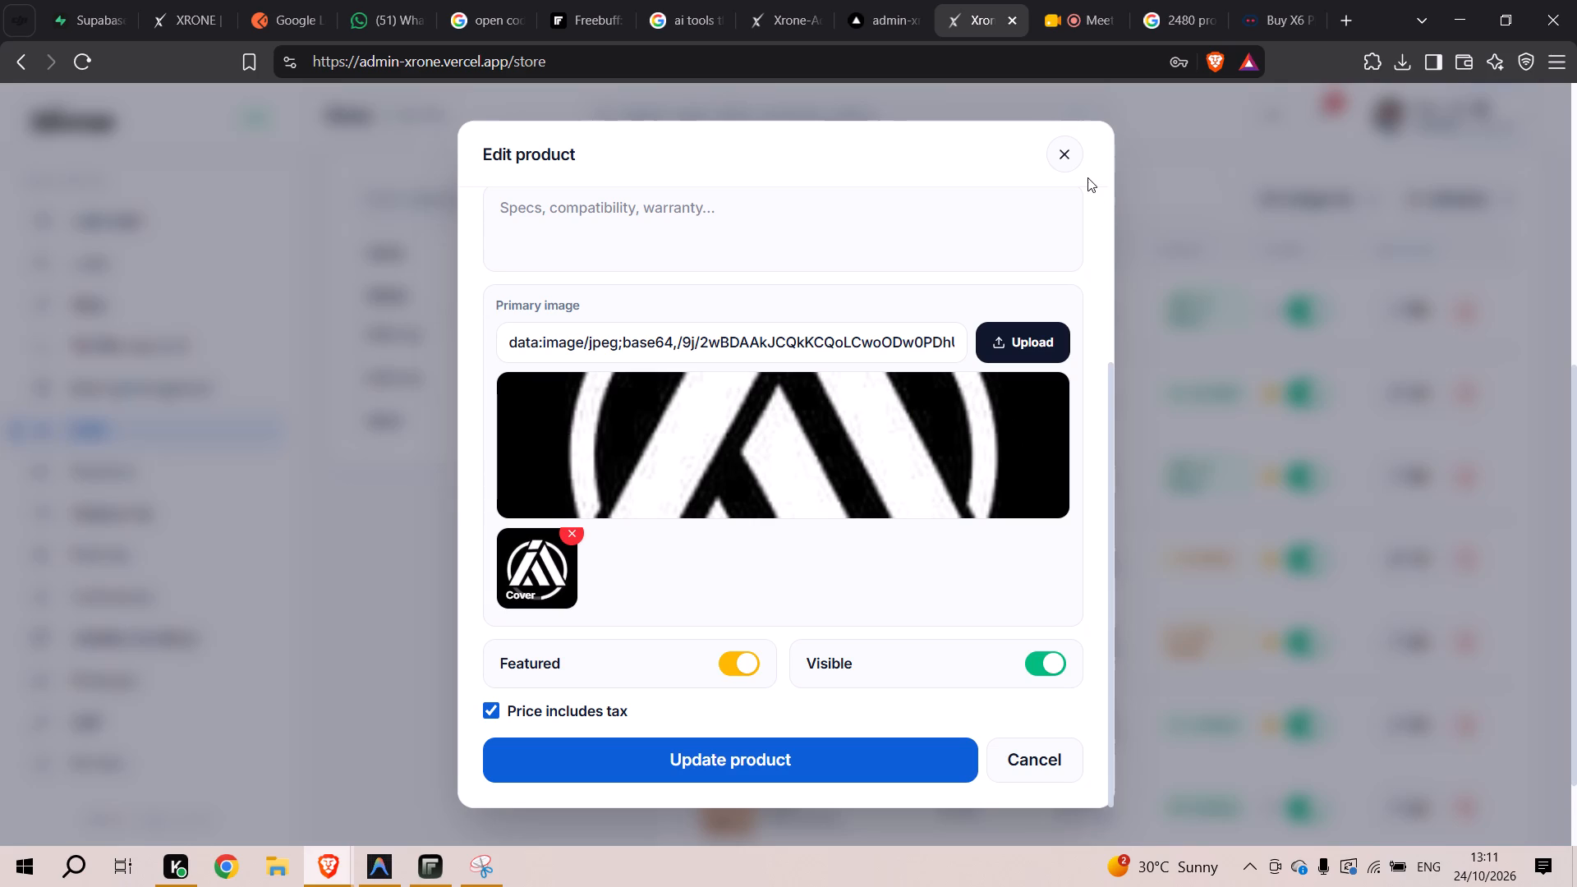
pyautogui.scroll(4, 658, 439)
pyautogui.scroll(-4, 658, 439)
# Remove drone abc's existing cover thumbnail and try again to upload the propeller Capture picture.
pyautogui.click(571, 529)
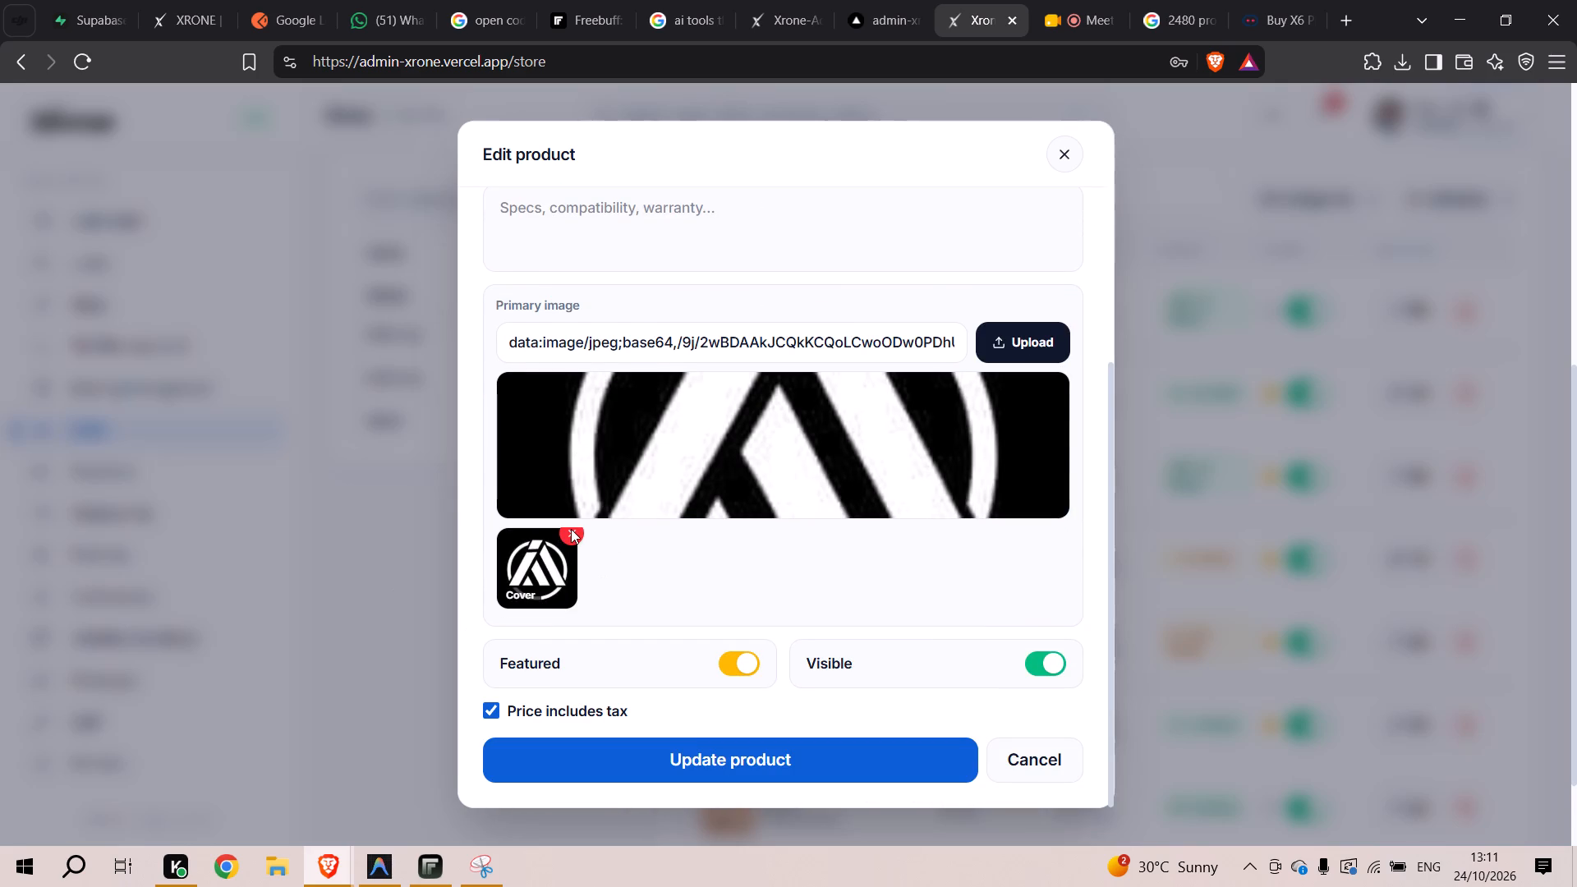
pyautogui.click(571, 536)
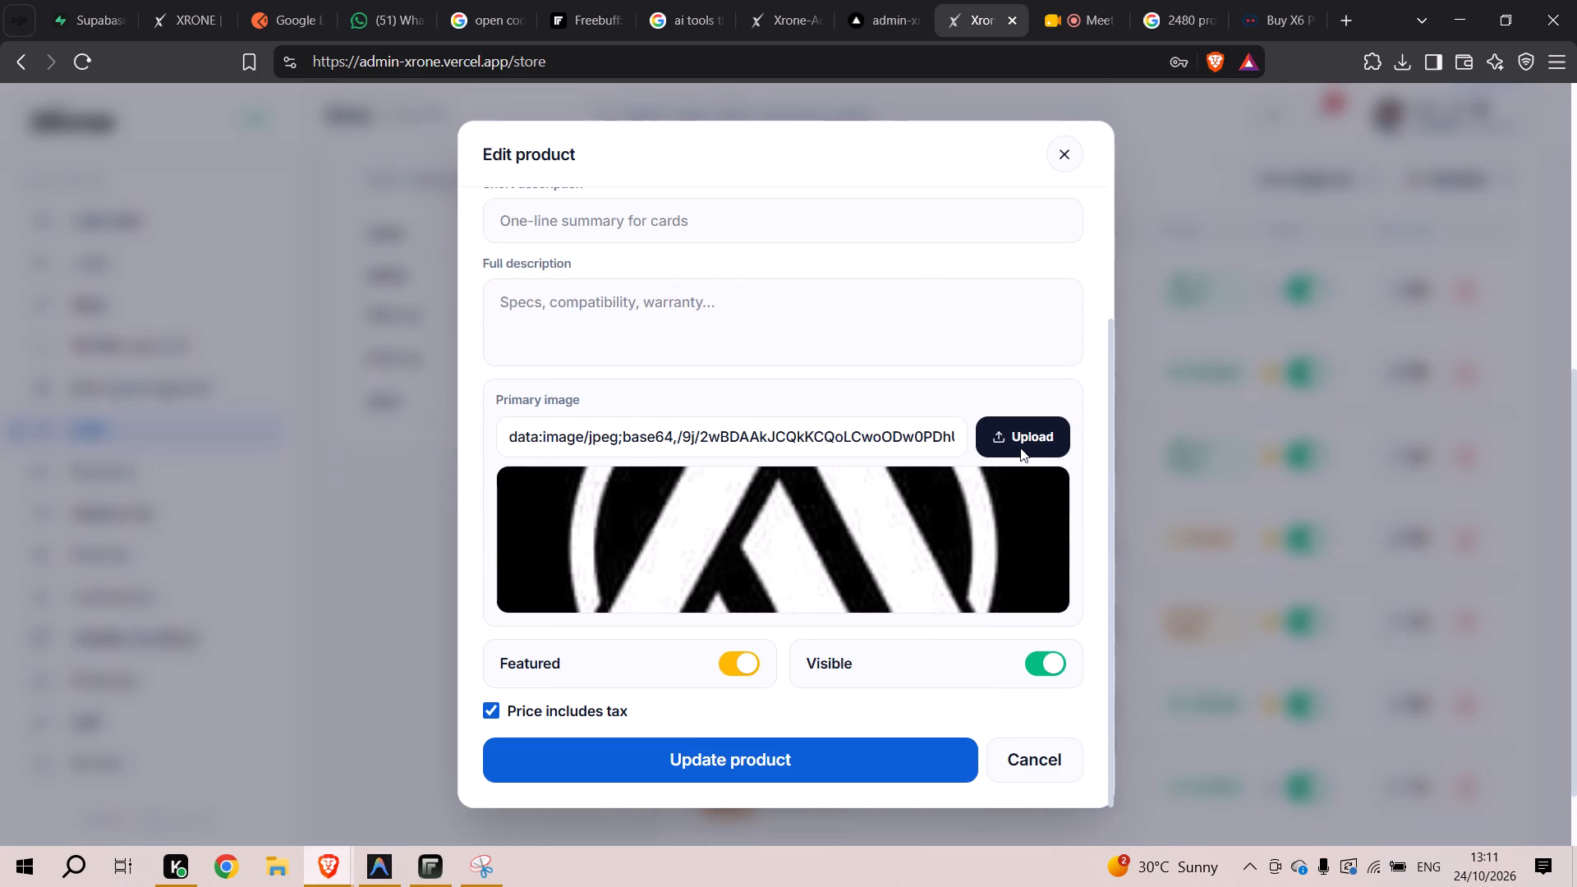
pyautogui.click(1020, 448)
pyautogui.click(265, 336)
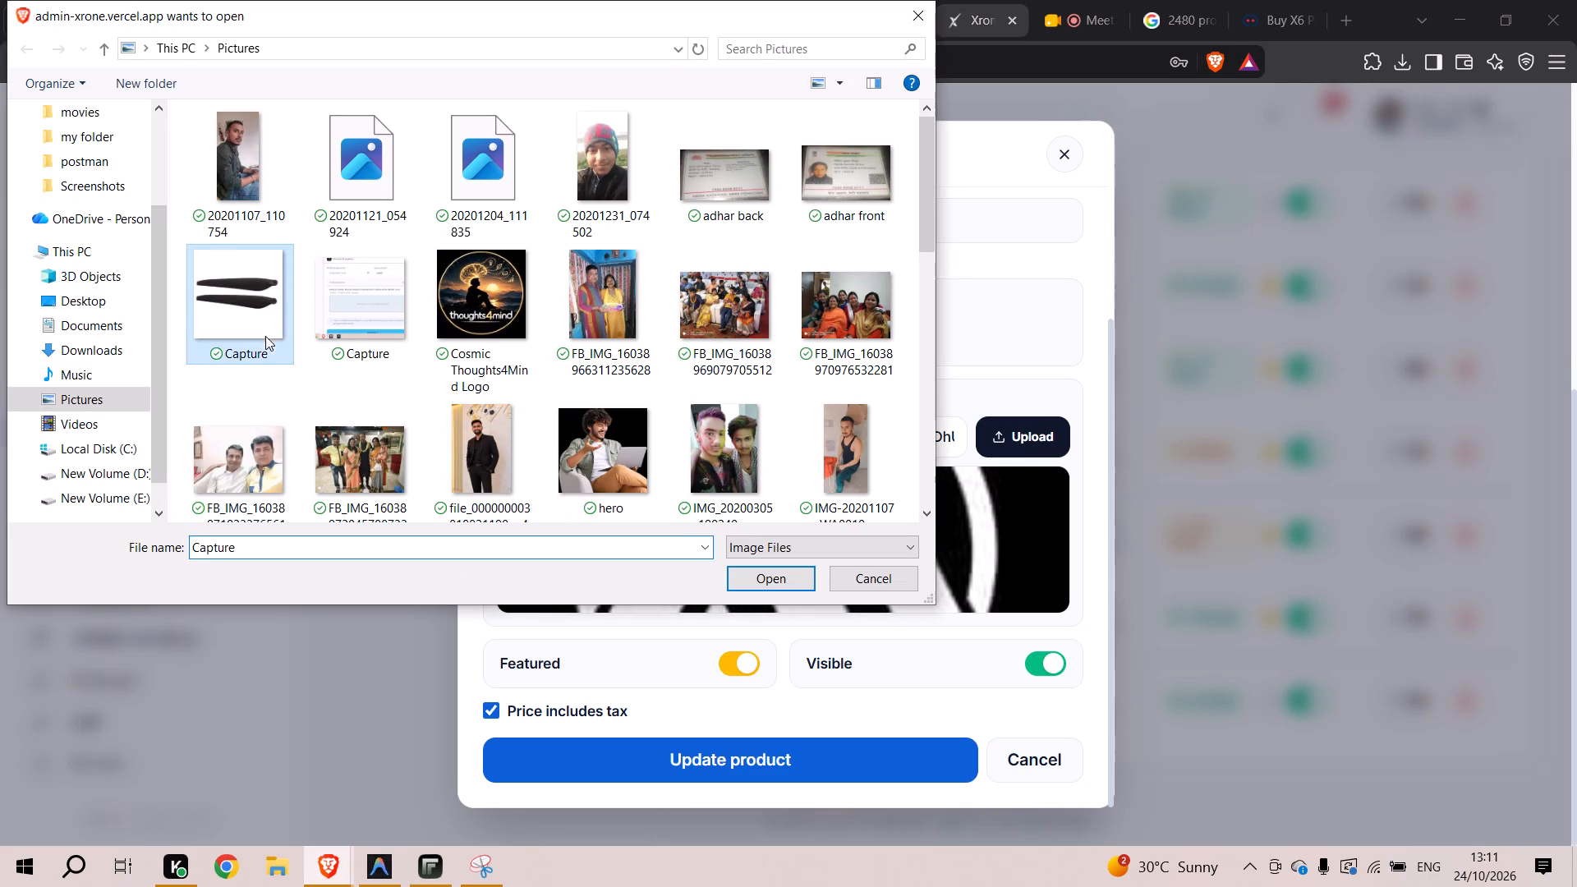
pyautogui.click(770, 593)
pyautogui.click(770, 585)
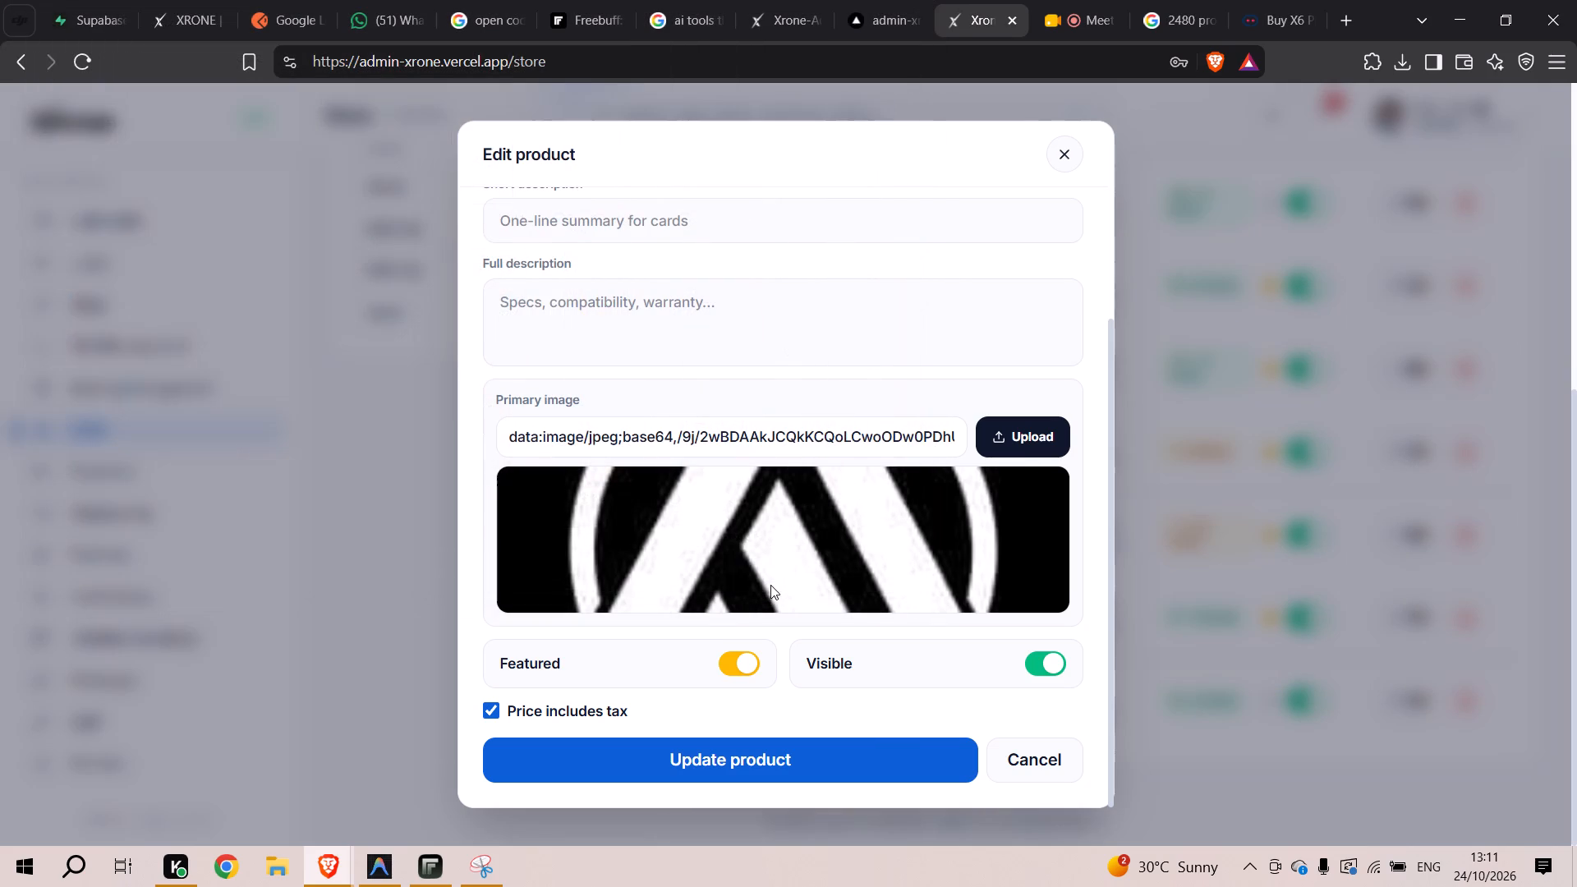
# Try to upload lazydeveloper_teched_logo as drone abc's primary image, and save the product update.
pyautogui.click(1008, 434)
pyautogui.scroll(-8, 427, 417)
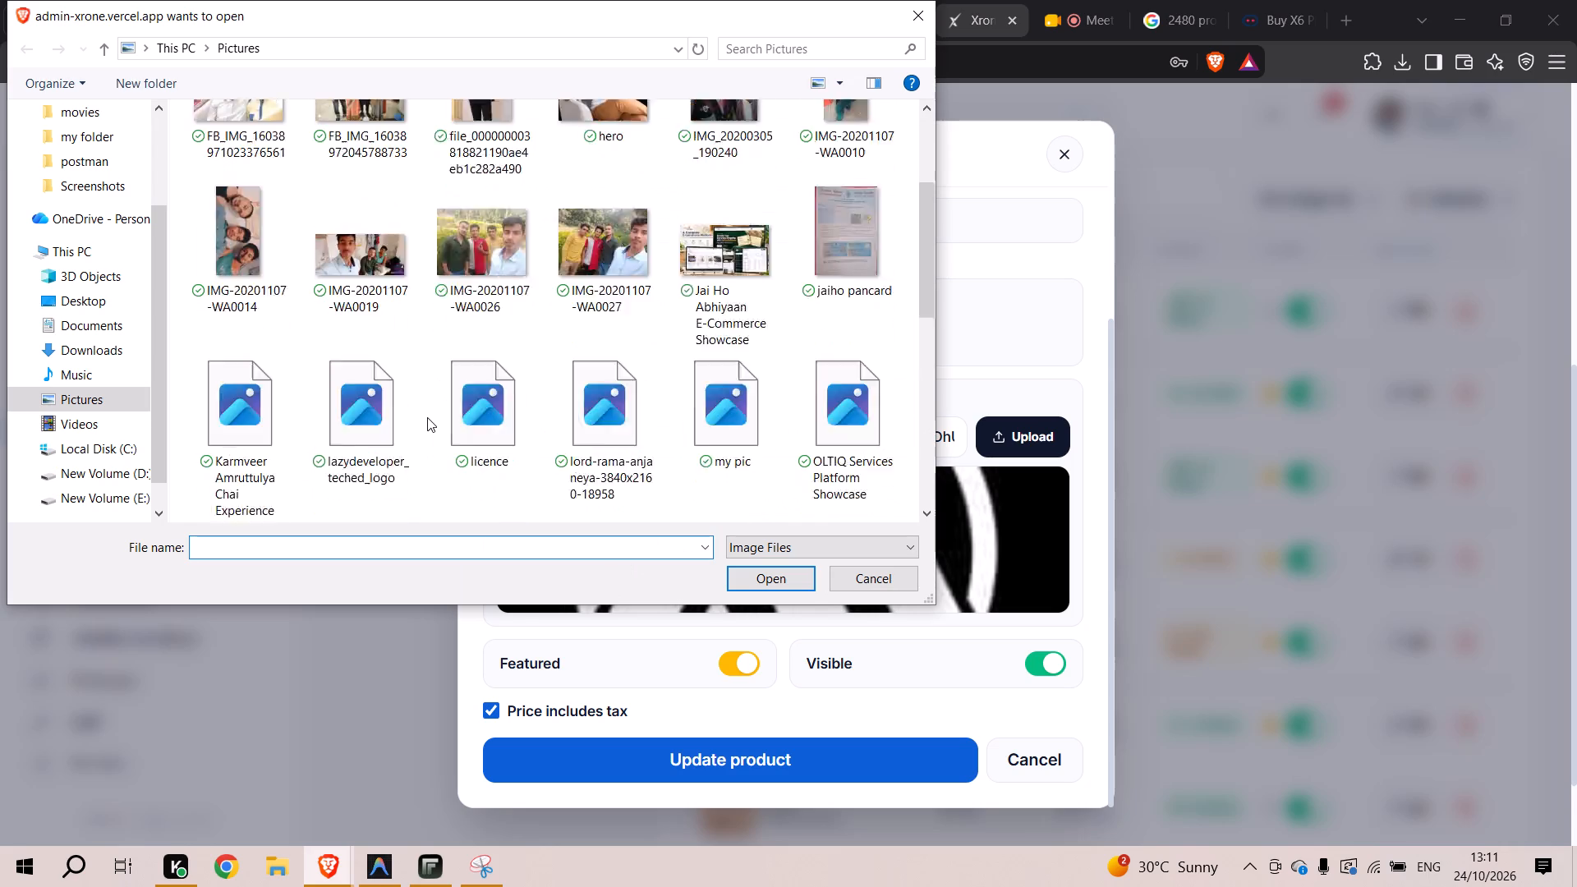
pyautogui.click(352, 287)
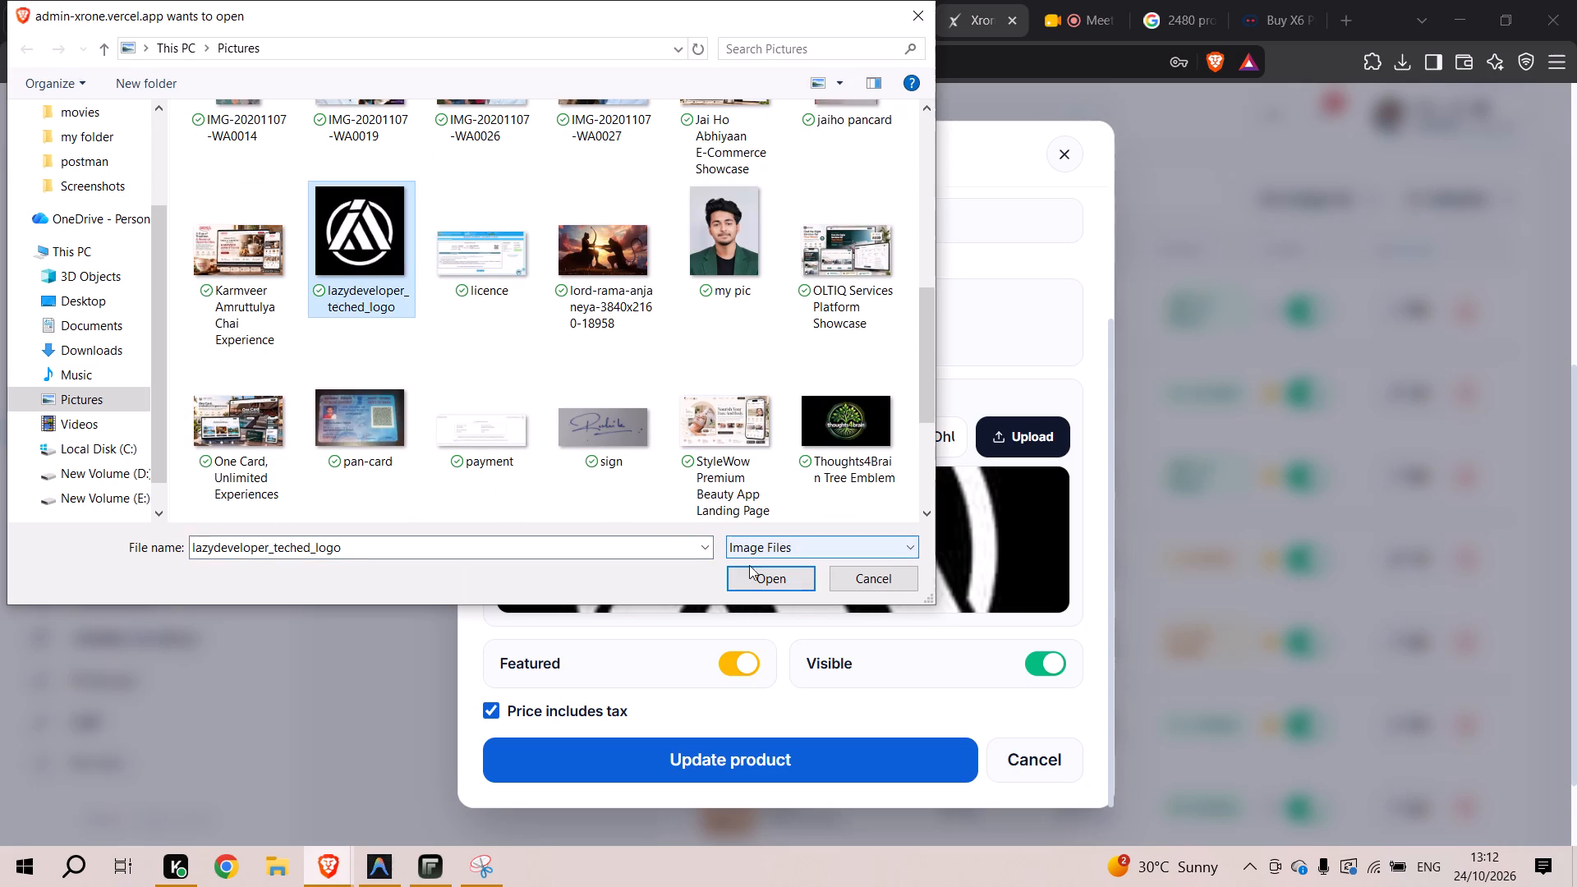
pyautogui.click(752, 573)
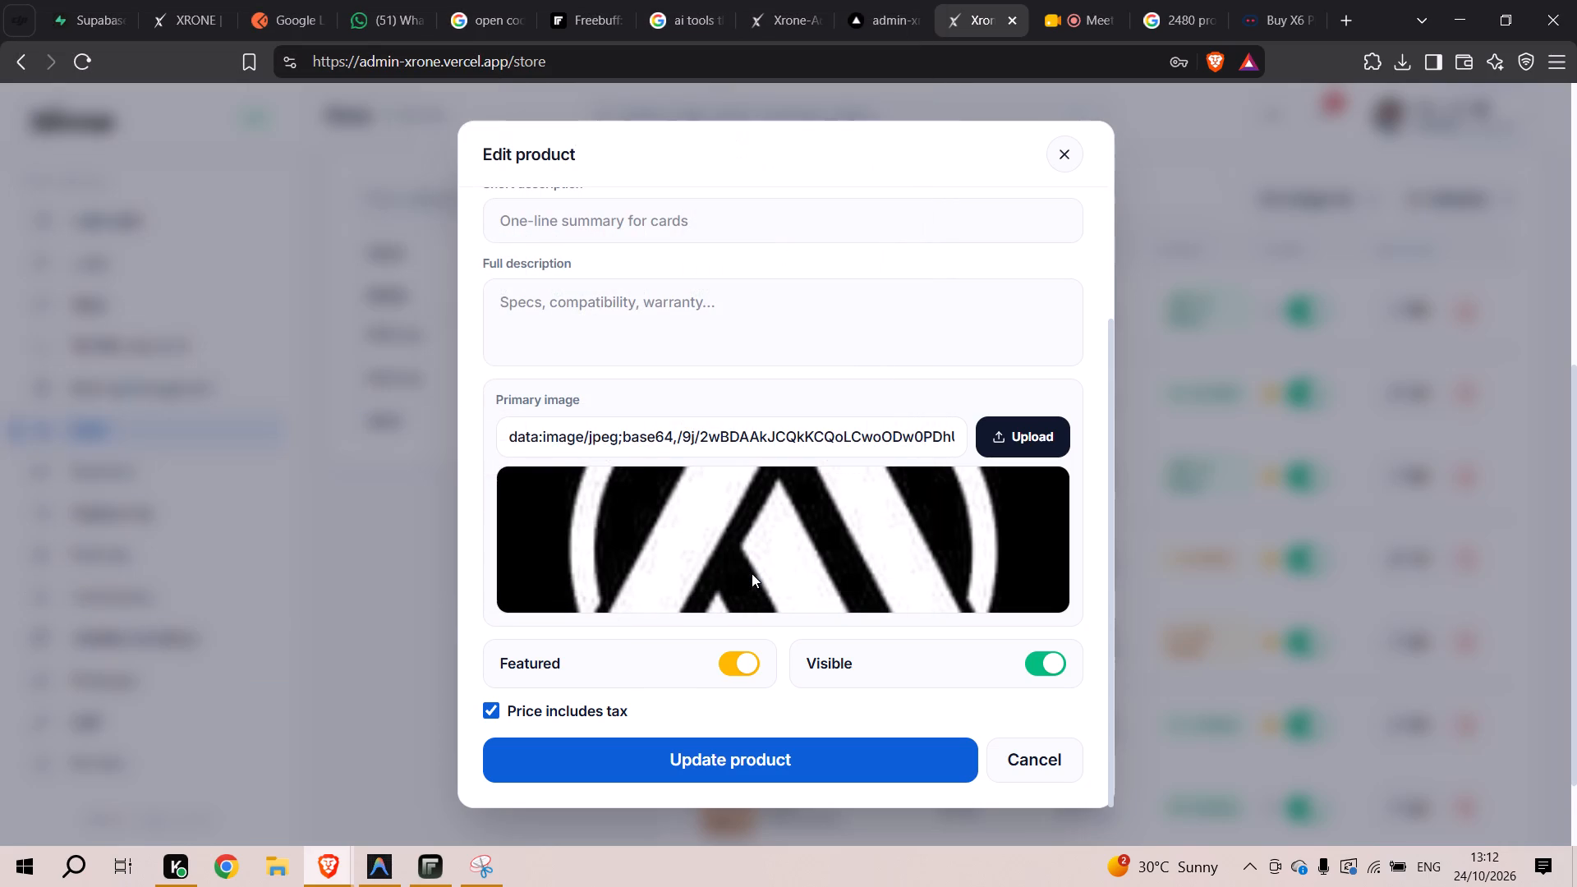
pyautogui.scroll(-10, 891, 497)
pyautogui.scroll(4, 894, 497)
pyautogui.scroll(-8, 894, 497)
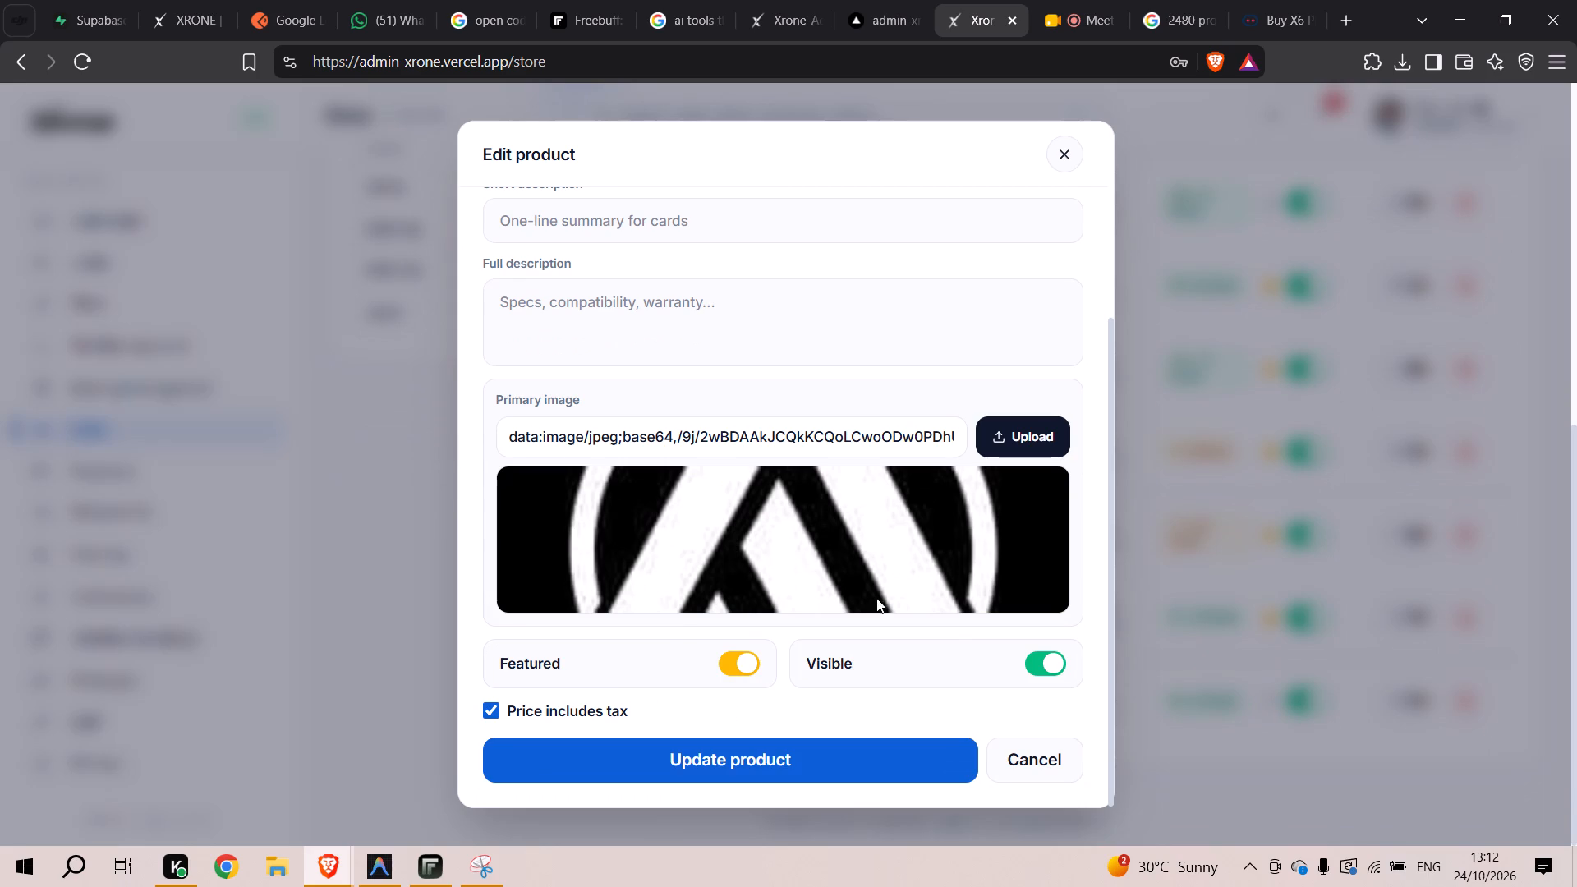
pyautogui.click(807, 753)
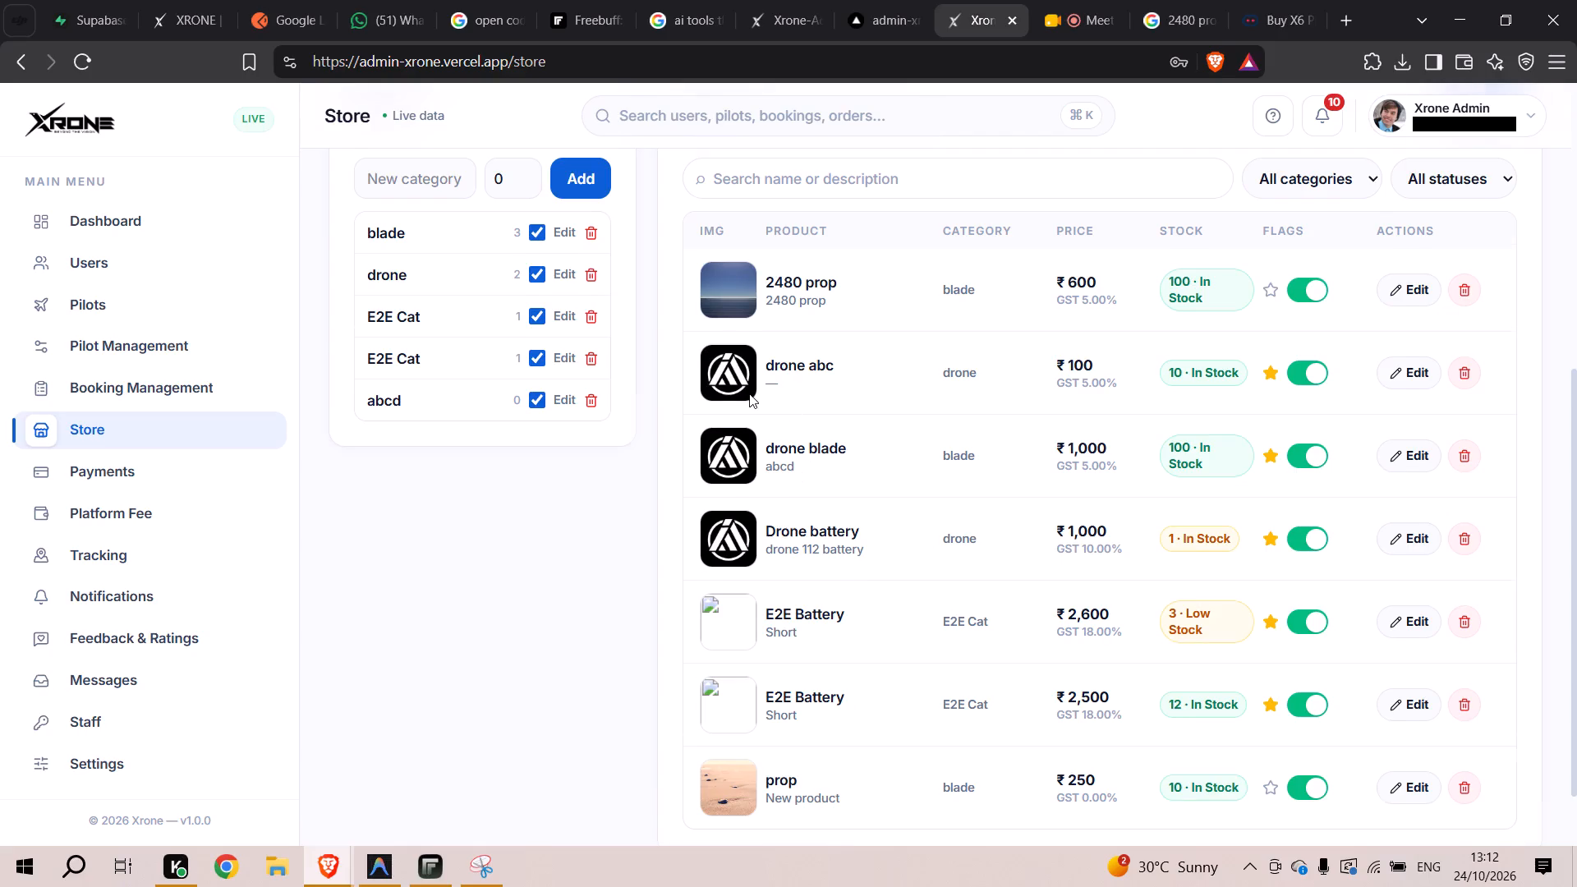
# Refresh the store data and check the product images in the catalog.
pyautogui.scroll(4, 1147, 375)
pyautogui.scroll(3, 1287, 206)
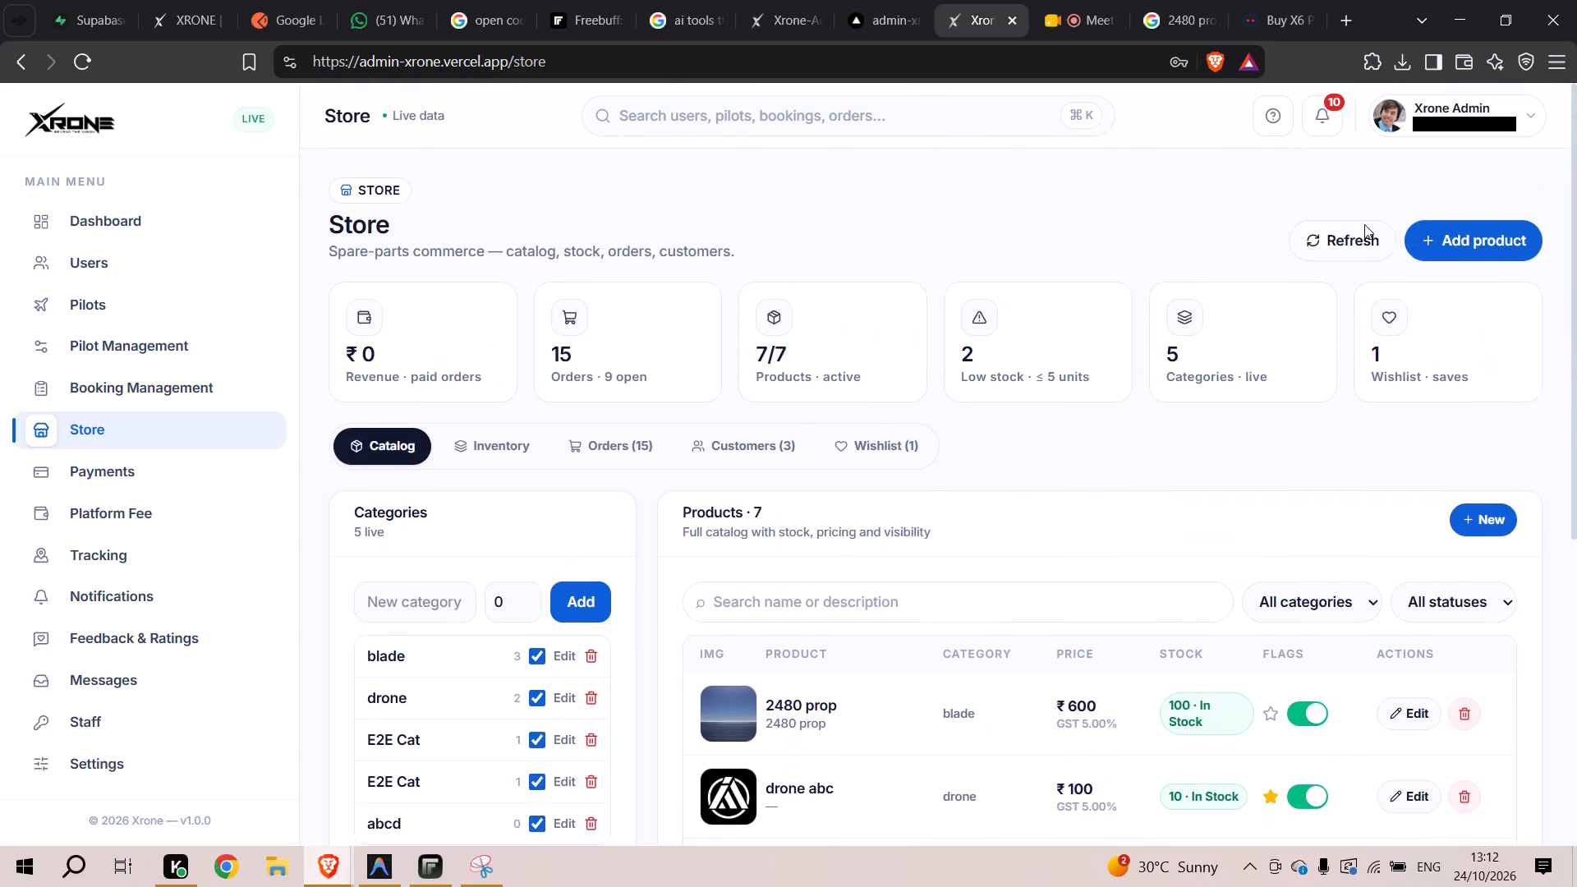
pyautogui.click(1354, 231)
pyautogui.scroll(-5, 1298, 430)
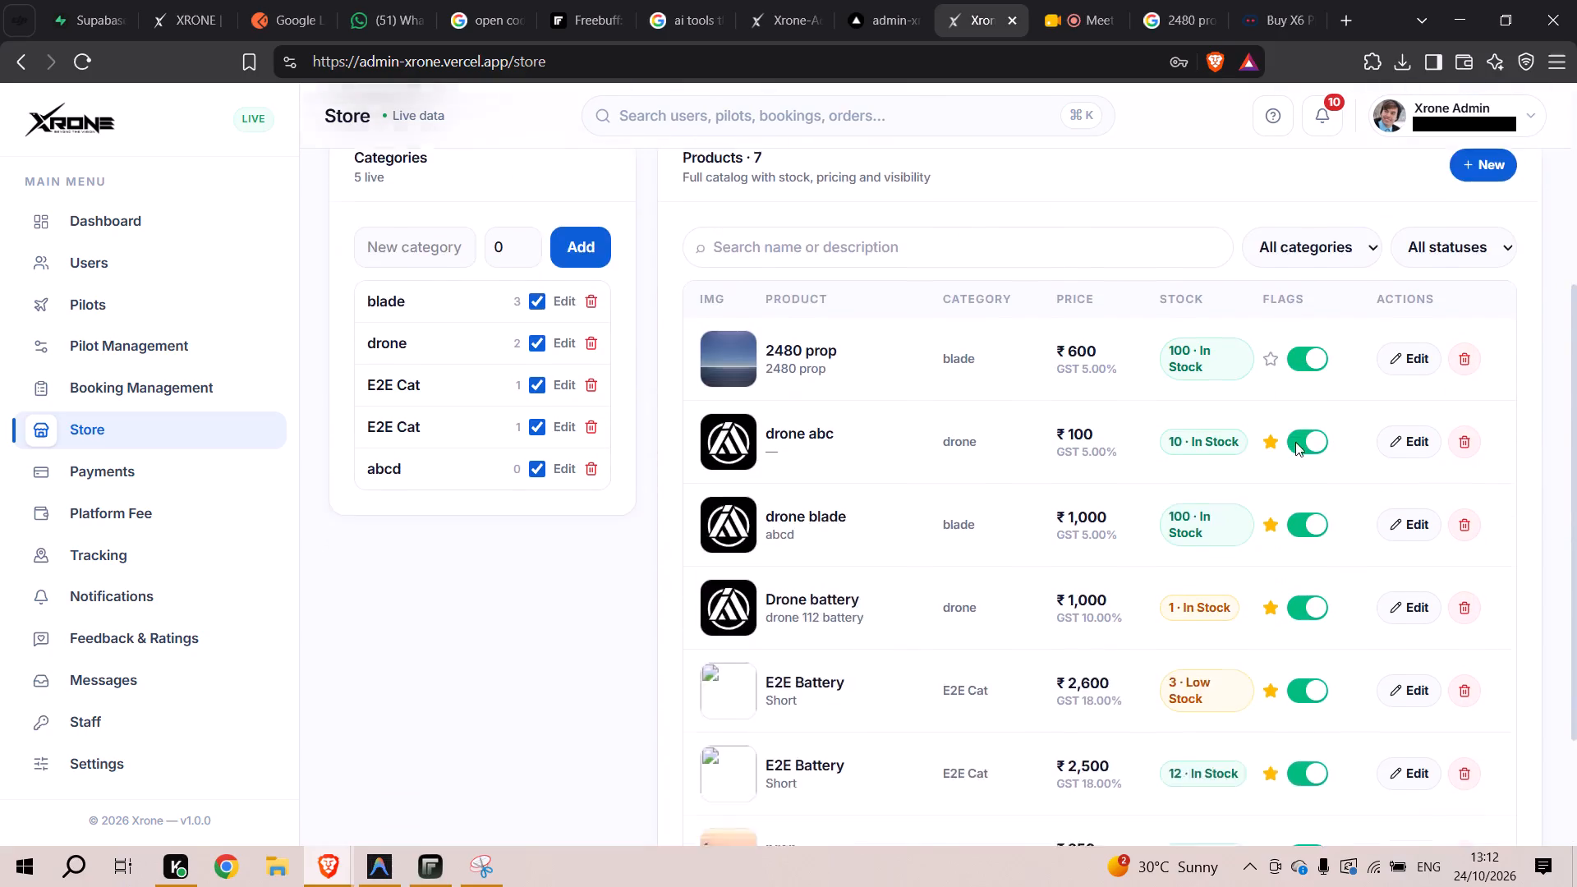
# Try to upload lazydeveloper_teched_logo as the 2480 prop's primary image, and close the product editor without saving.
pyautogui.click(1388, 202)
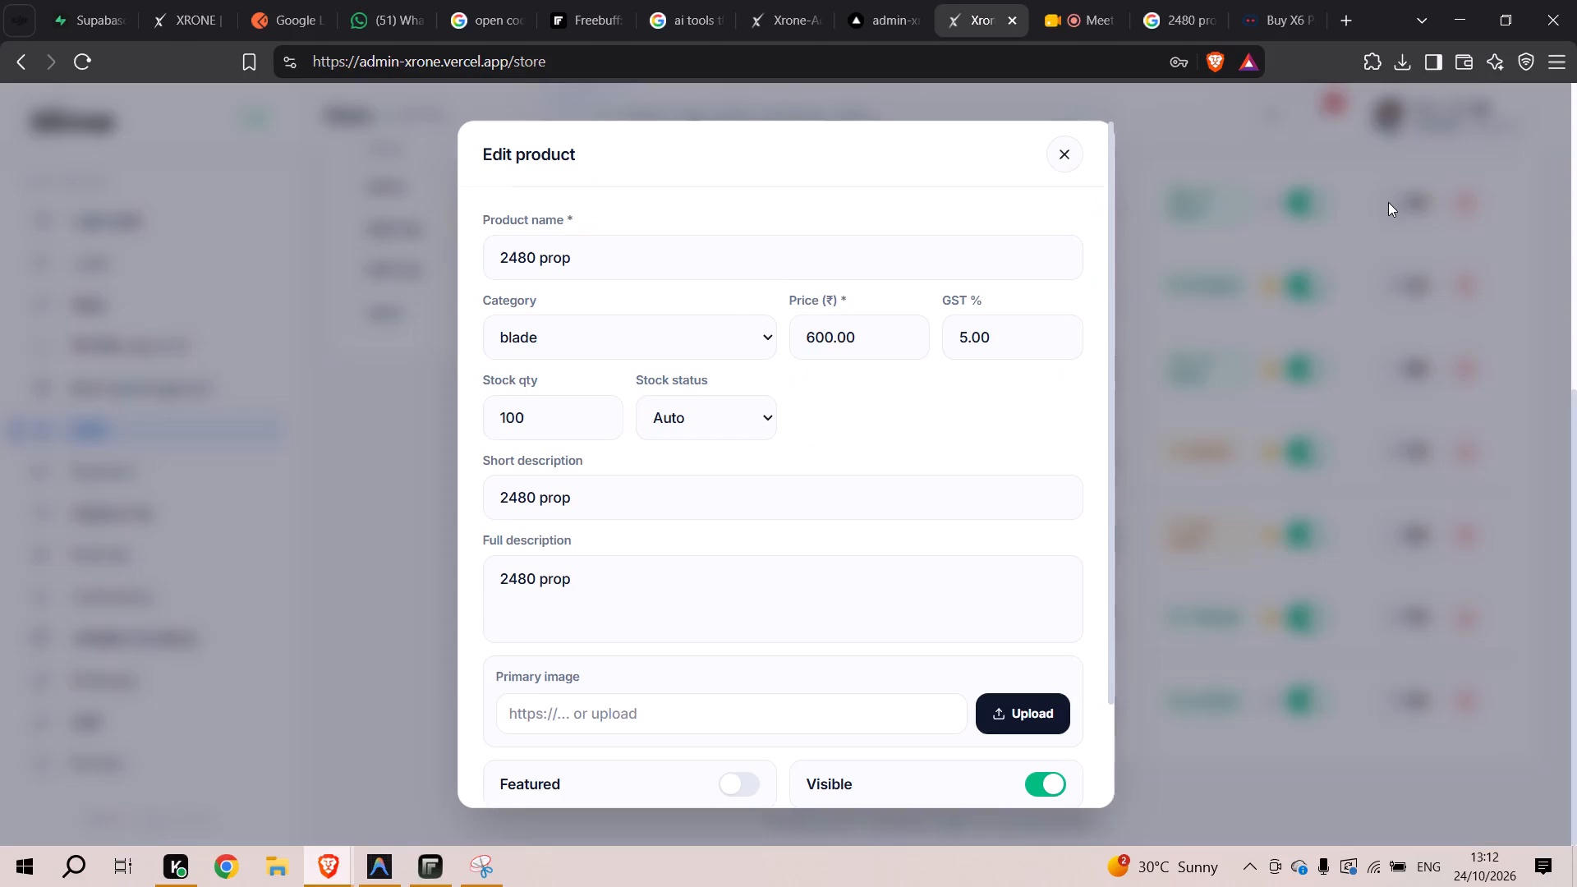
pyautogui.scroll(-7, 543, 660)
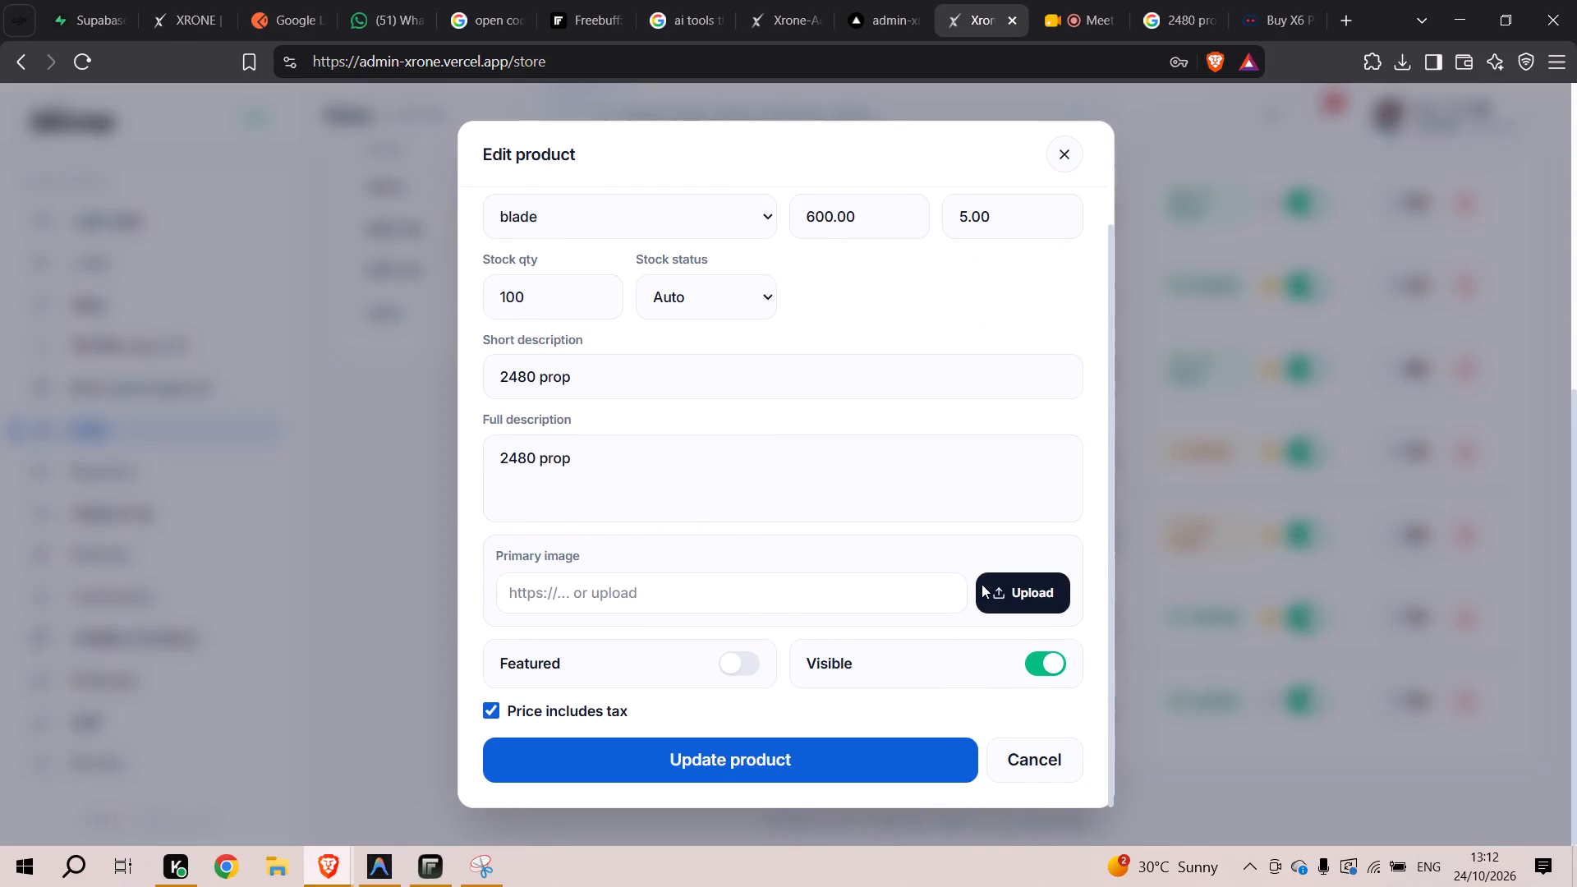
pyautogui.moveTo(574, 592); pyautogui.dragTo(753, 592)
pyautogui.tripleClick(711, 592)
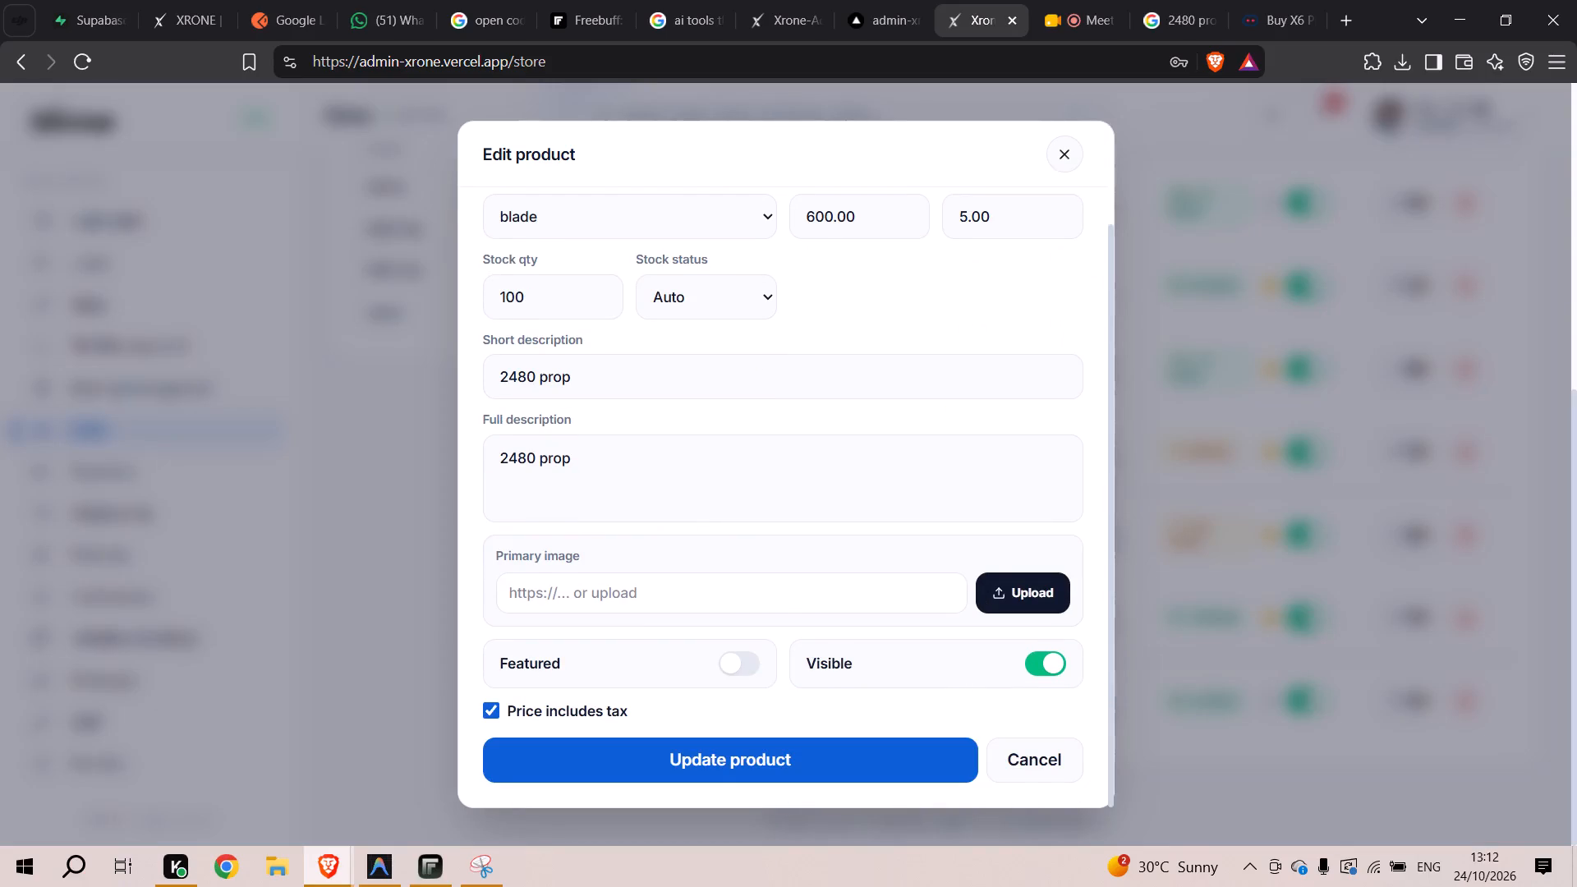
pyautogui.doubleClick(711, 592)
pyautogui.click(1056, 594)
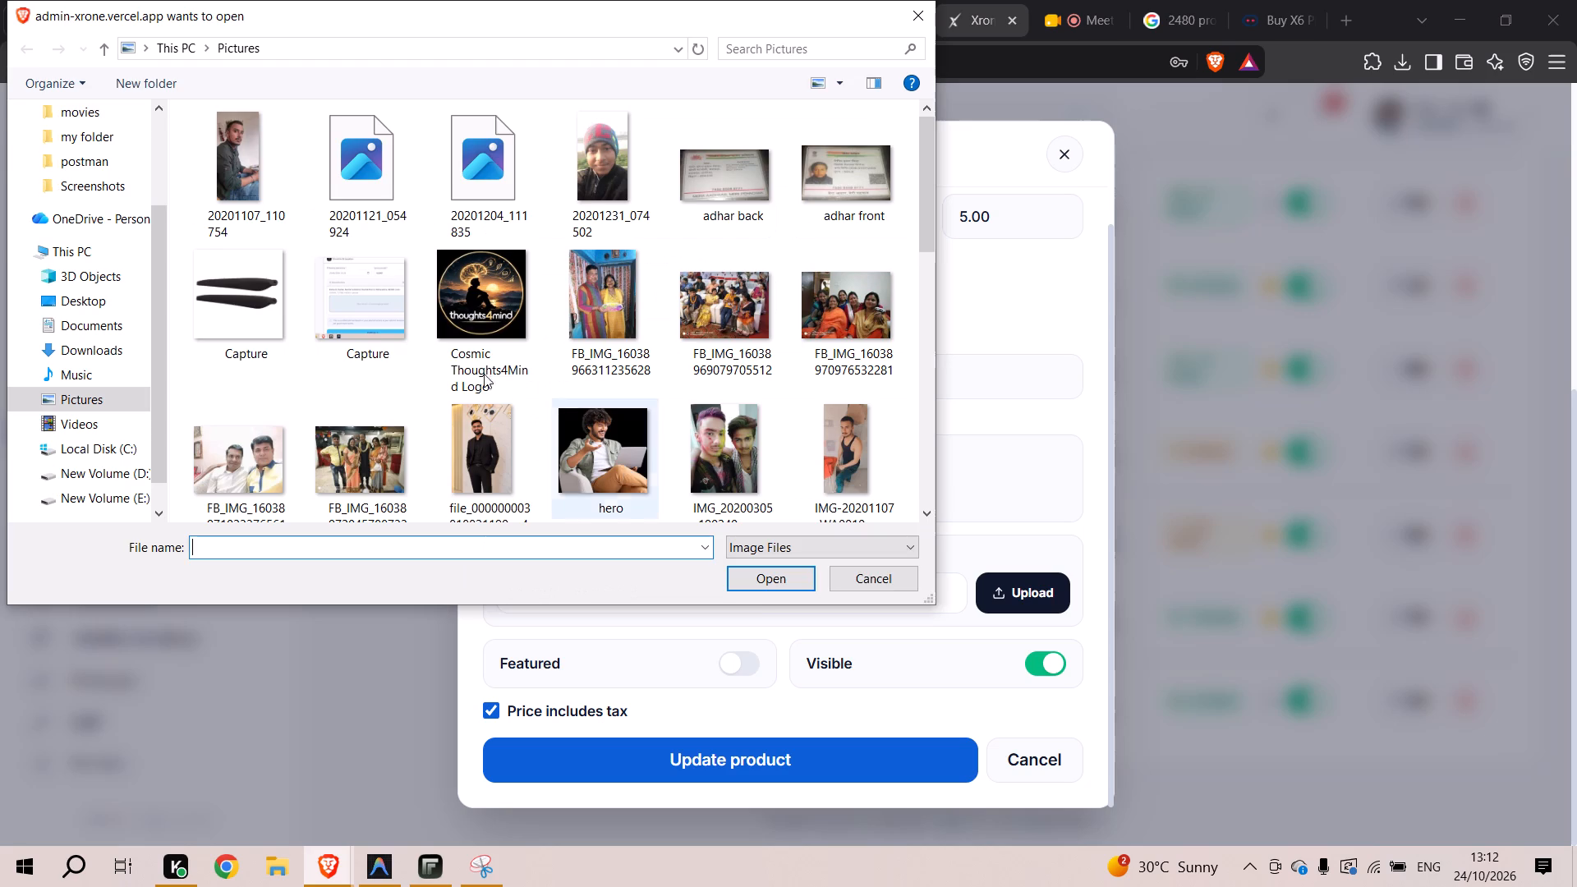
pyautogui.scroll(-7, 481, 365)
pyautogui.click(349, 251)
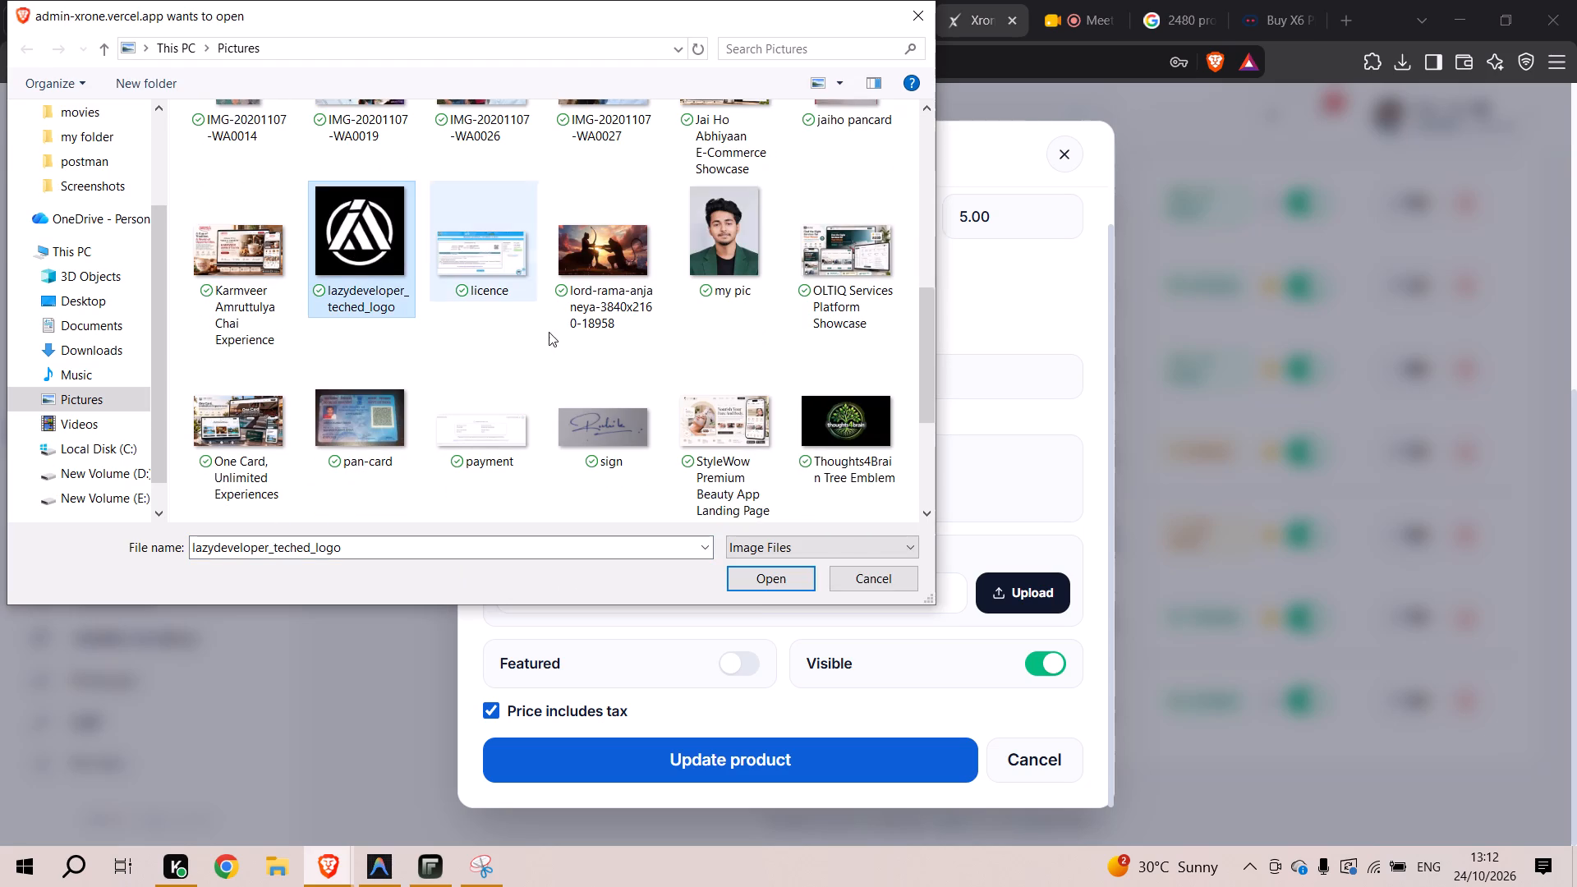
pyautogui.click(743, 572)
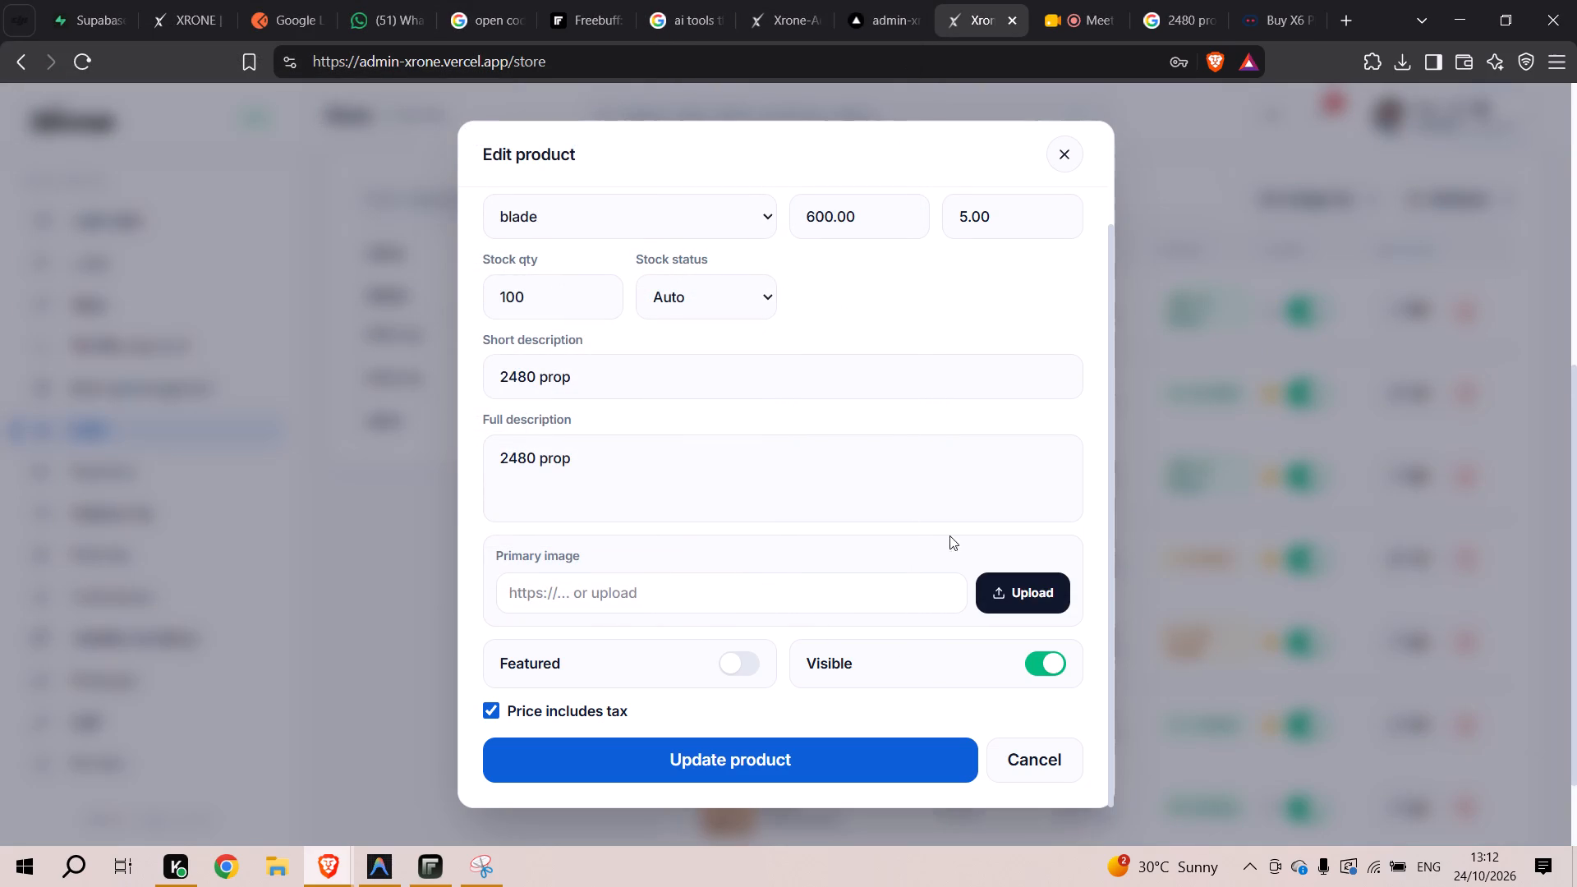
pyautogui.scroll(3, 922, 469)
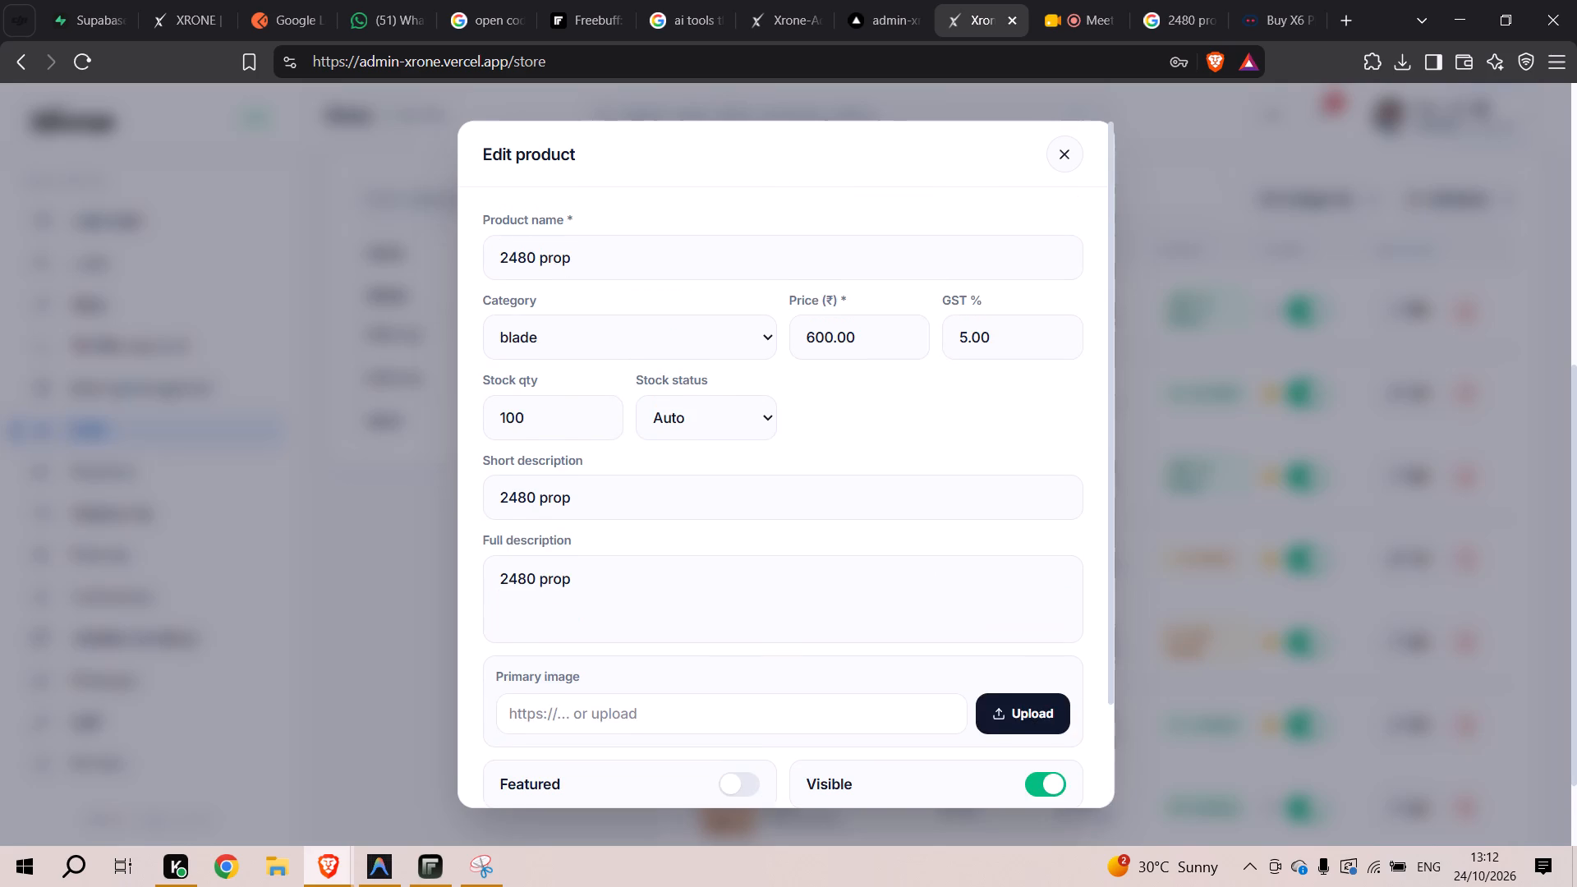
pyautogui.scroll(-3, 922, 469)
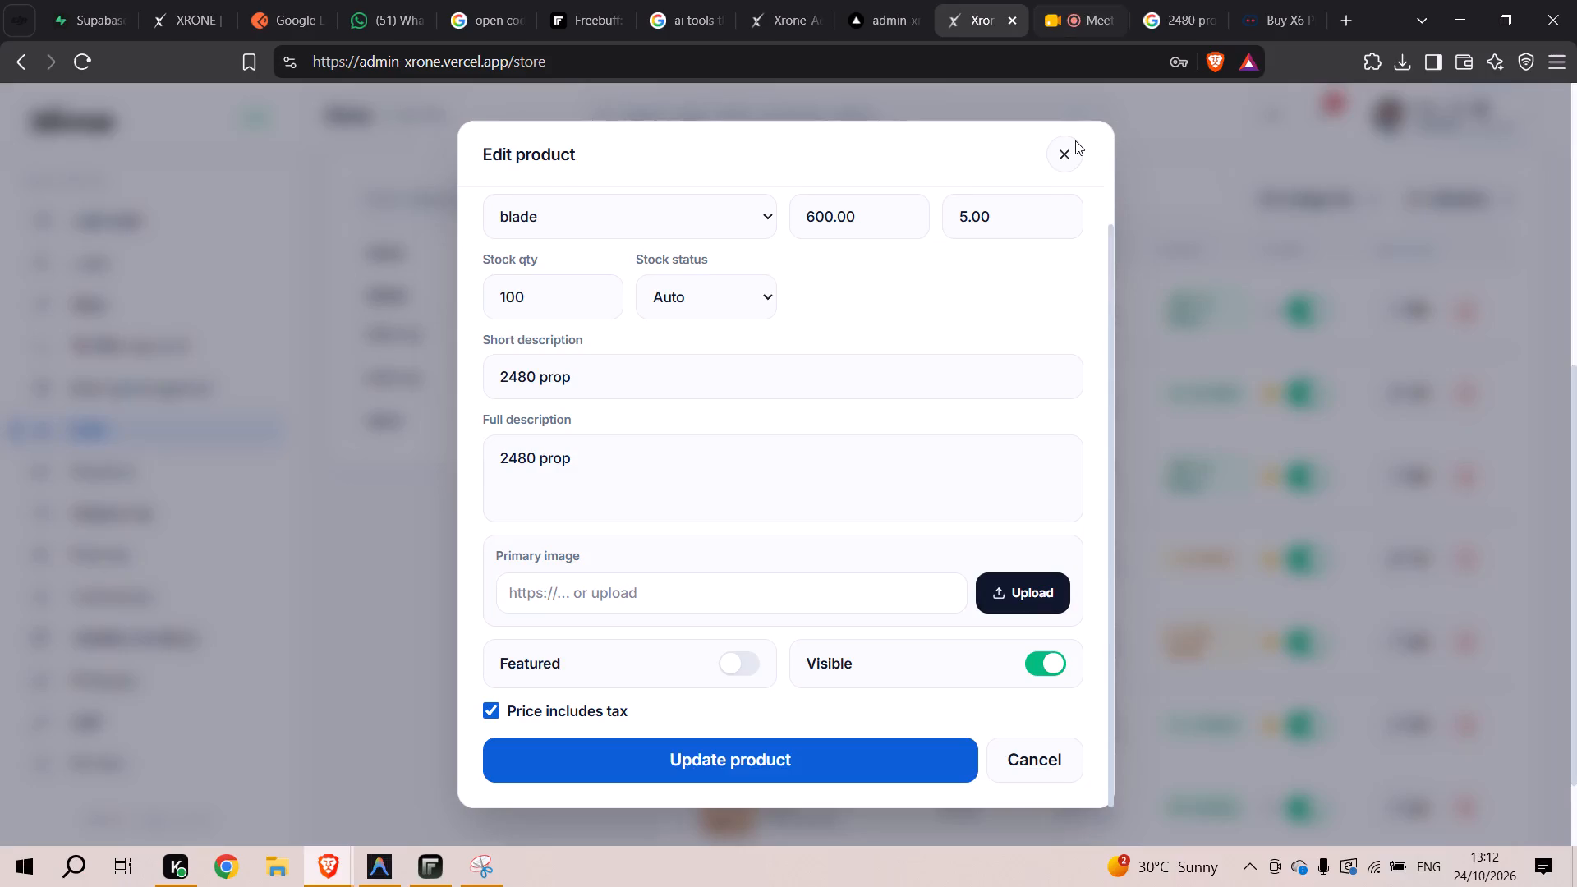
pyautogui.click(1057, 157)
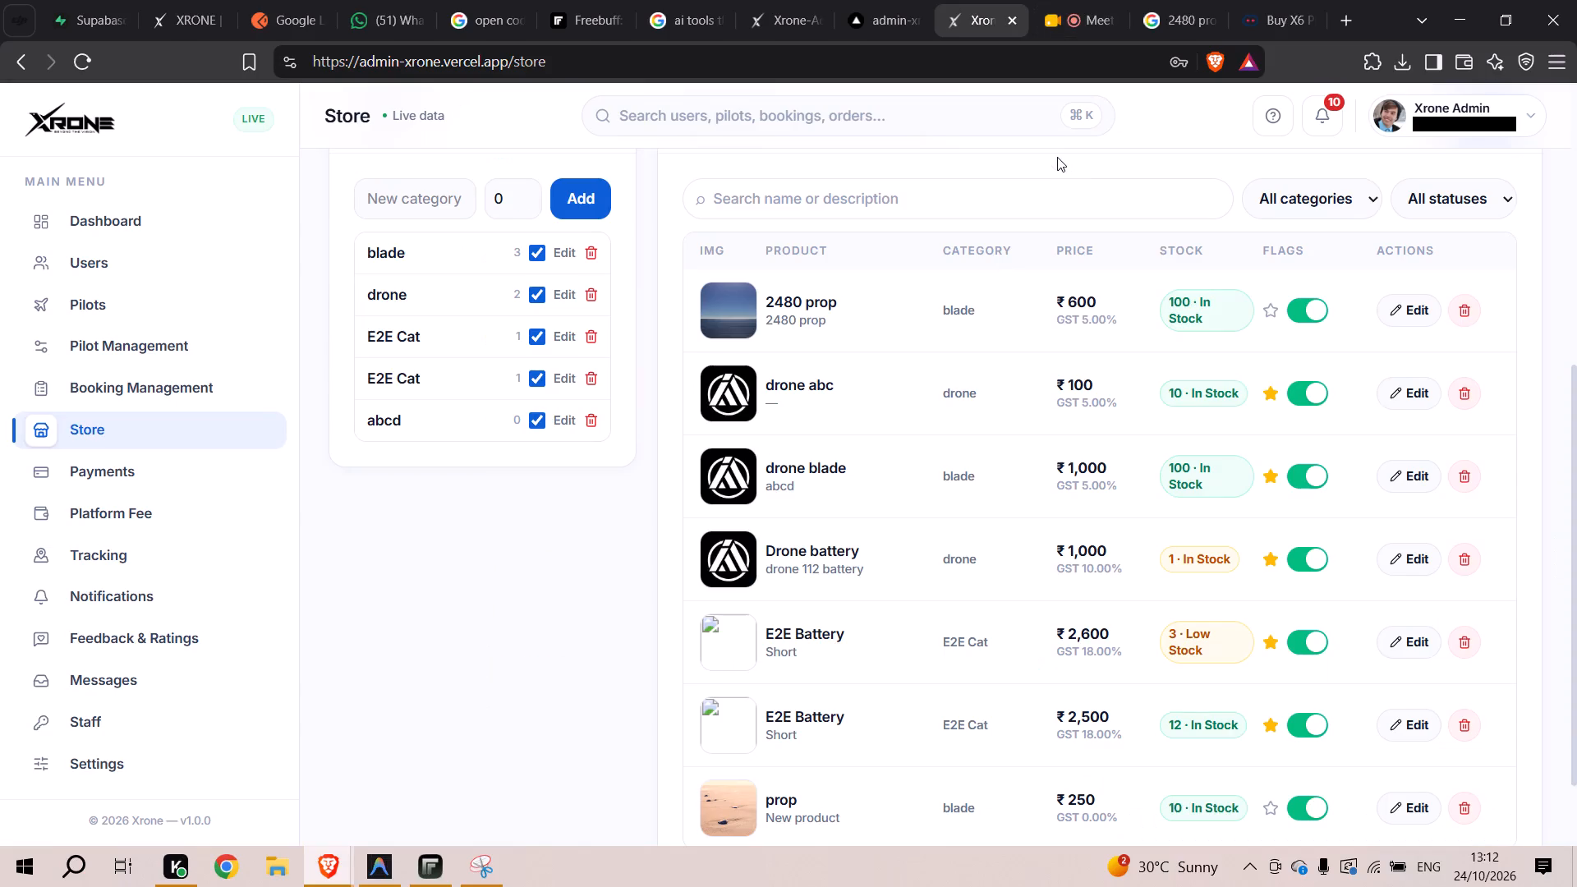
# Examine the primary image settings of Drone battery, 2480 prop and the ₹2,600 E2E Battery, closing each editor without saving.
pyautogui.click(1413, 561)
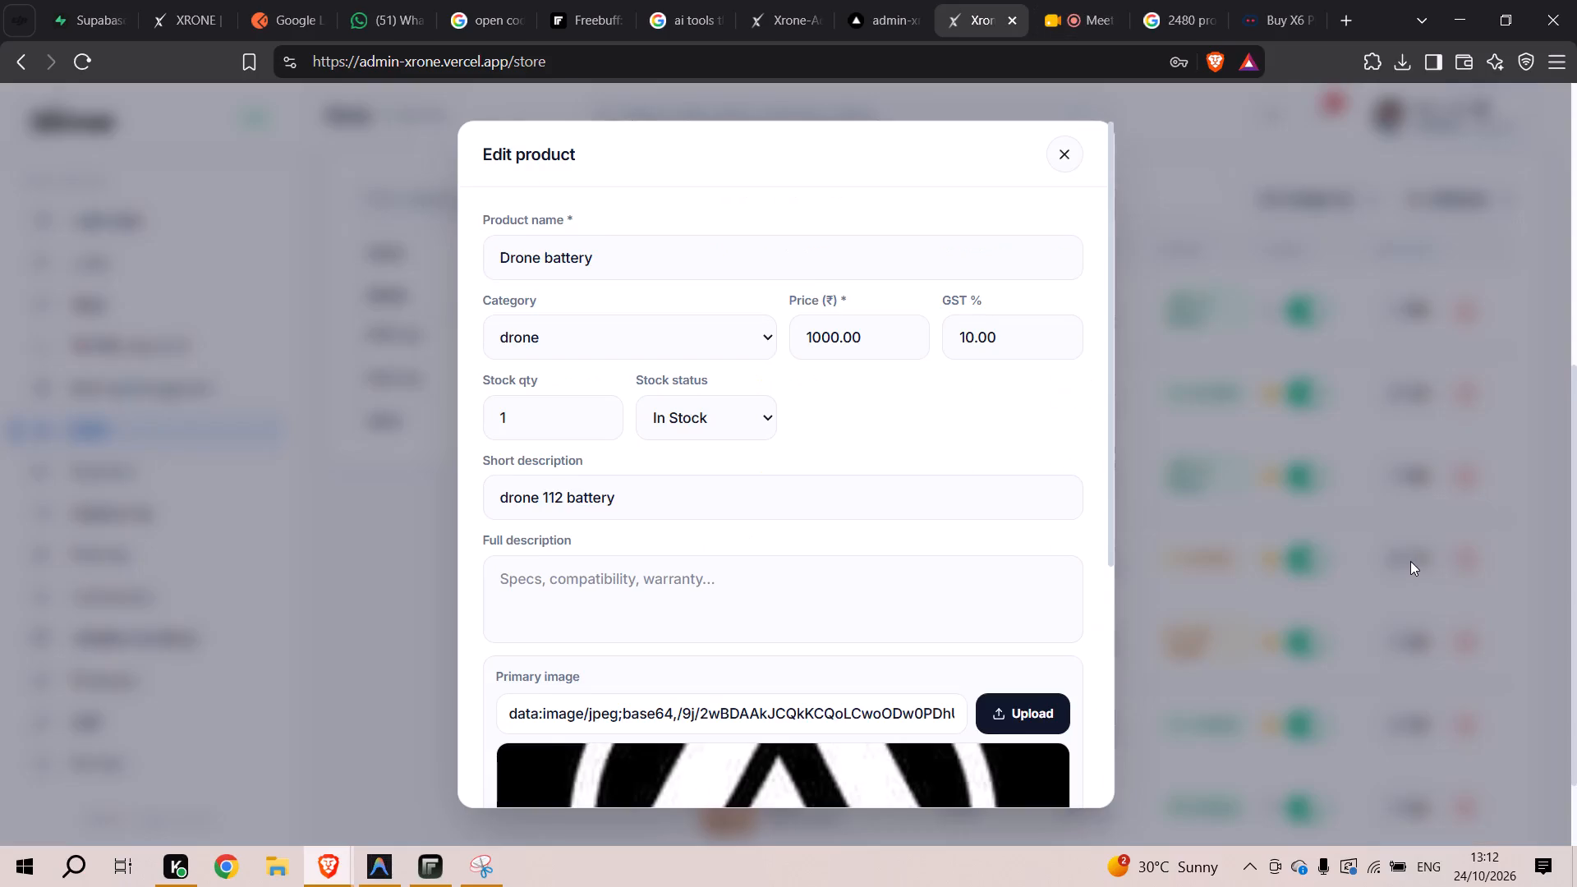
pyautogui.scroll(-7, 551, 719)
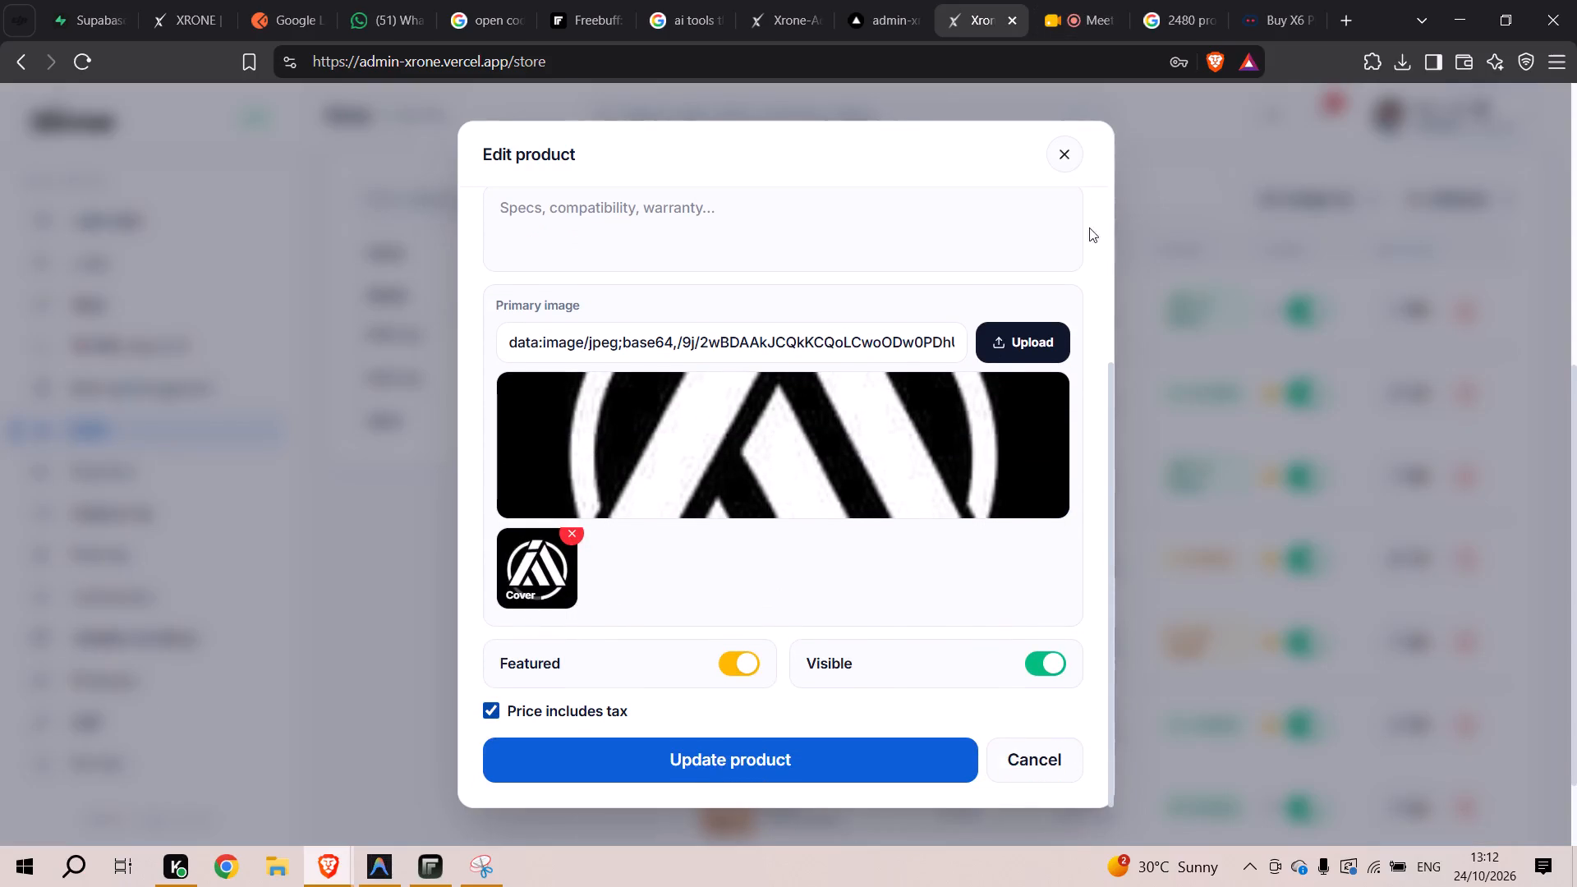
pyautogui.click(1051, 149)
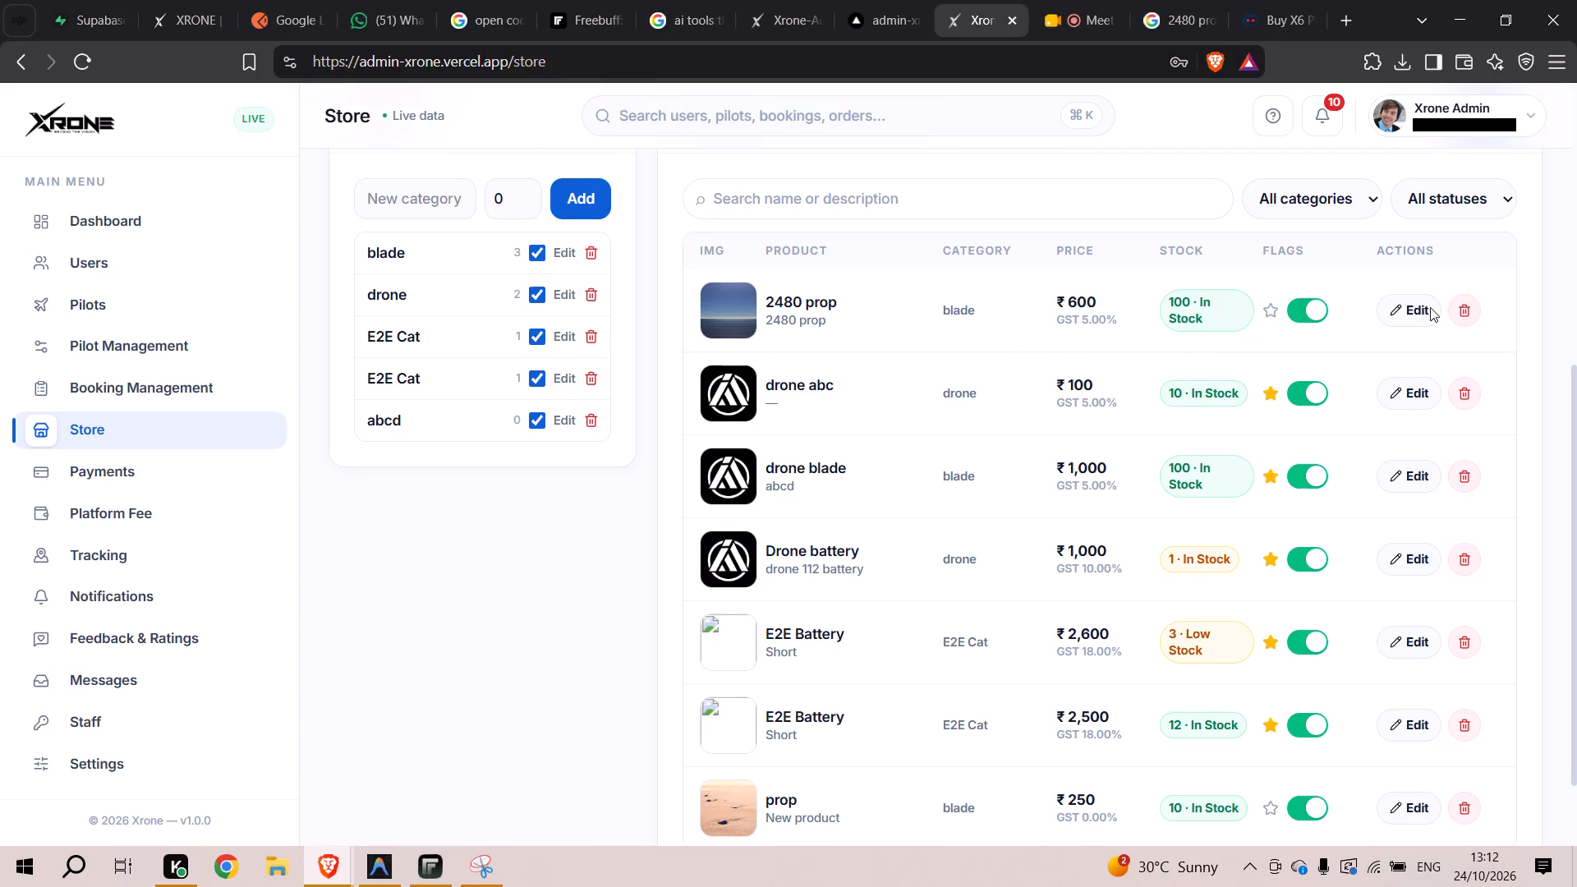
pyautogui.click(1369, 309)
pyautogui.click(1400, 309)
pyautogui.scroll(-3, 709, 675)
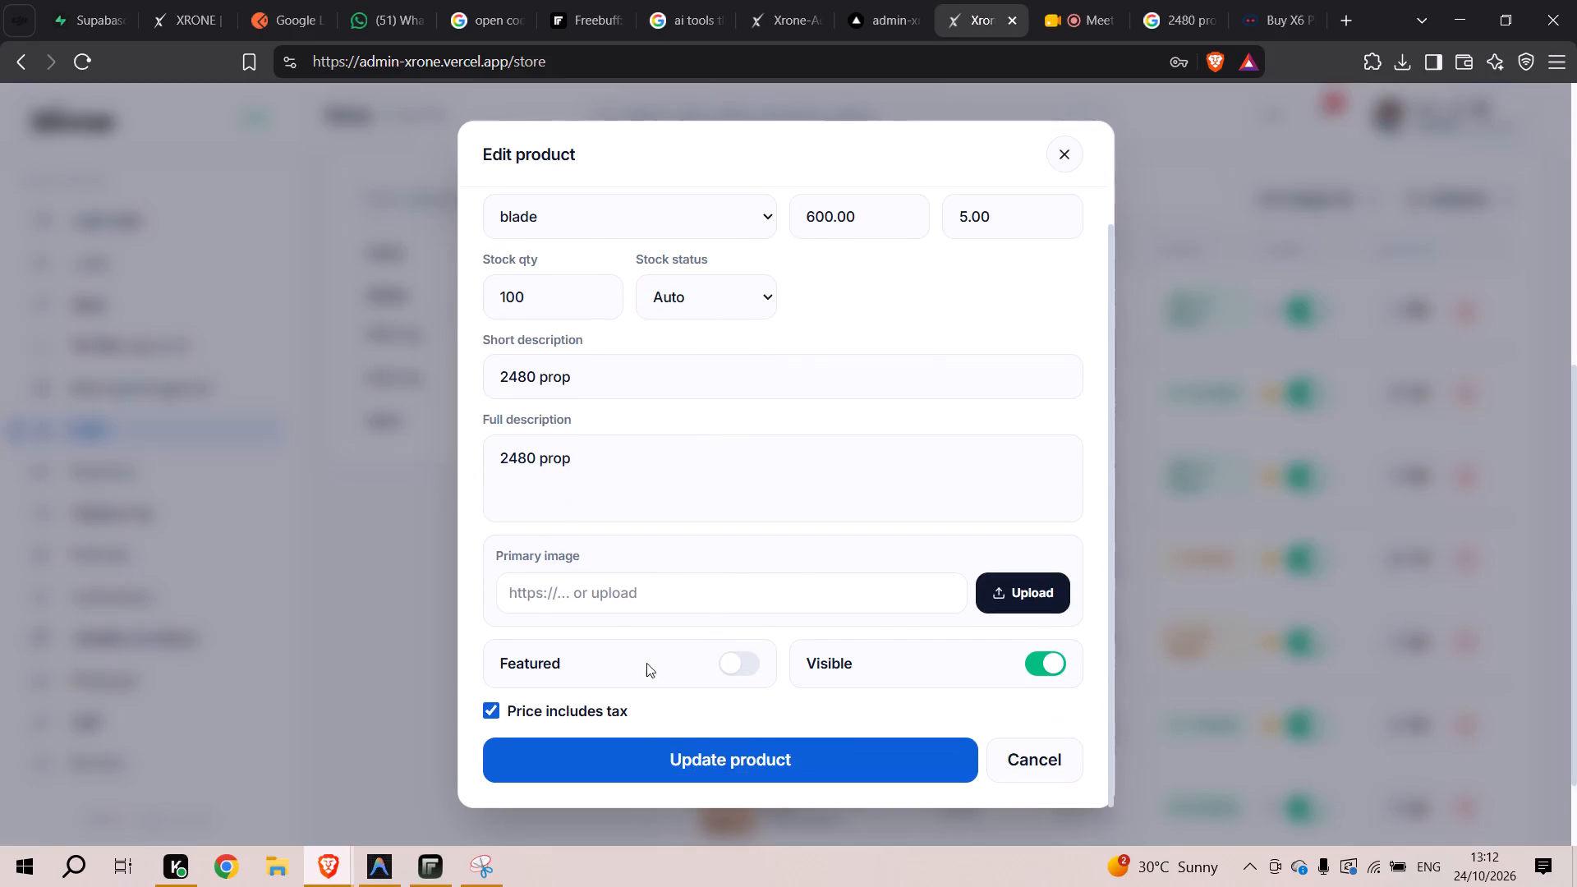
pyautogui.click(1076, 153)
pyautogui.scroll(-3, 1081, 485)
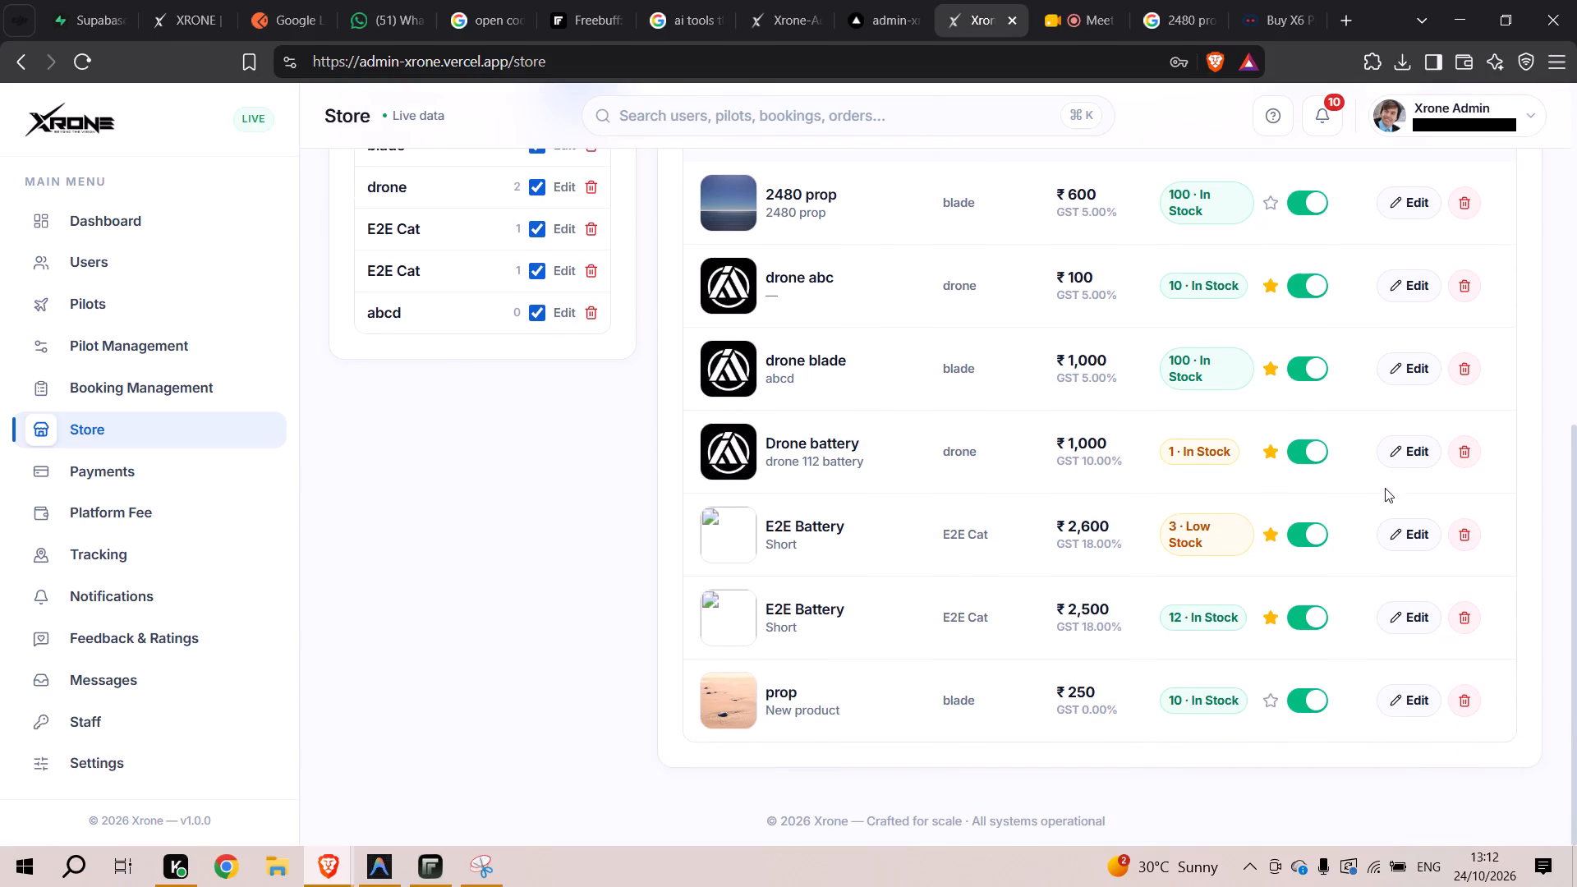
pyautogui.click(1381, 540)
pyautogui.scroll(-3, 771, 581)
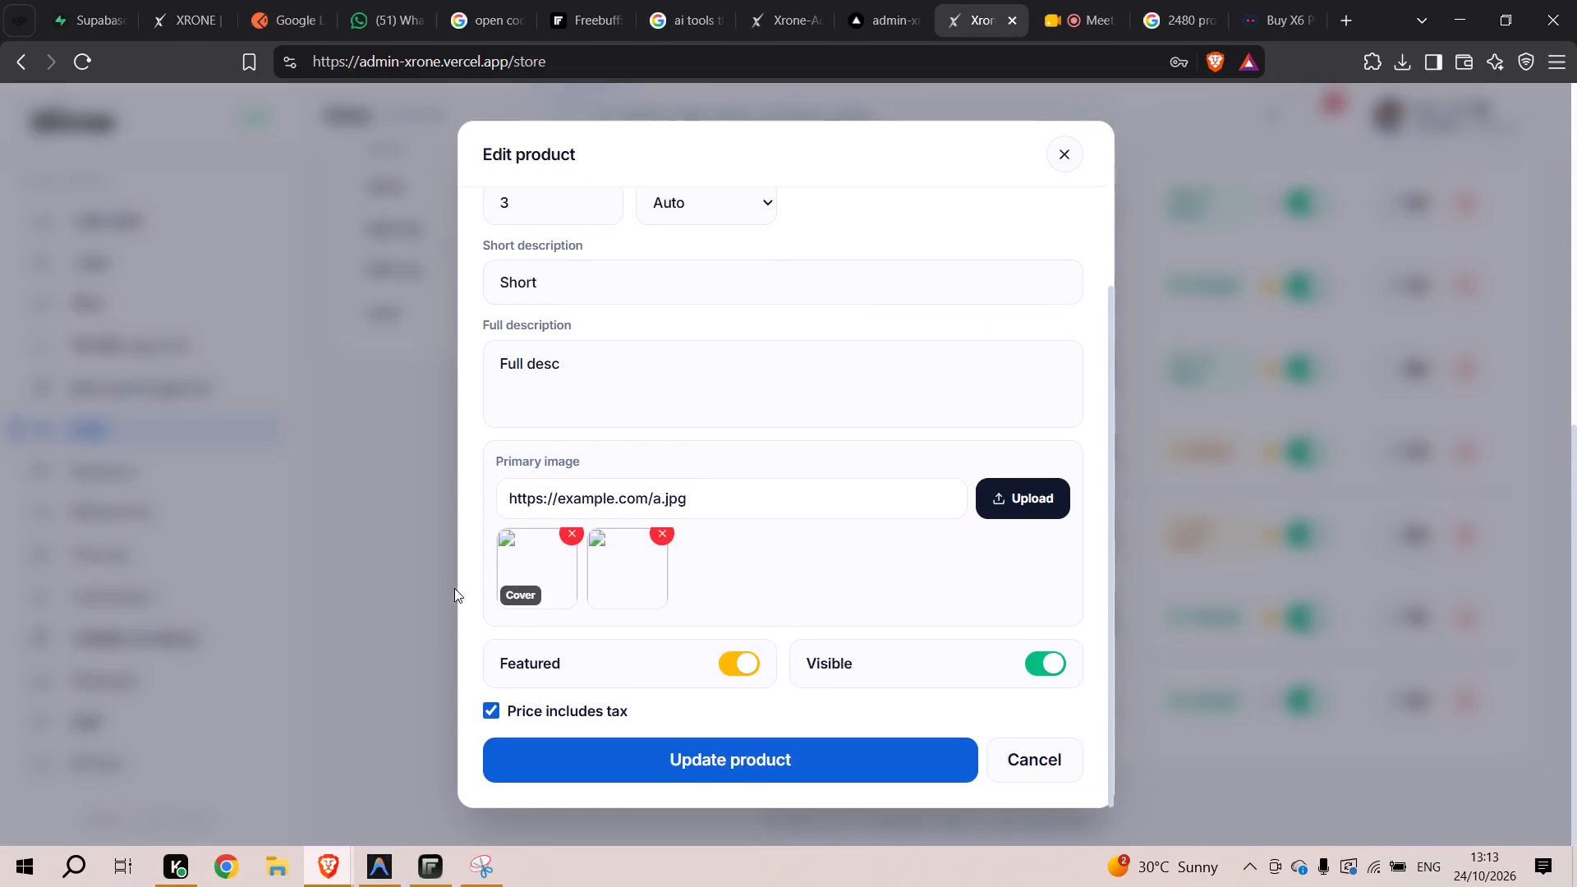
pyautogui.click(1069, 167)
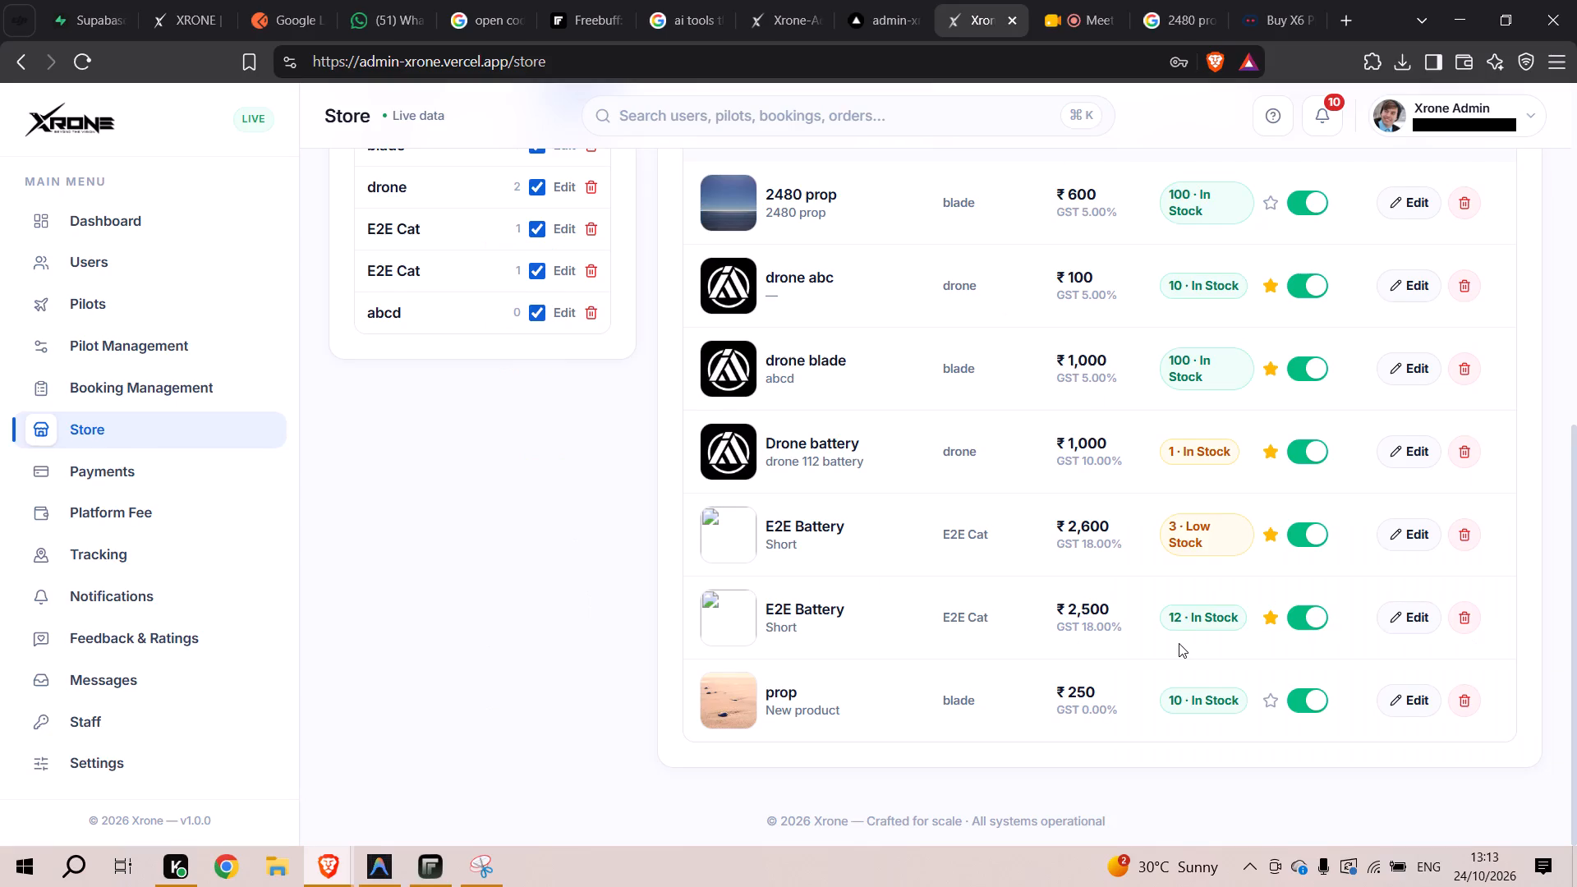
# Refresh the store data and examine the store's orders and customers lists.
pyautogui.scroll(-3, 1179, 643)
pyautogui.scroll(1, 1179, 643)
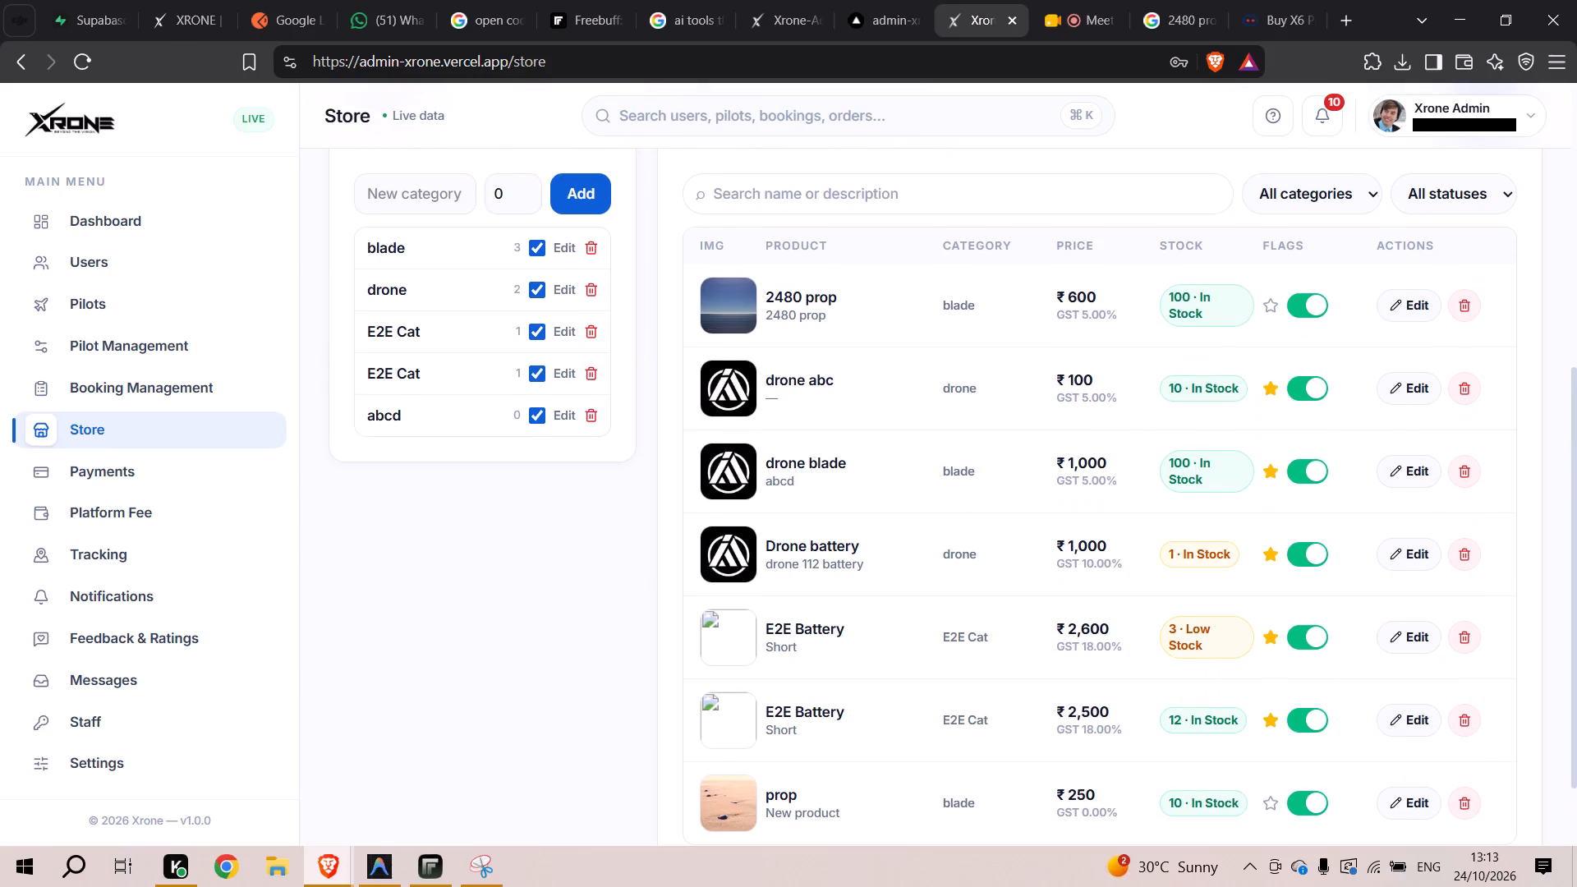
pyautogui.scroll(4, 1176, 643)
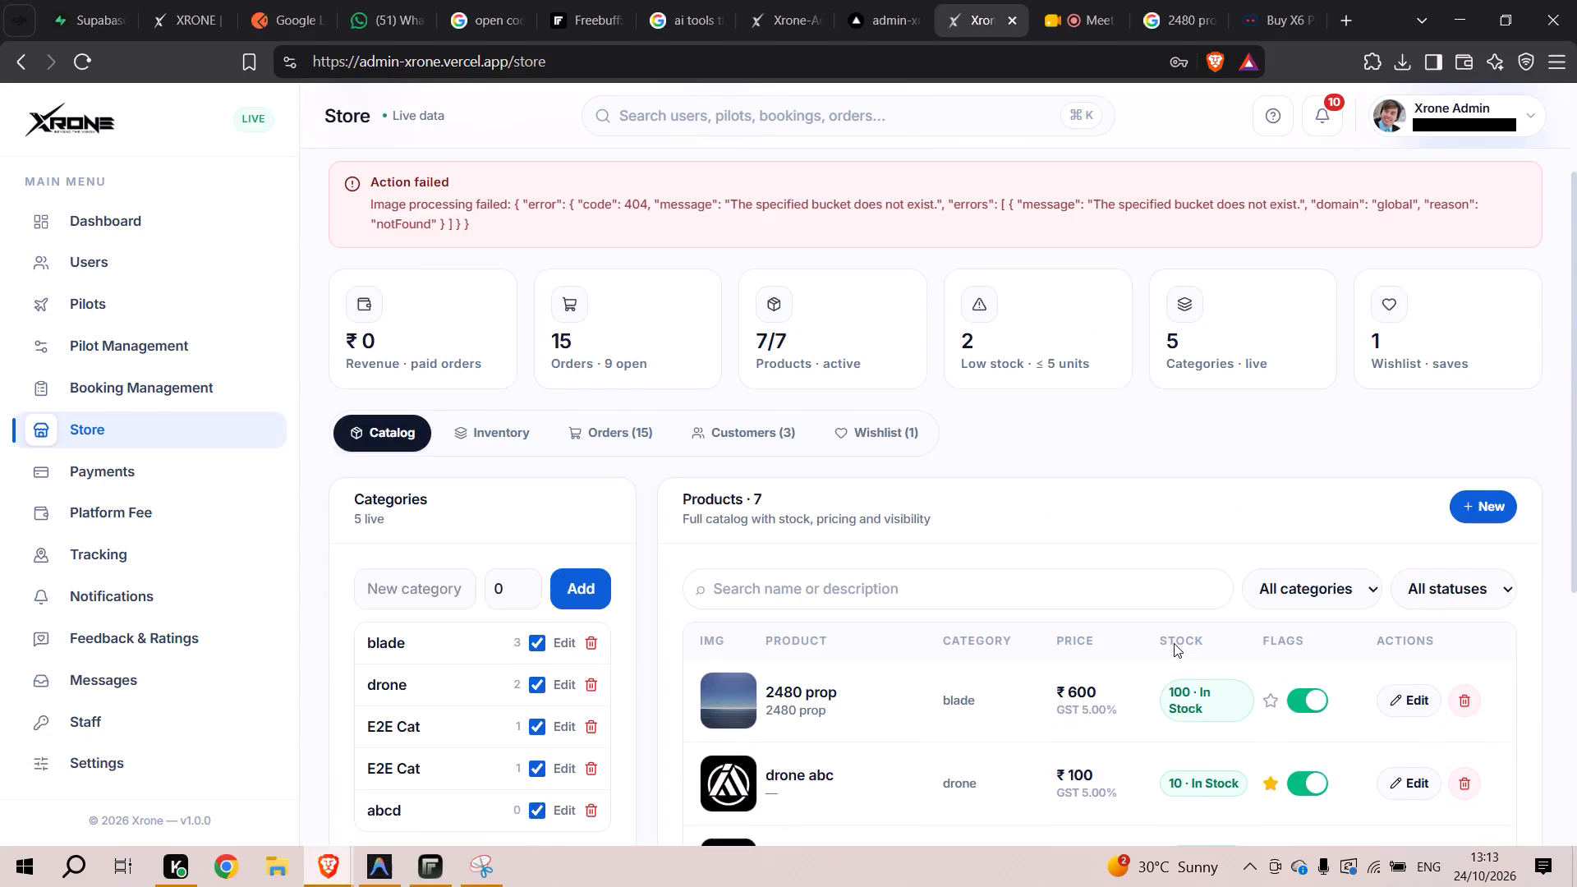
pyautogui.scroll(3, 1169, 646)
pyautogui.click(580, 568)
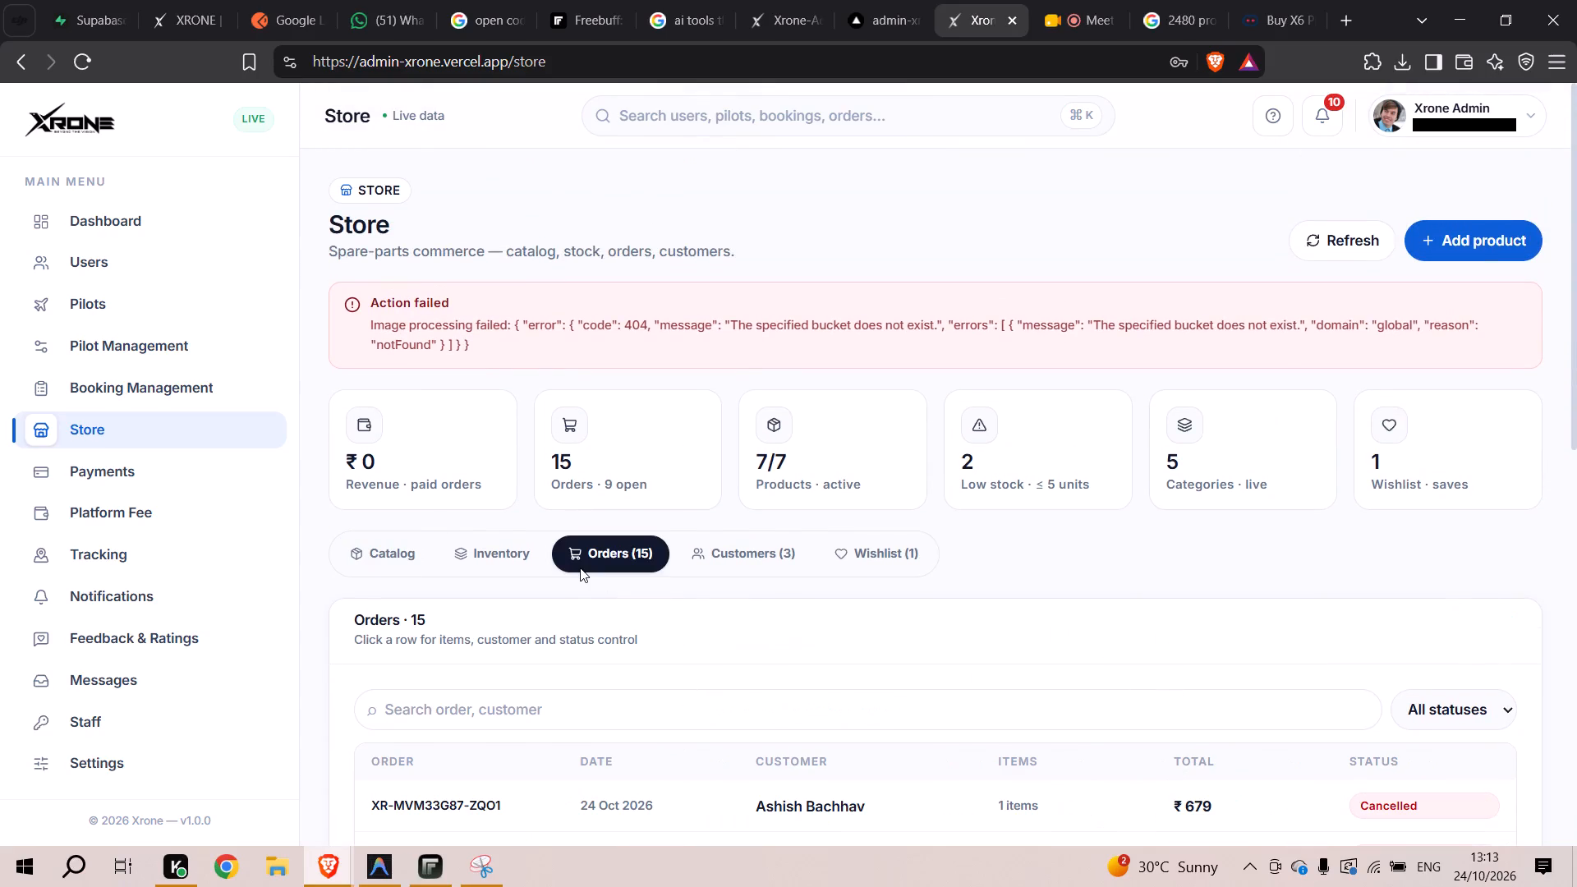
pyautogui.click(1322, 253)
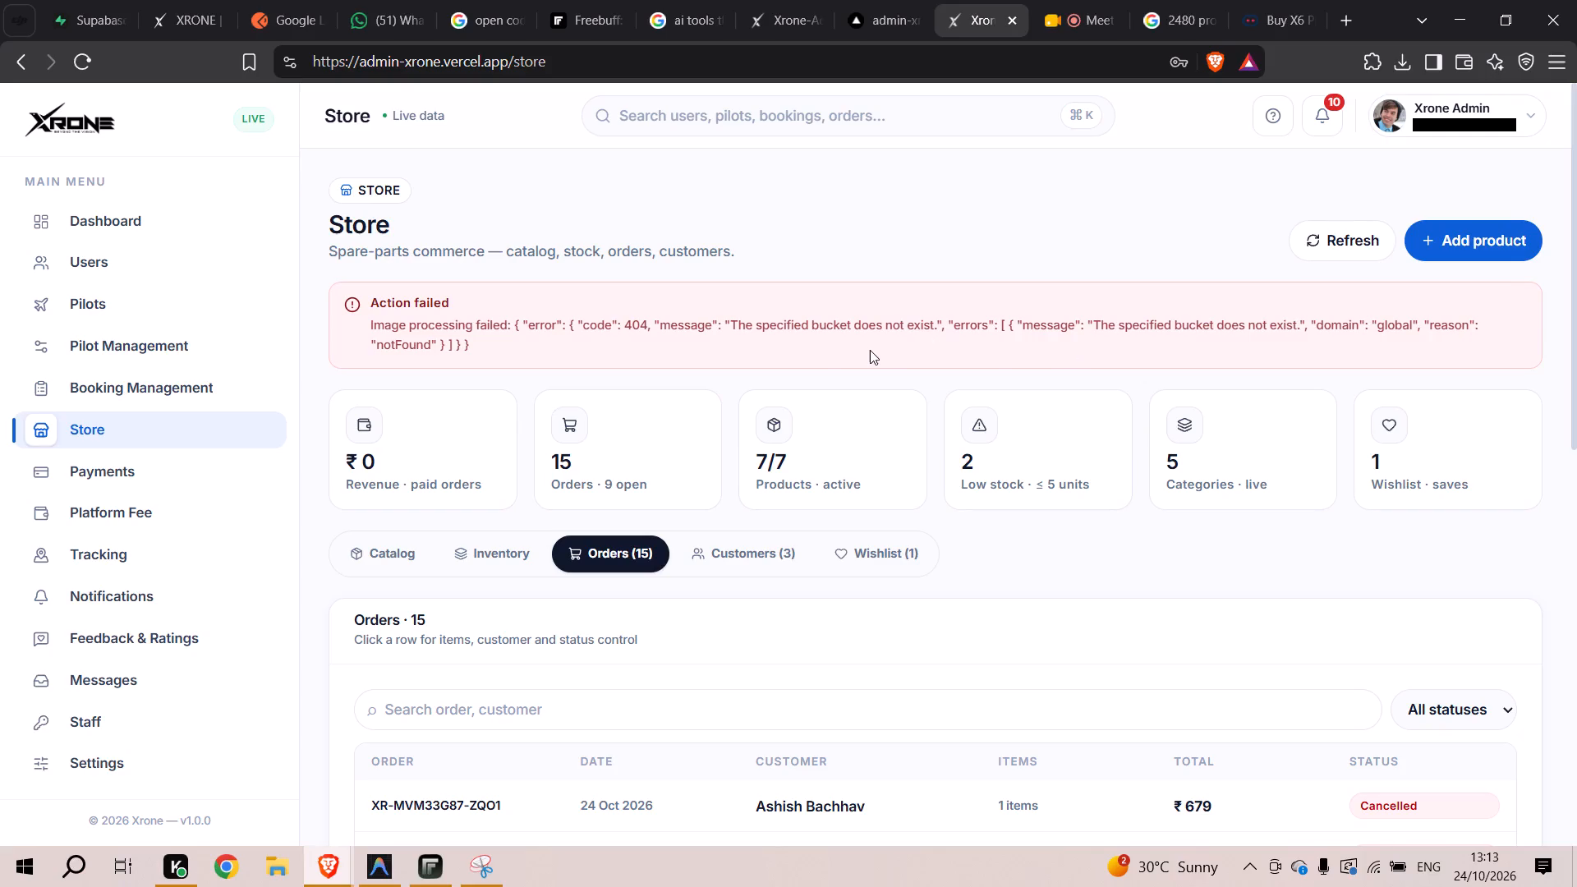
pyautogui.scroll(-3, 881, 418)
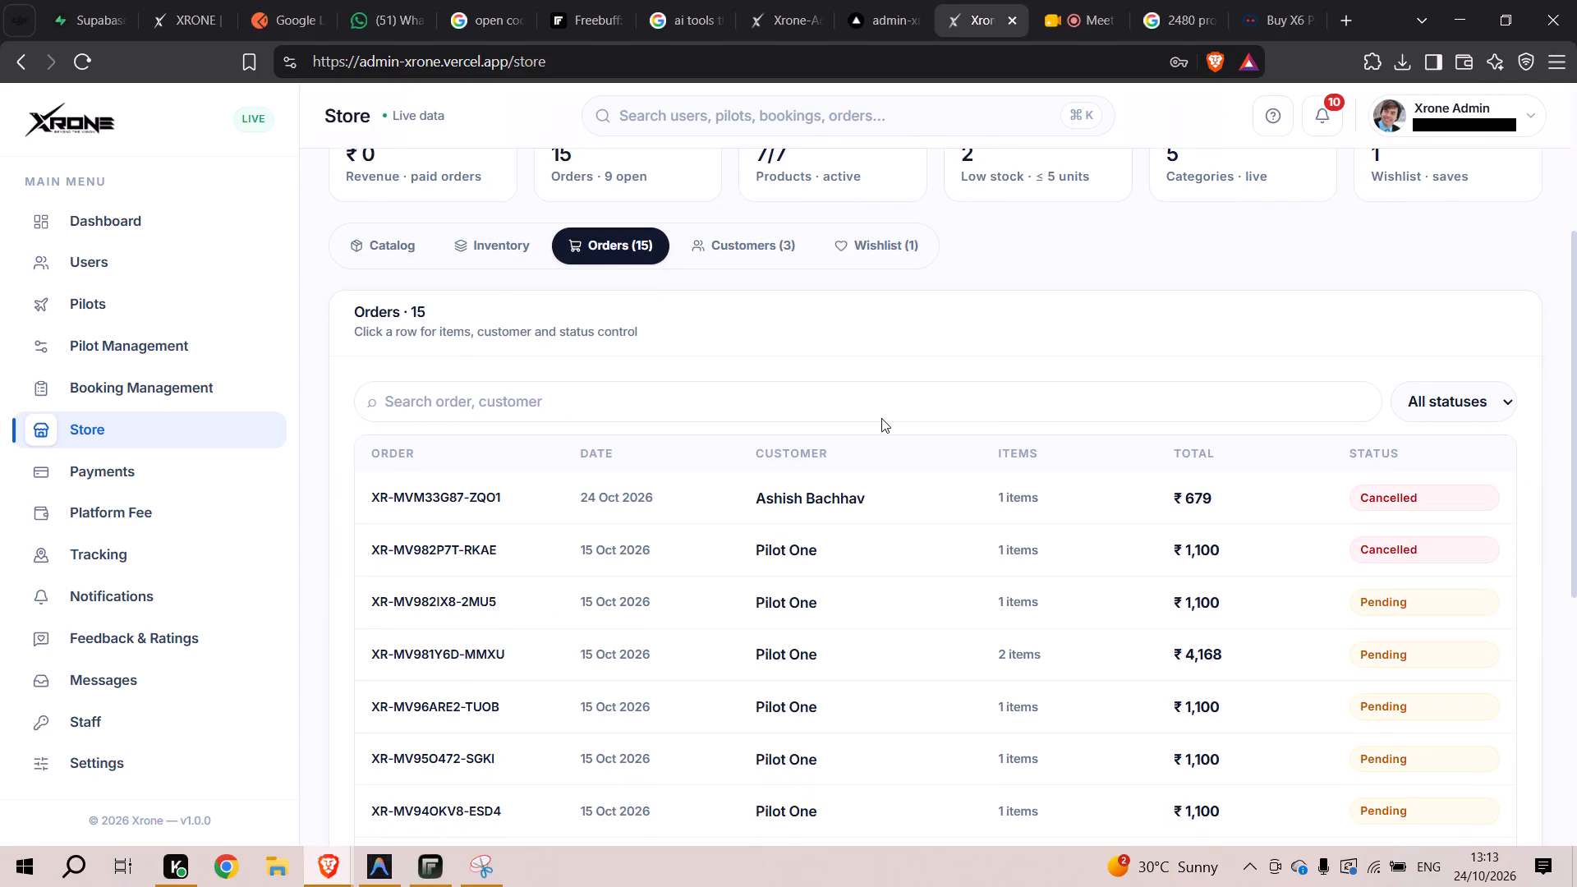
pyautogui.scroll(3, 881, 418)
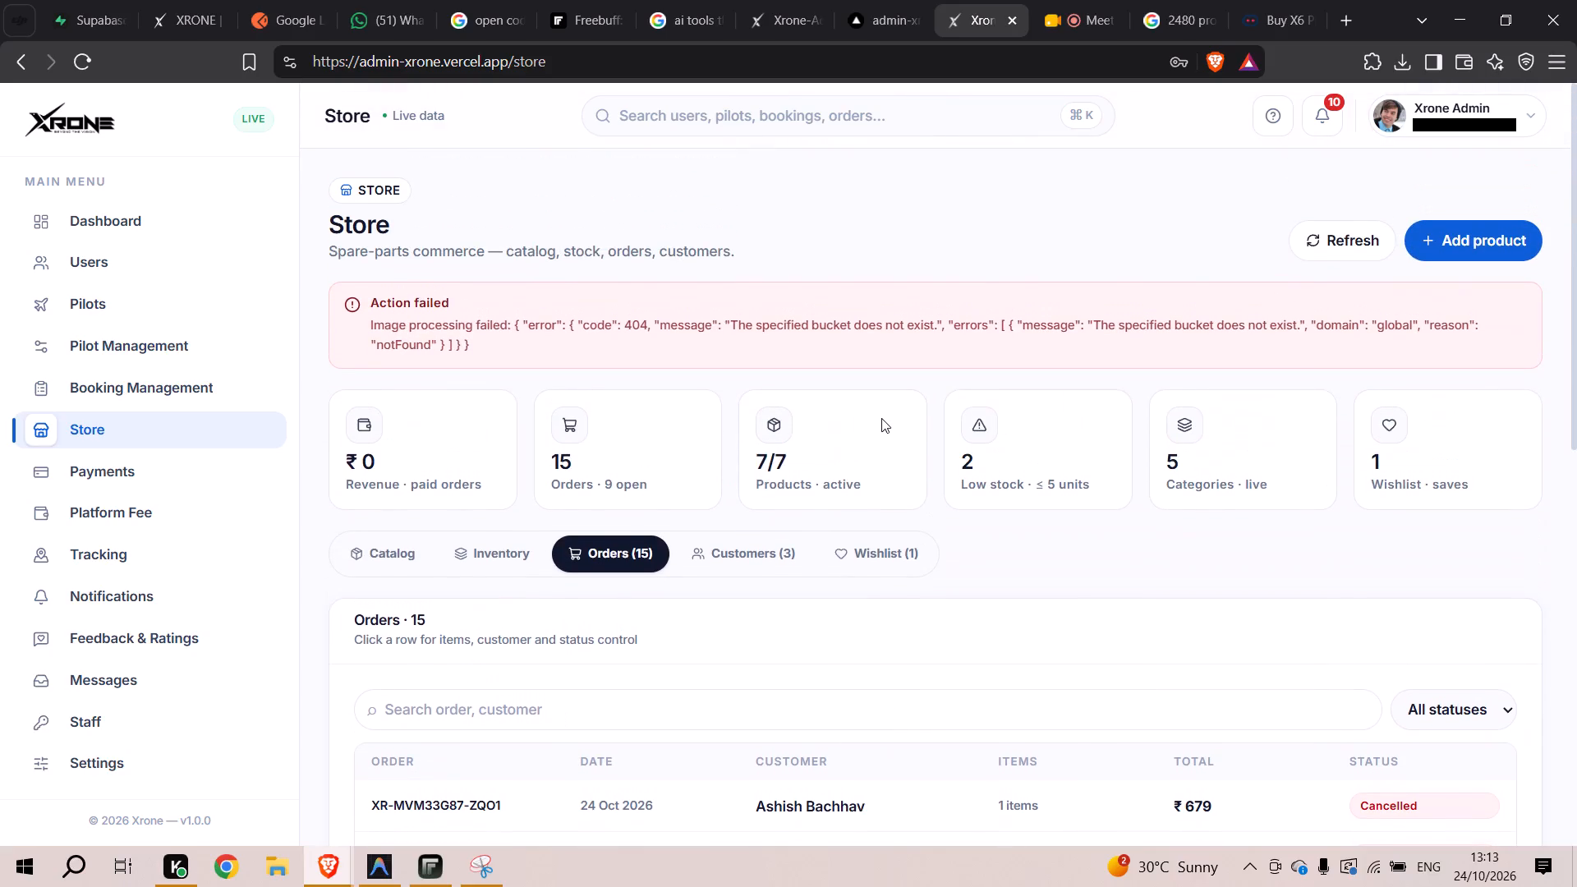
pyautogui.click(775, 556)
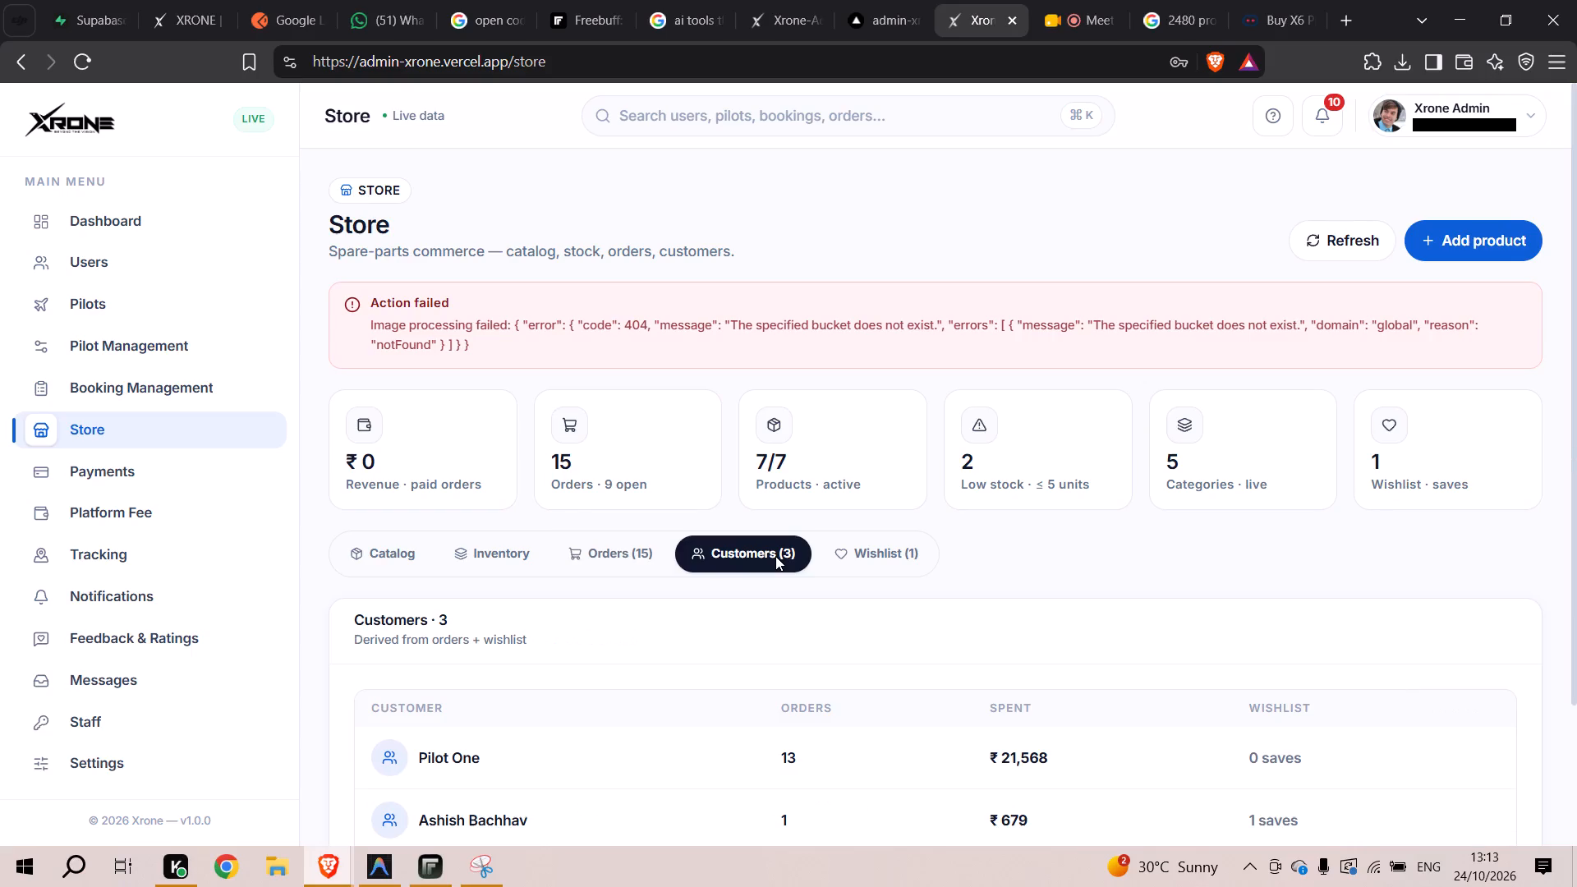
pyautogui.scroll(-3, 775, 556)
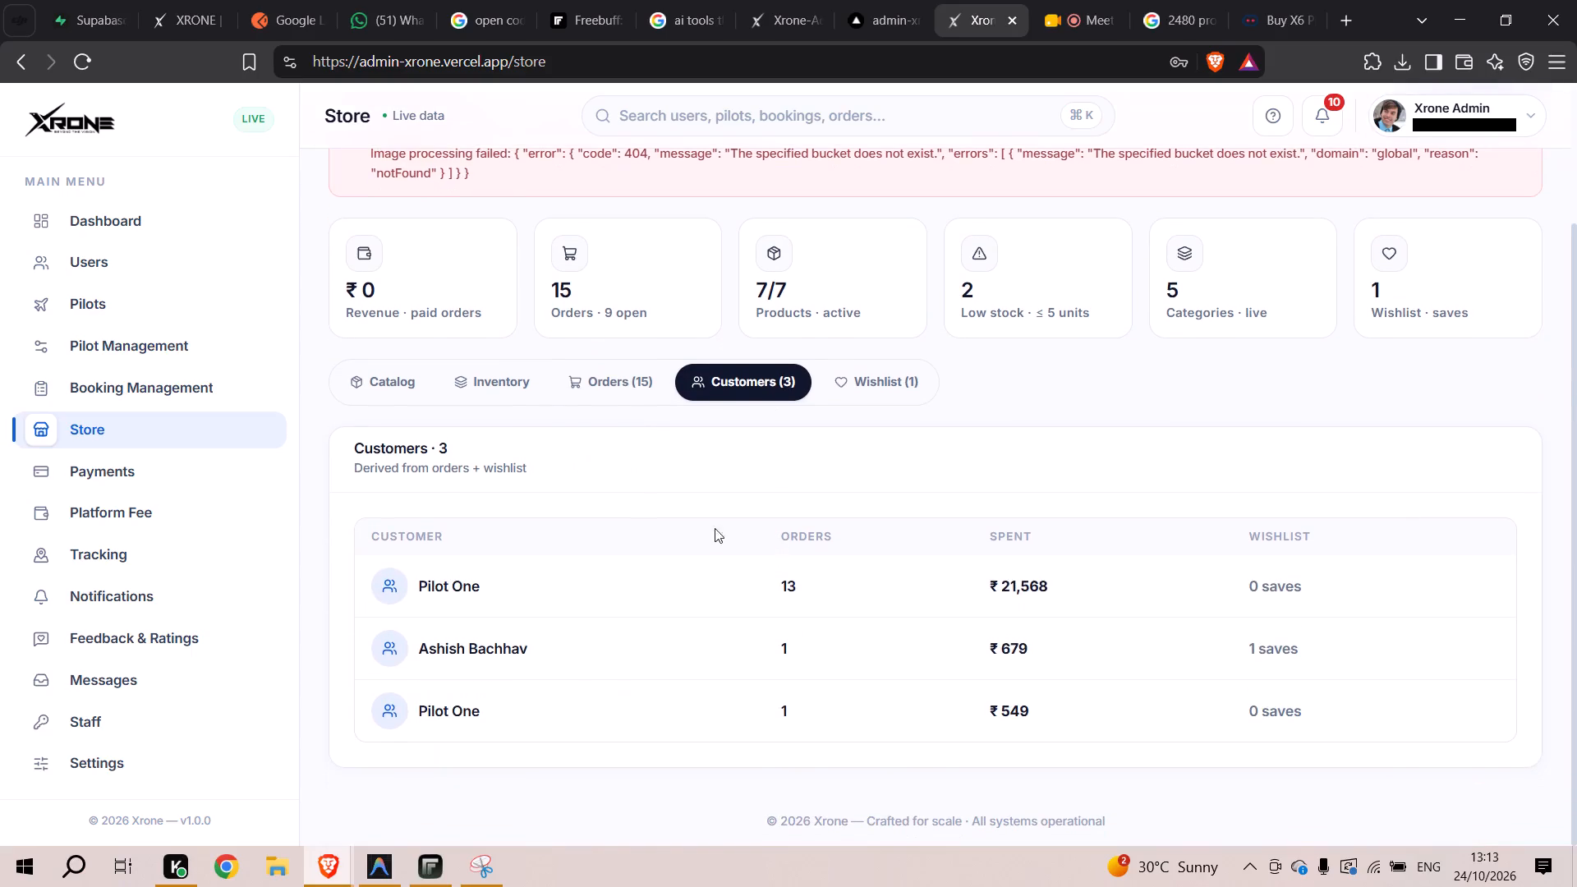
# Recheck the store's orders, wishlist, inventory and customers sections to compare their records.
pyautogui.click(600, 387)
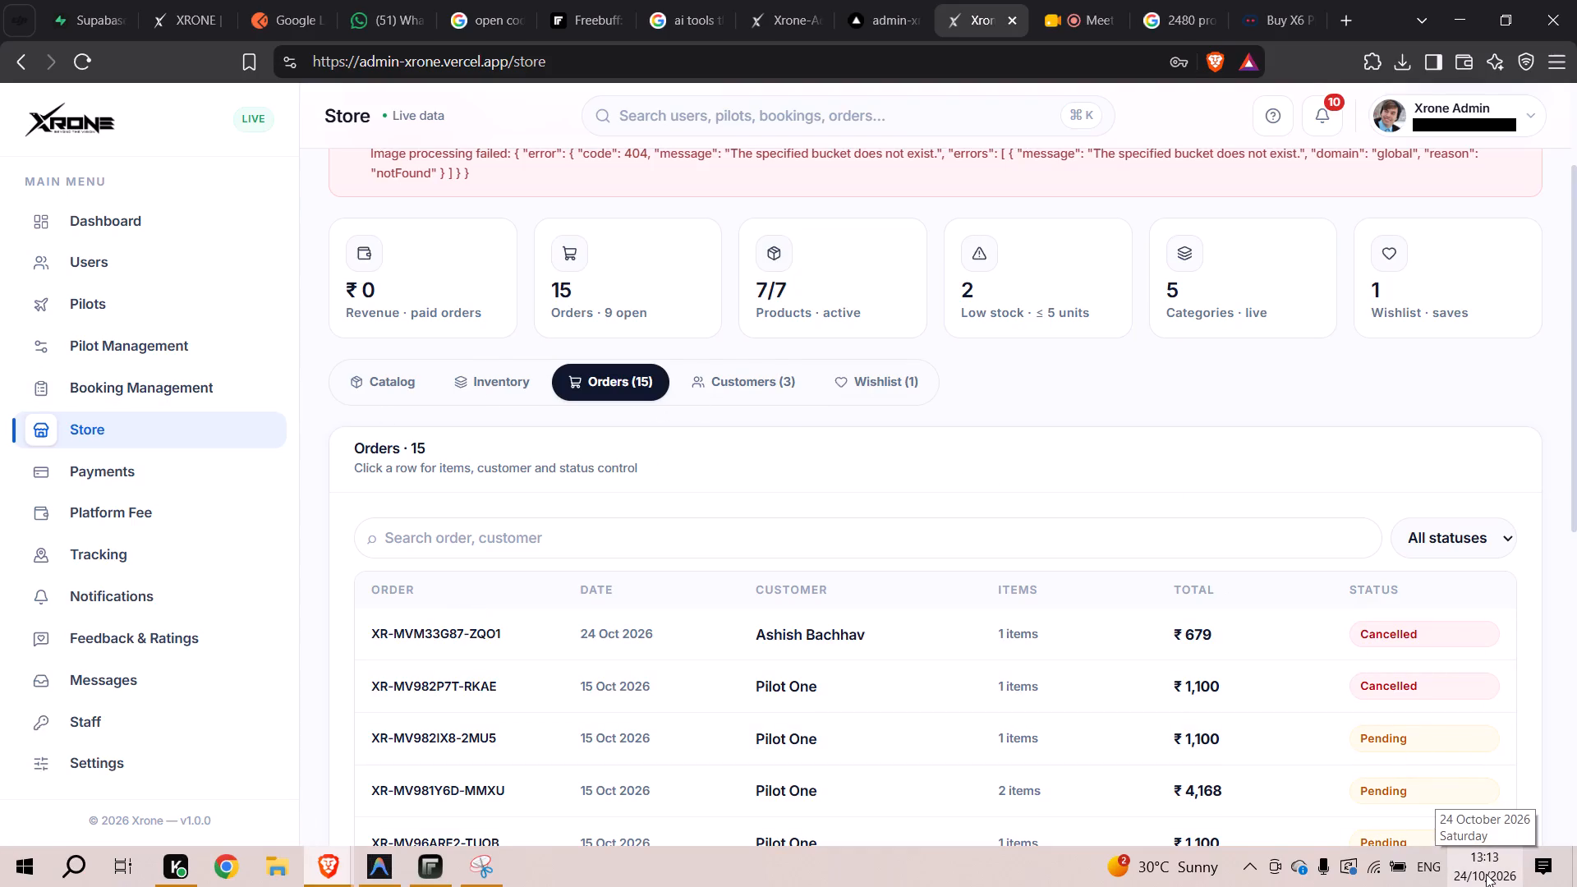
pyautogui.click(898, 375)
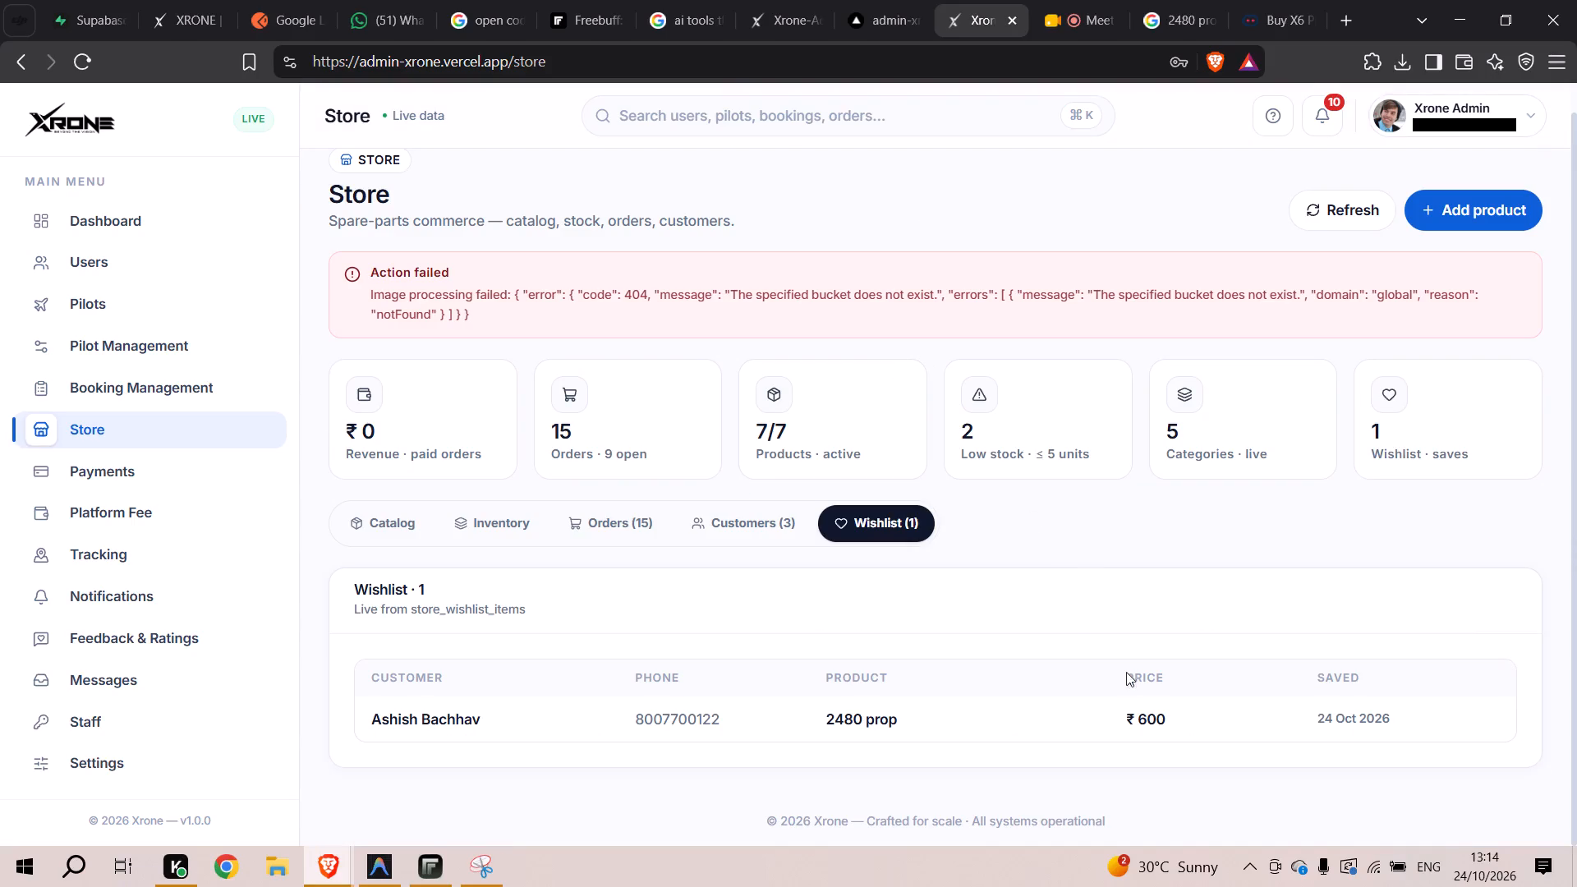
pyautogui.click(755, 527)
pyautogui.click(602, 529)
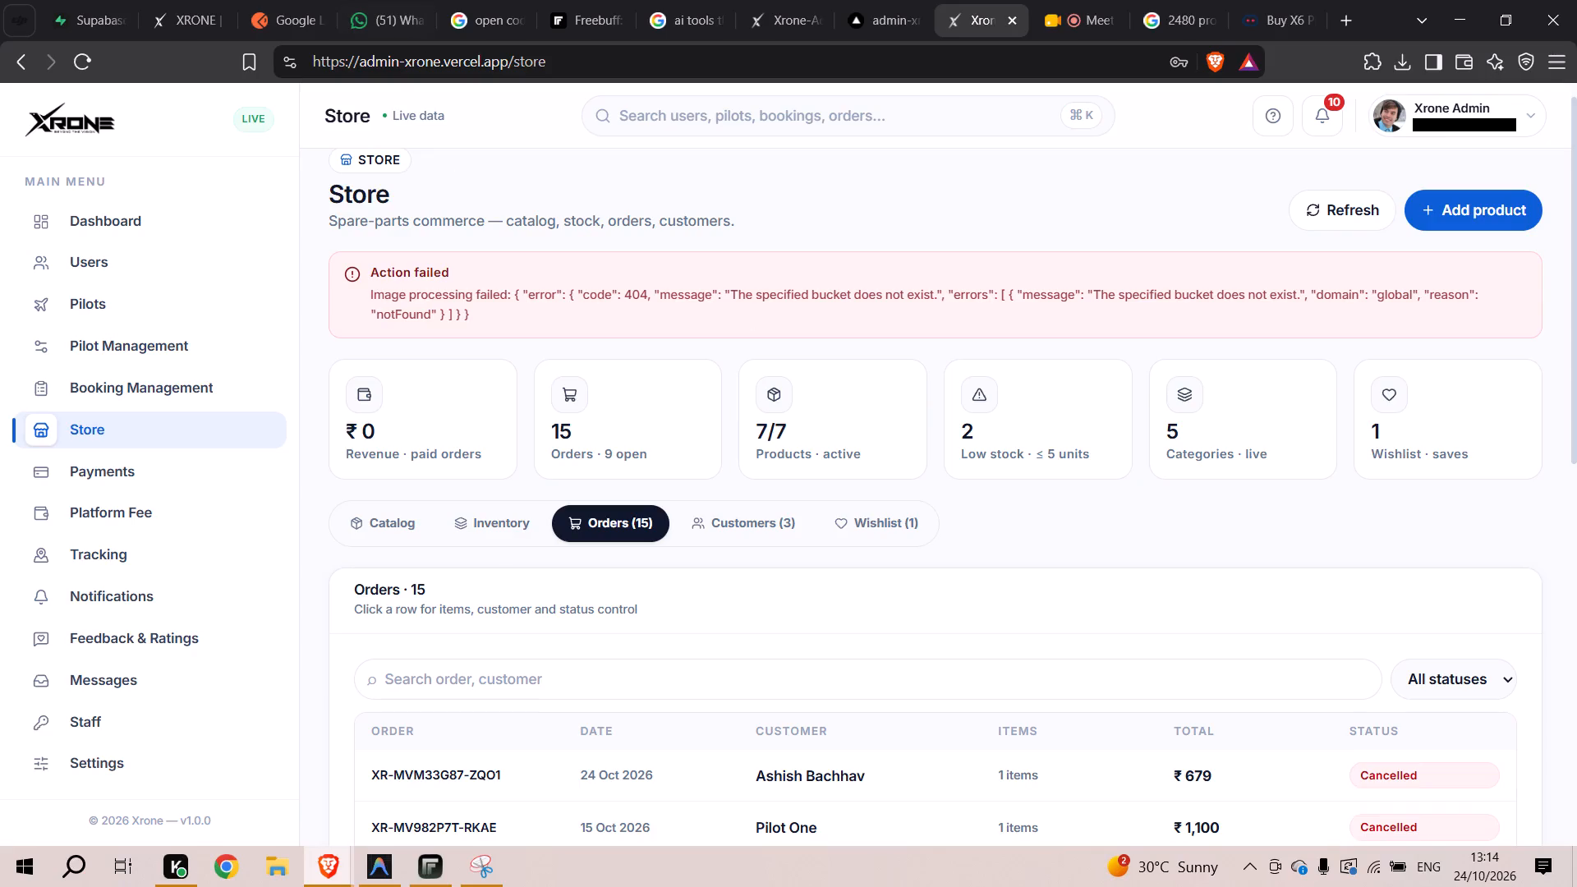
pyautogui.scroll(-2, 926, 655)
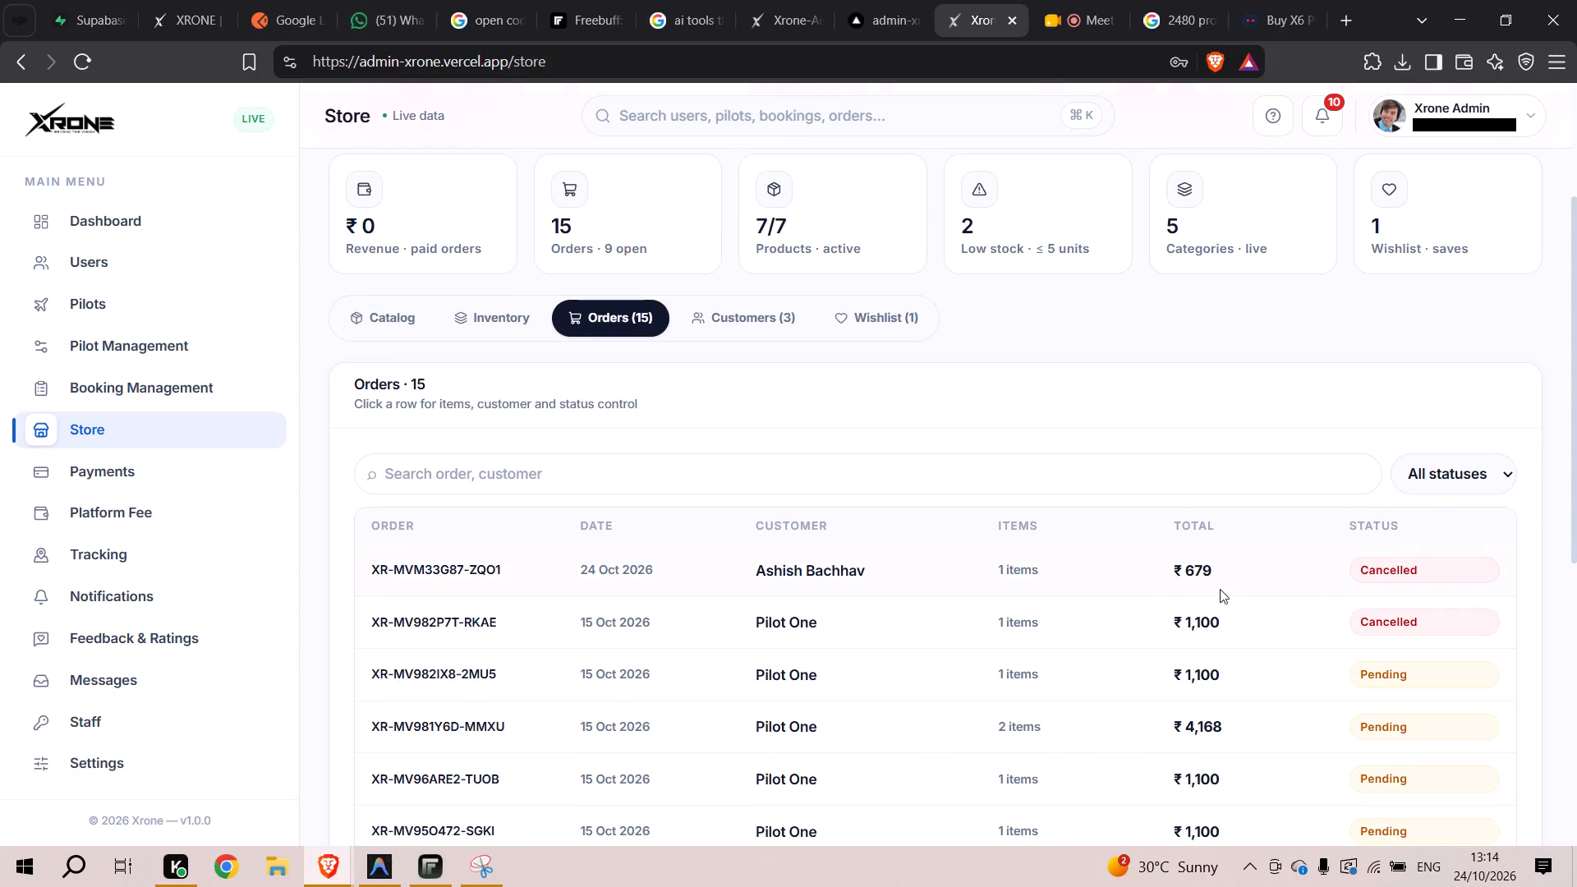
pyautogui.click(477, 327)
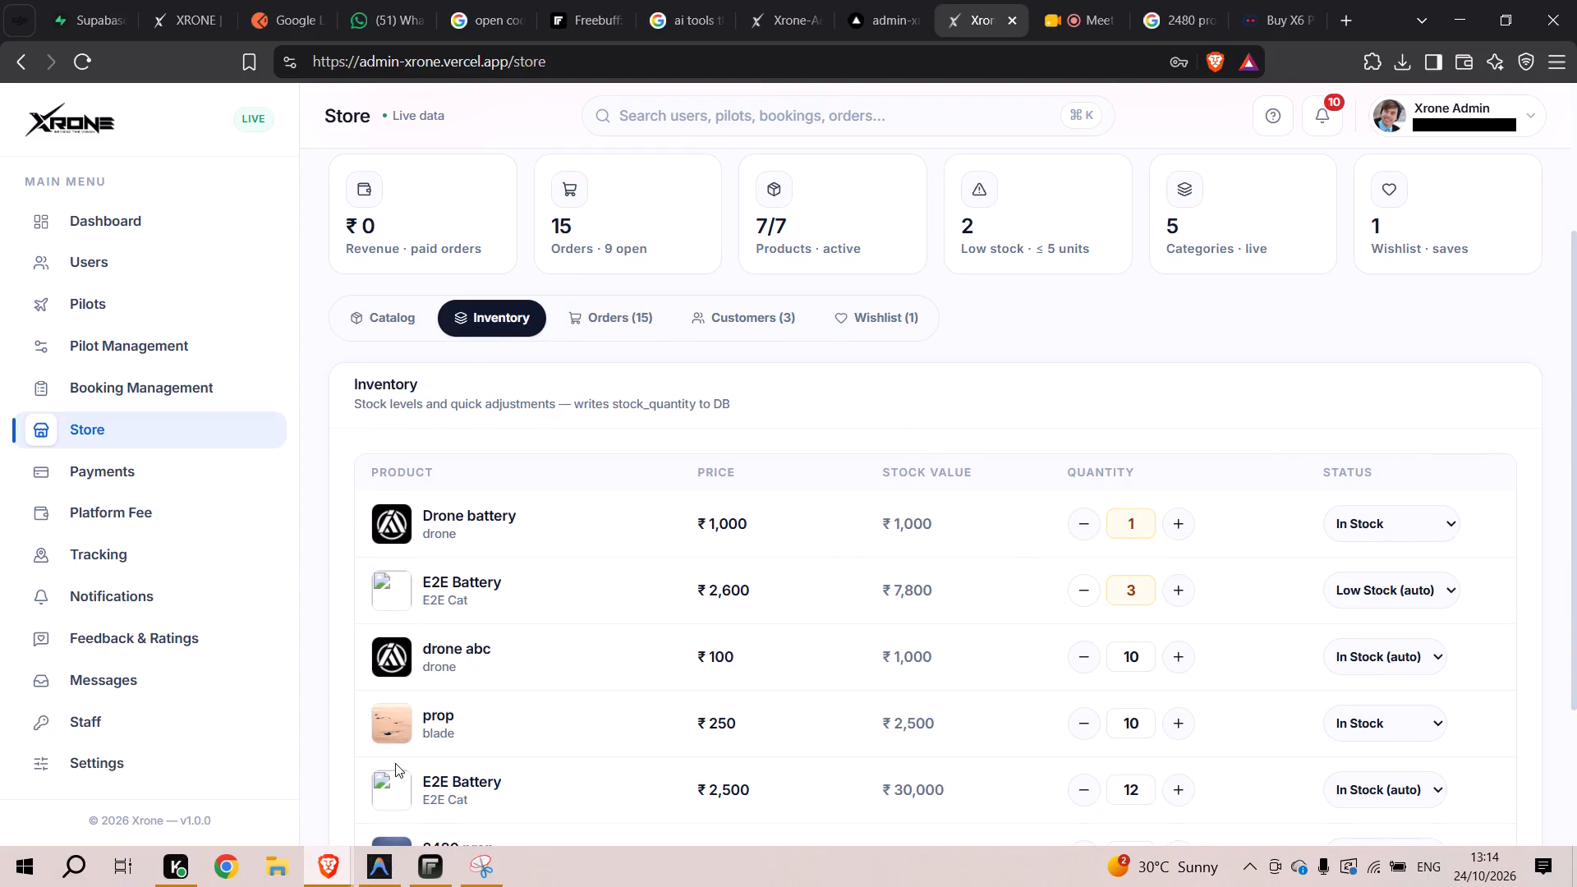
pyautogui.scroll(-2, 402, 763)
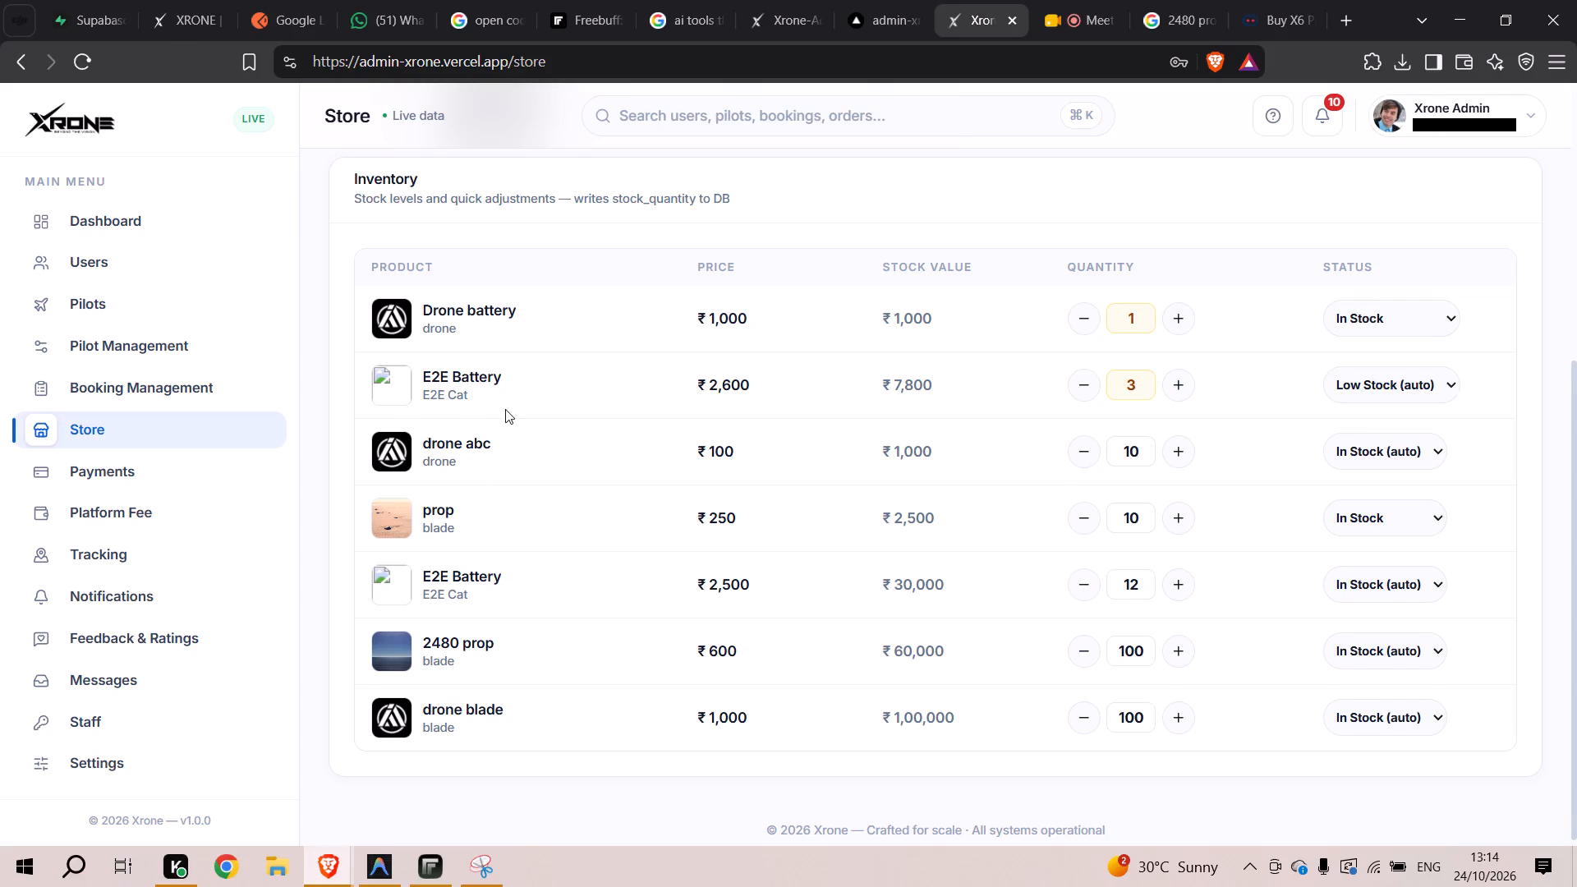
pyautogui.scroll(3, 505, 409)
pyautogui.click(627, 422)
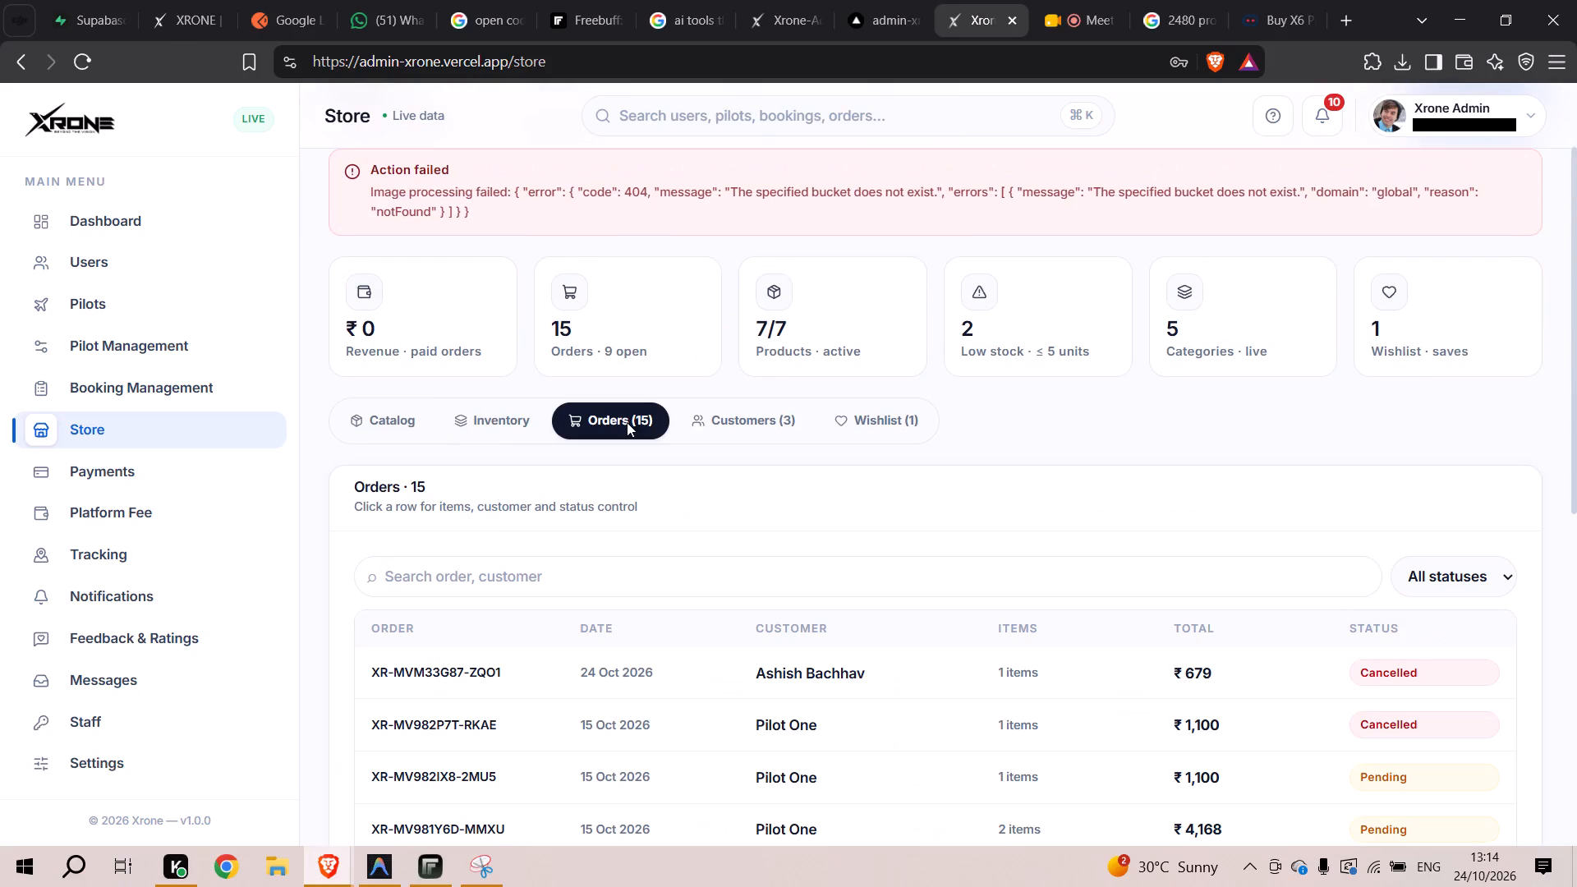
pyautogui.scroll(-1, 1230, 677)
pyautogui.click(768, 329)
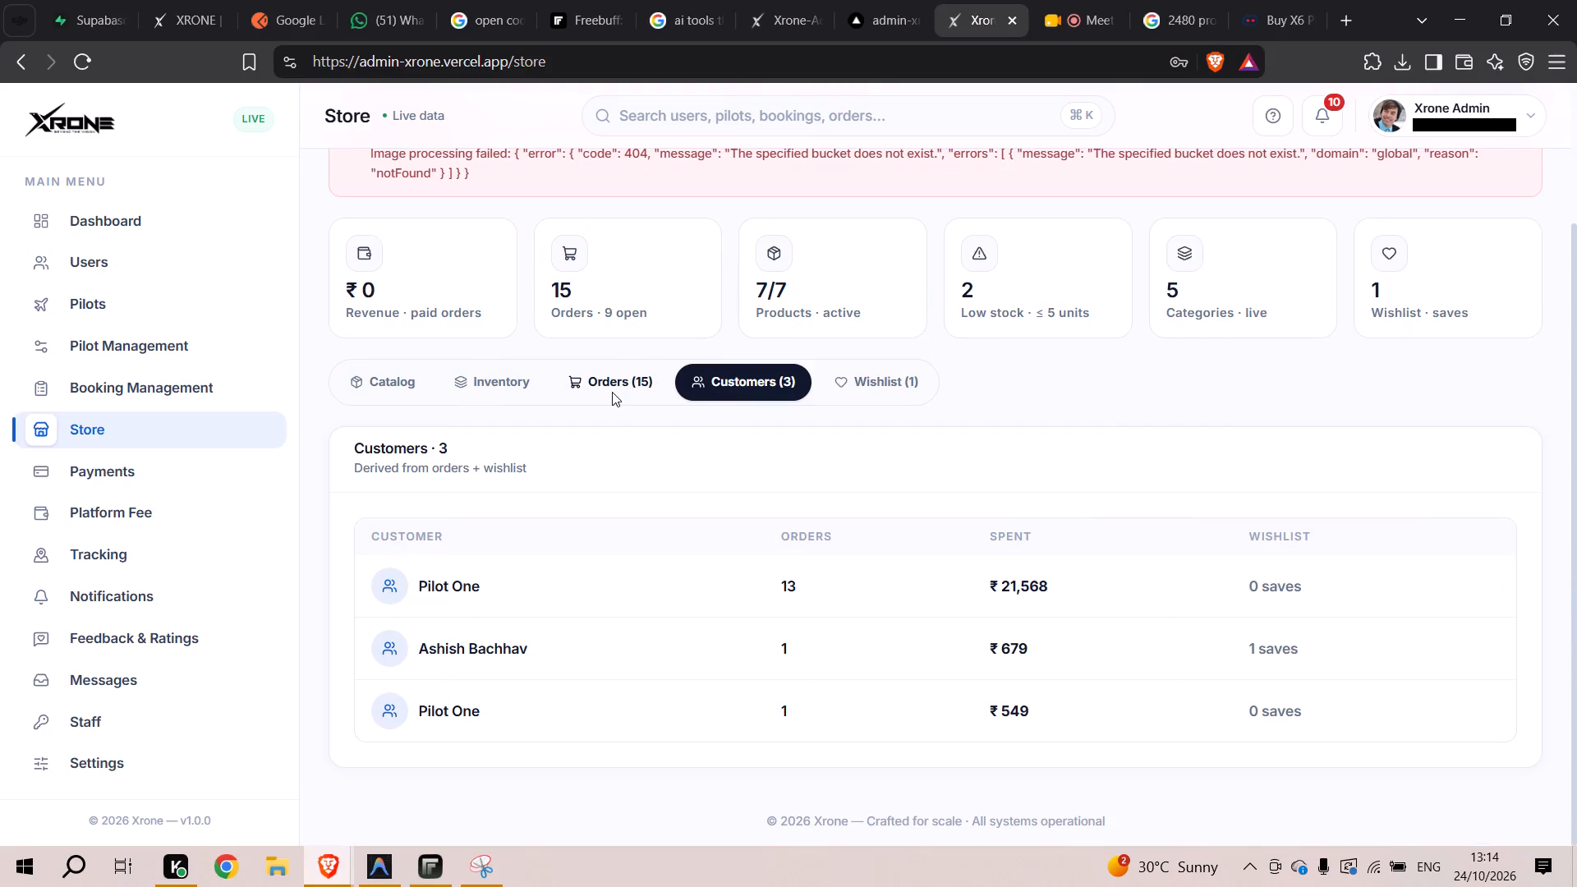
# Open the Booking Management page to view the latest bookings.
pyautogui.click(98, 393)
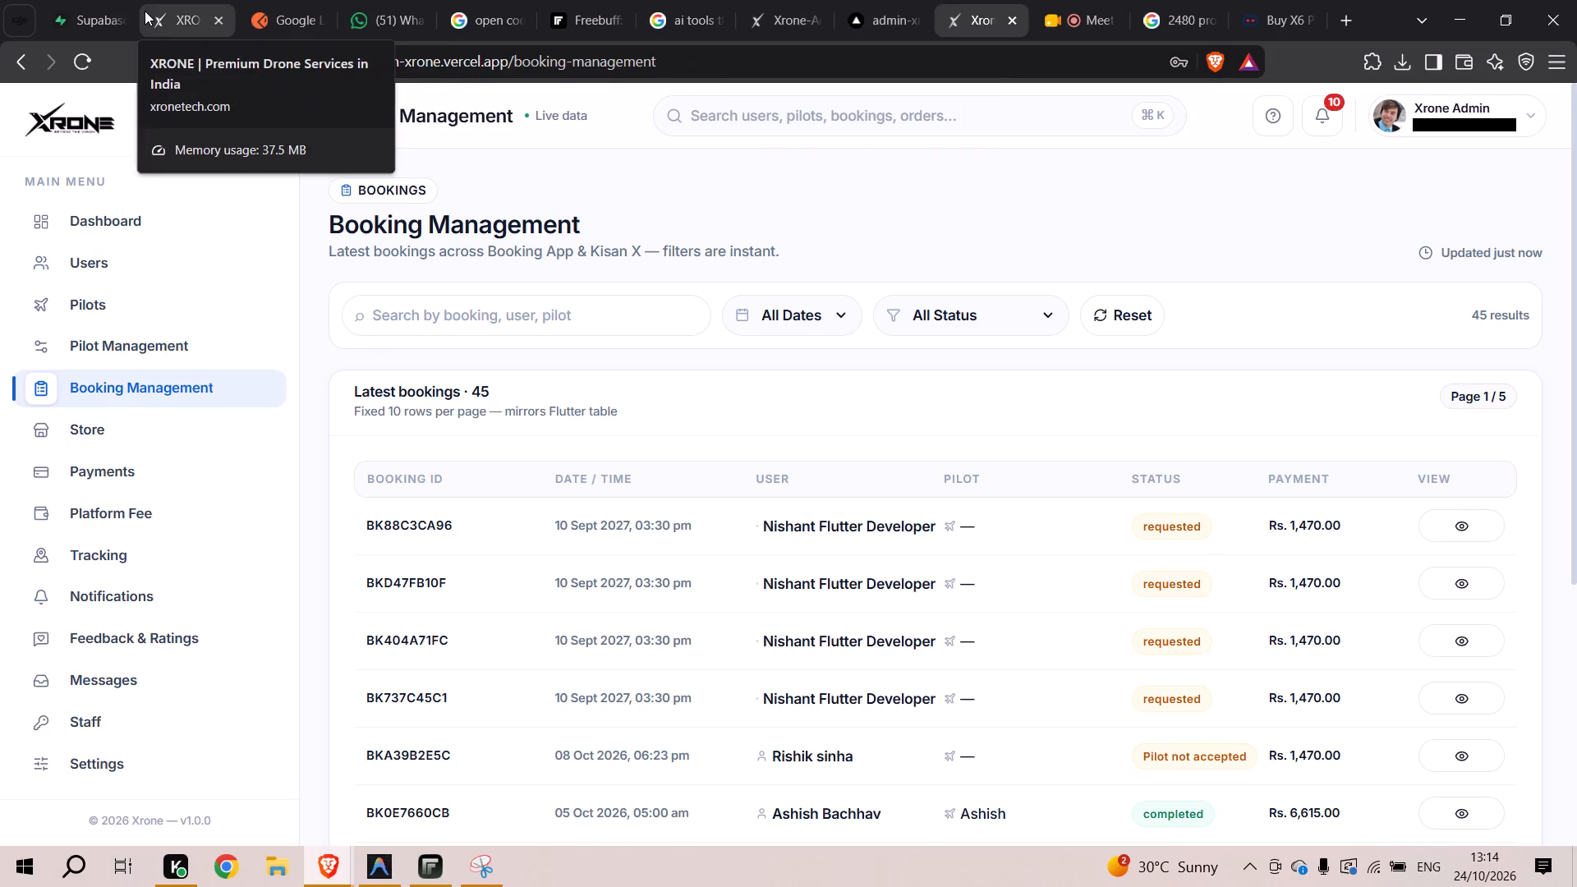
# Open the public site xrone.in in a new browser tab.
pyautogui.click(1354, 13)
pyautogui.press('x')
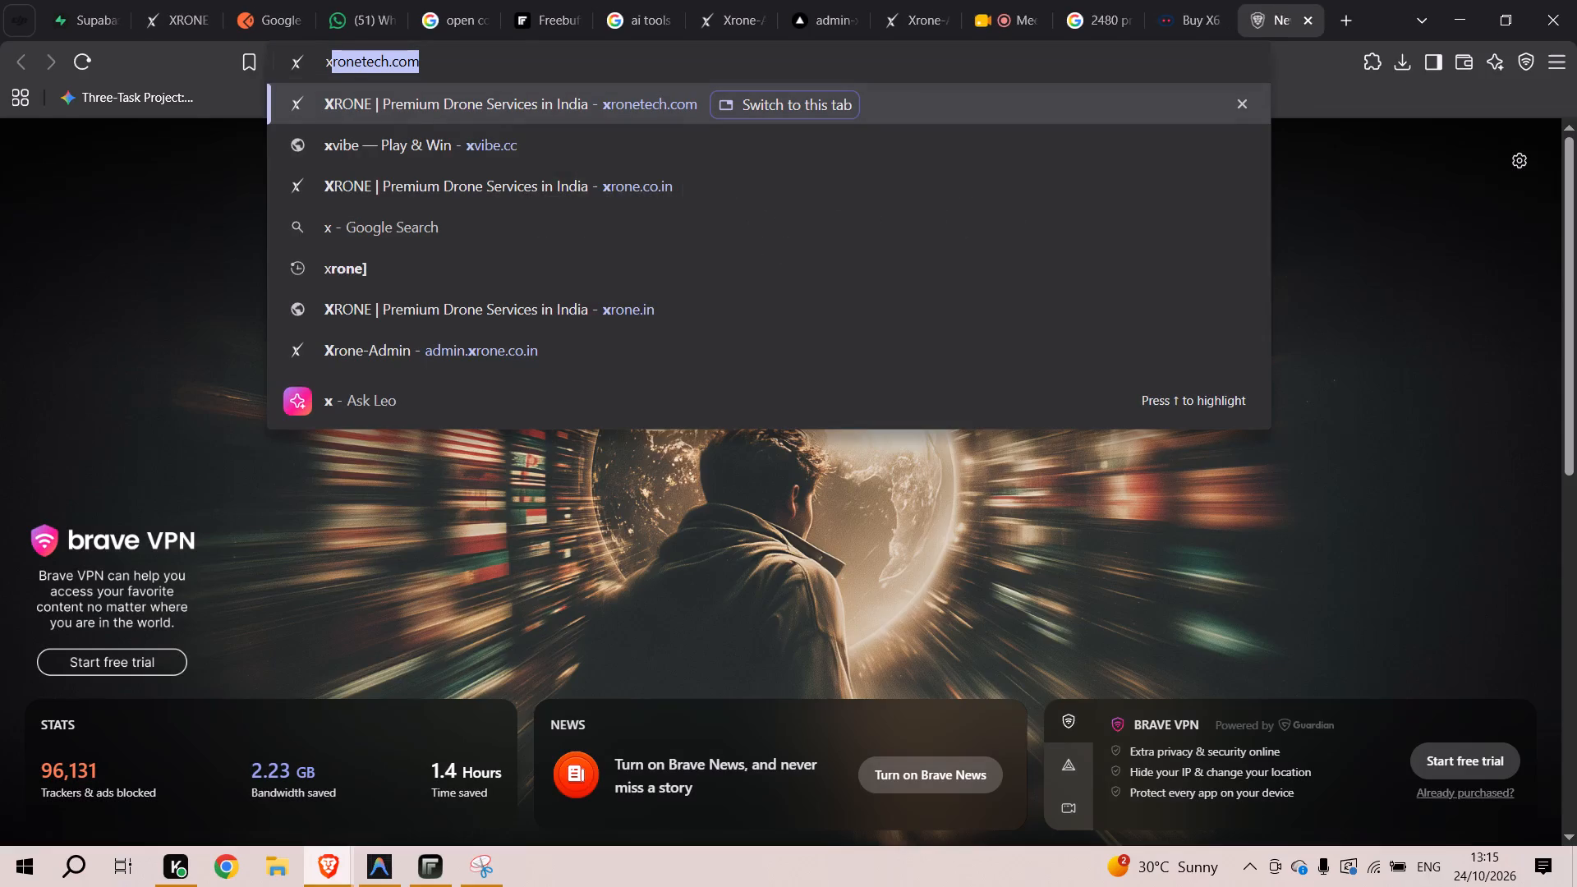
pyautogui.write('rone.in')
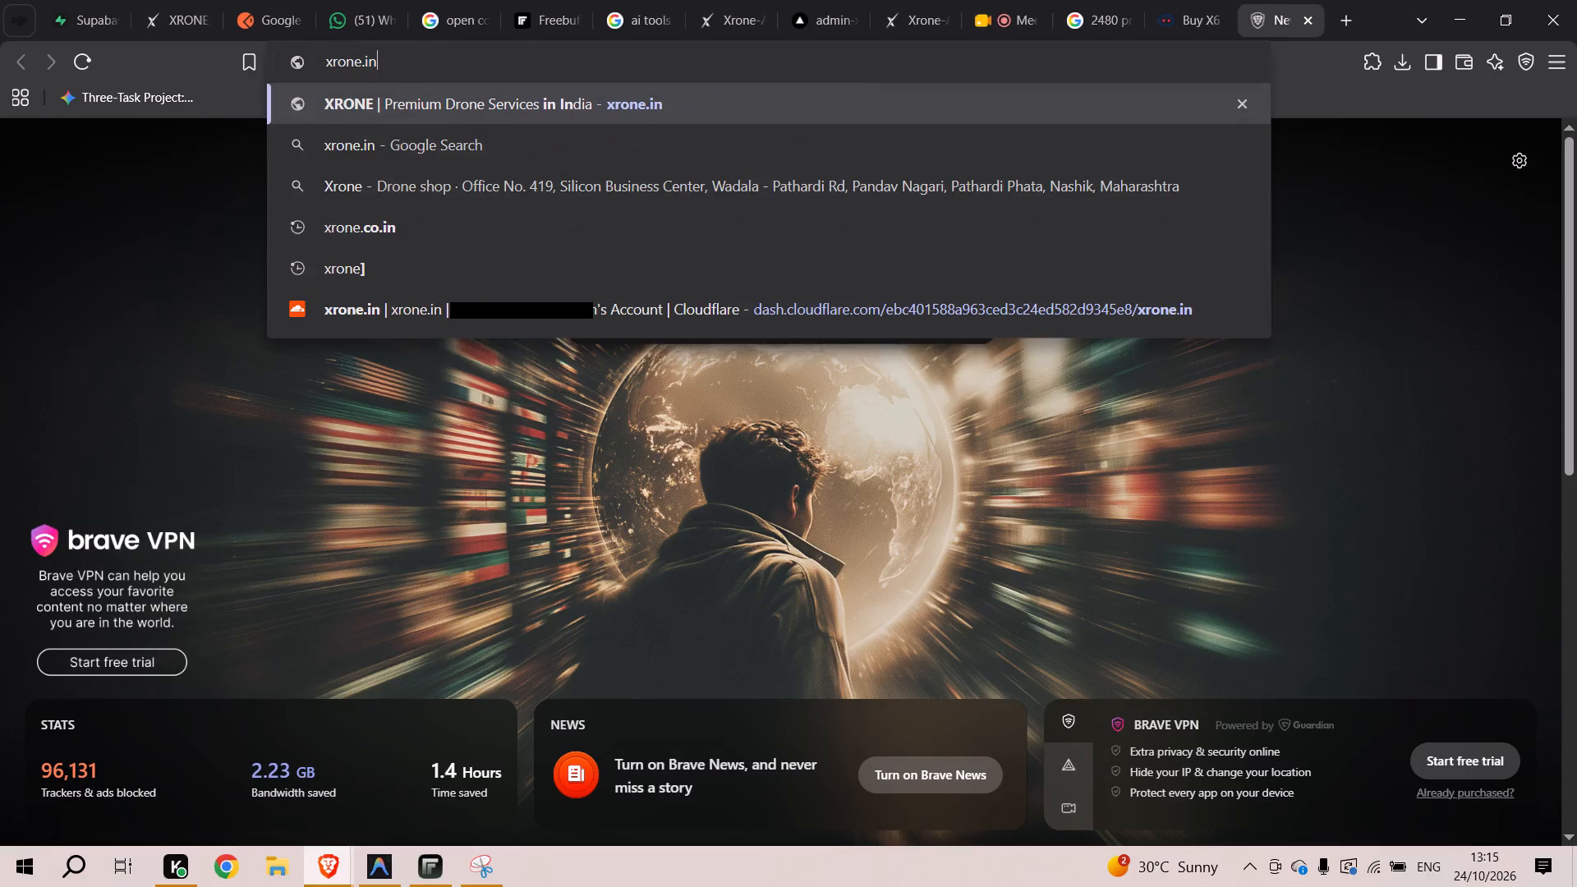
pyautogui.press('Return')
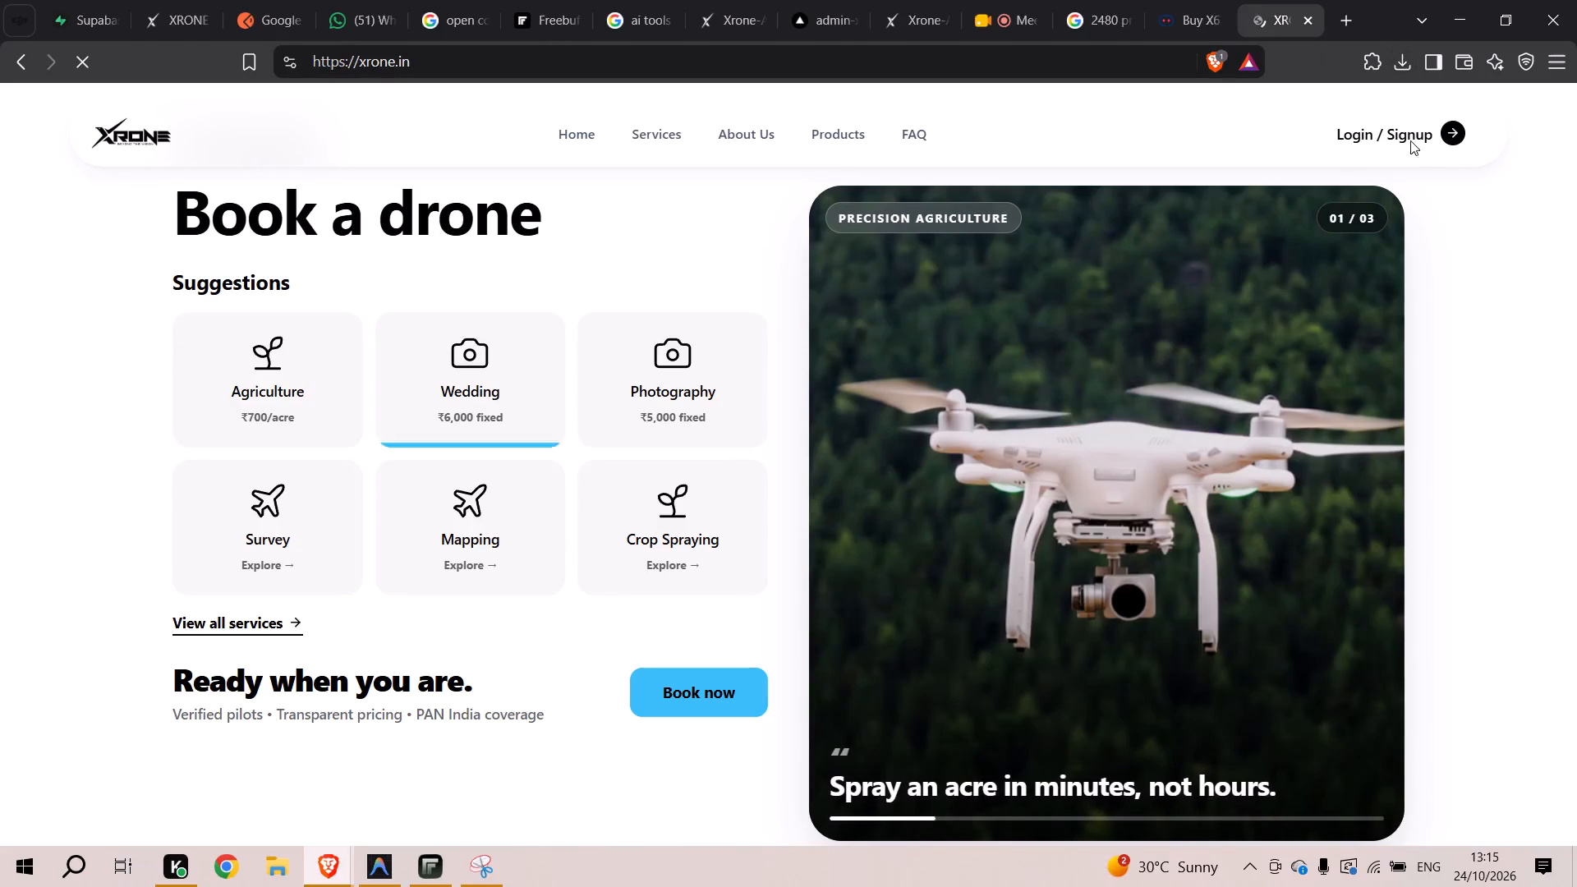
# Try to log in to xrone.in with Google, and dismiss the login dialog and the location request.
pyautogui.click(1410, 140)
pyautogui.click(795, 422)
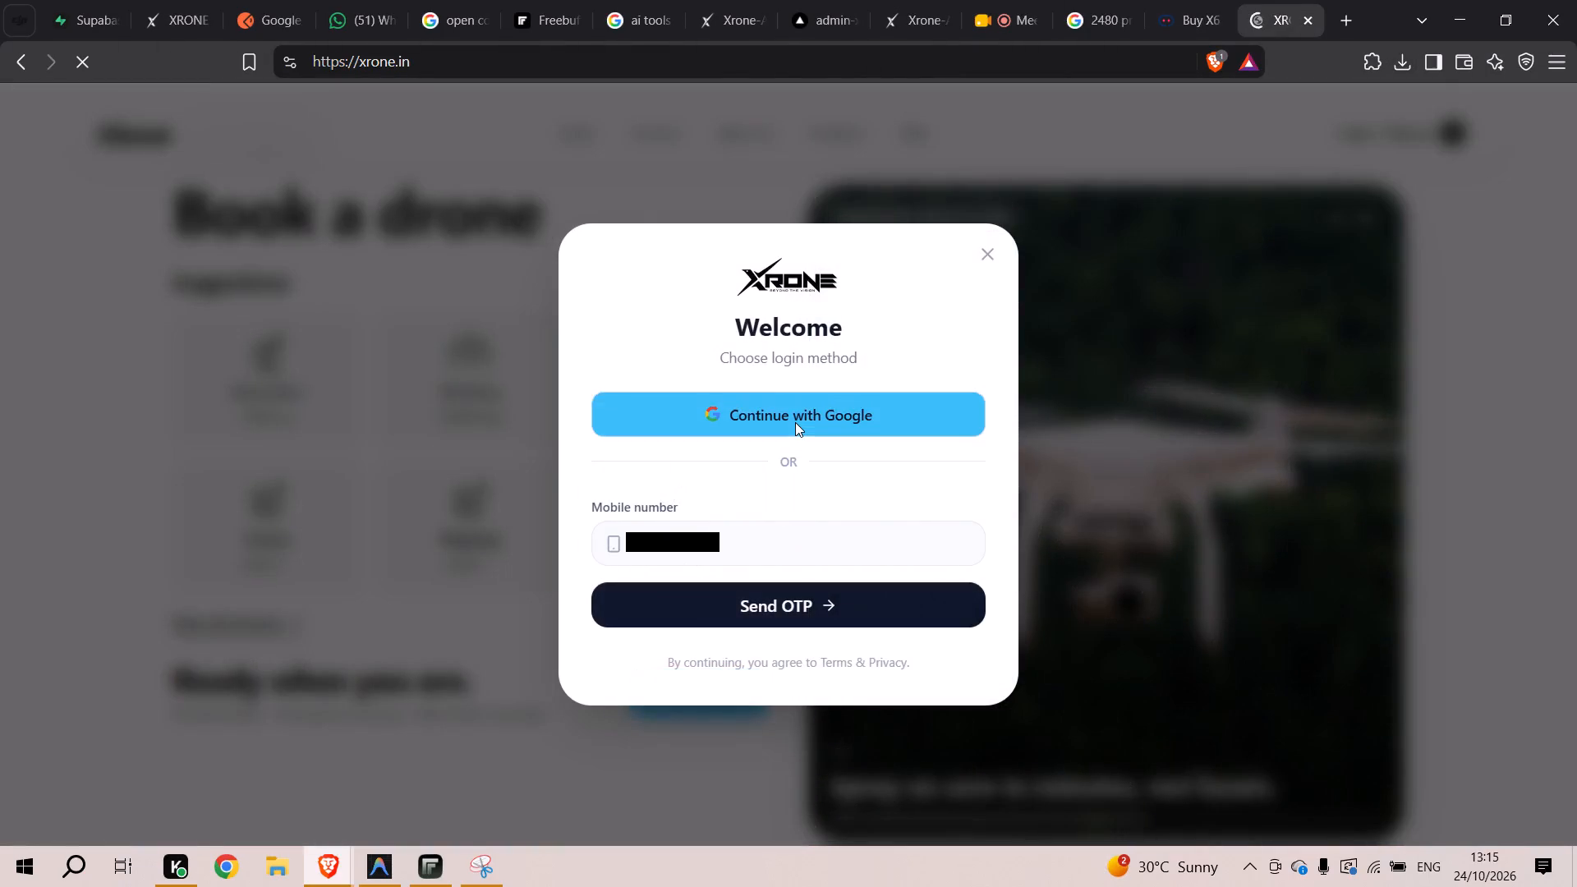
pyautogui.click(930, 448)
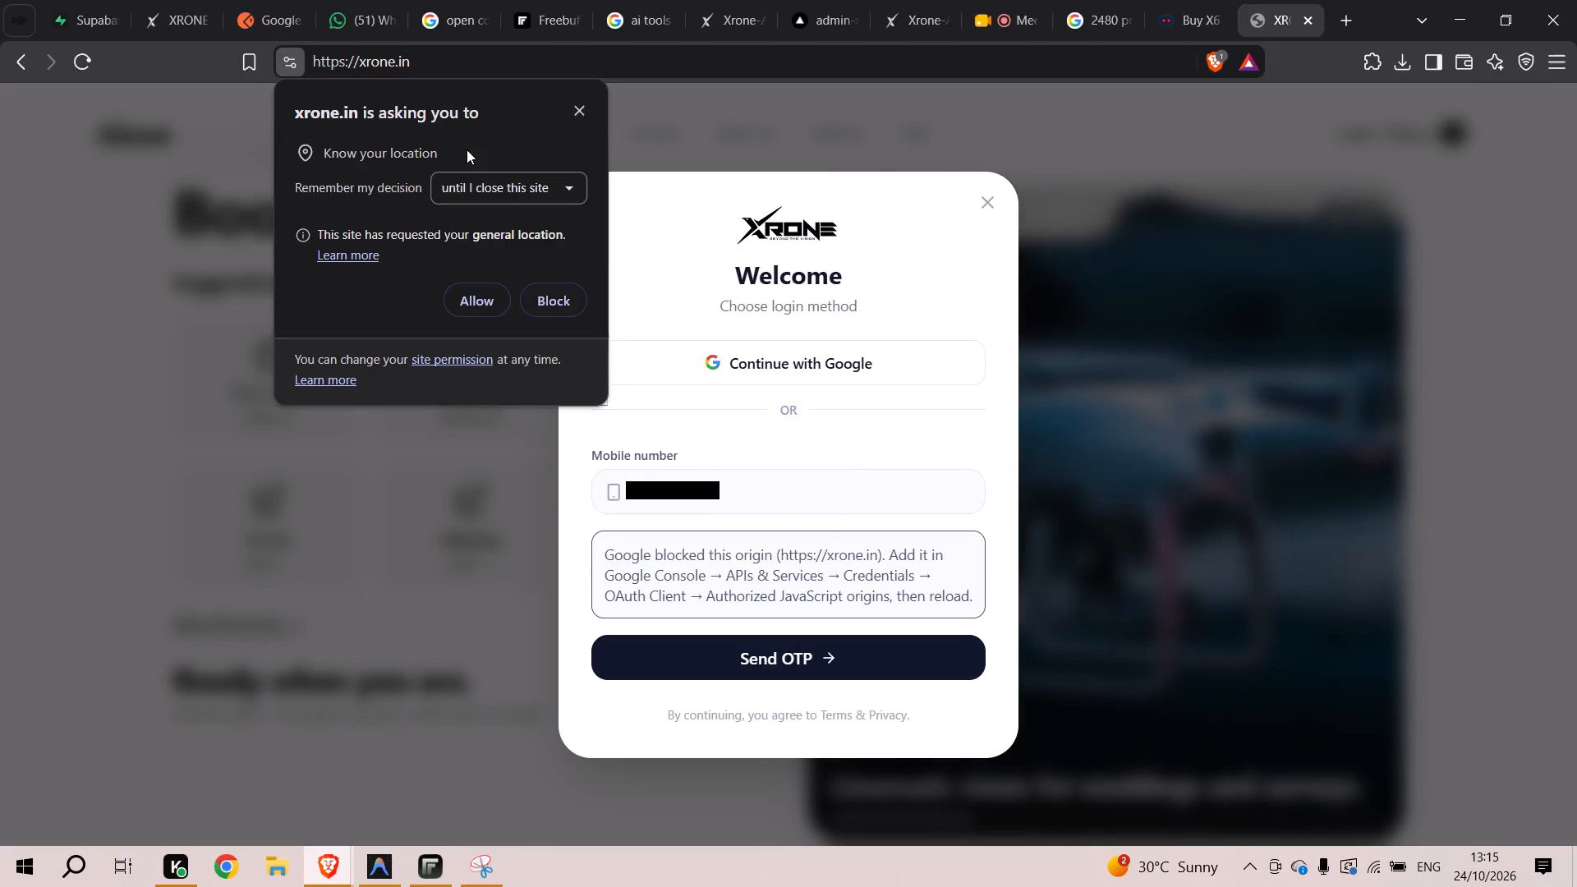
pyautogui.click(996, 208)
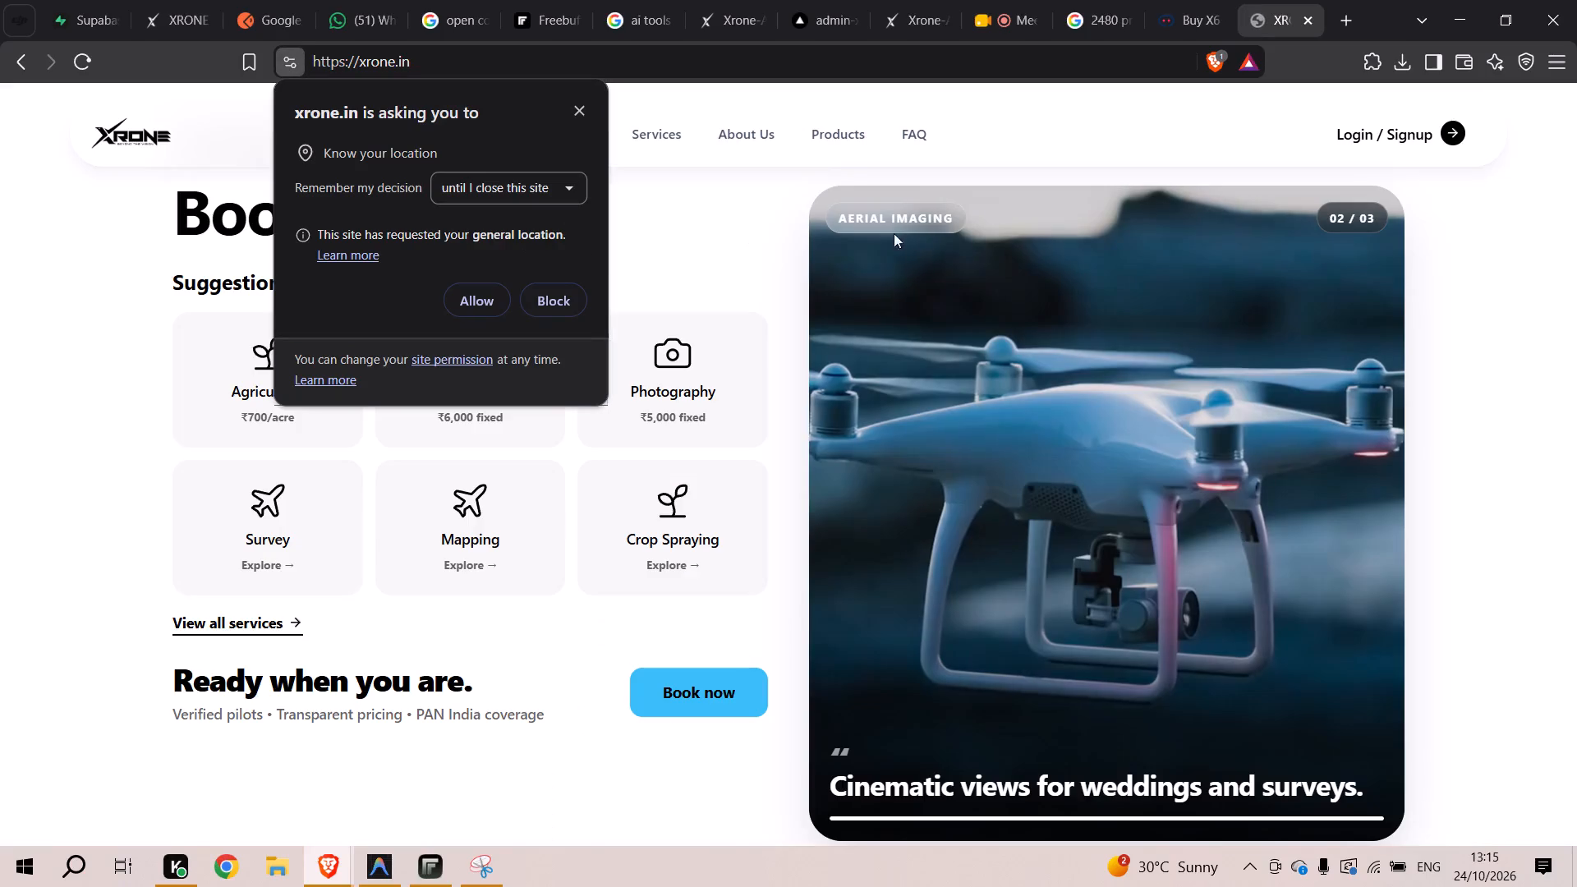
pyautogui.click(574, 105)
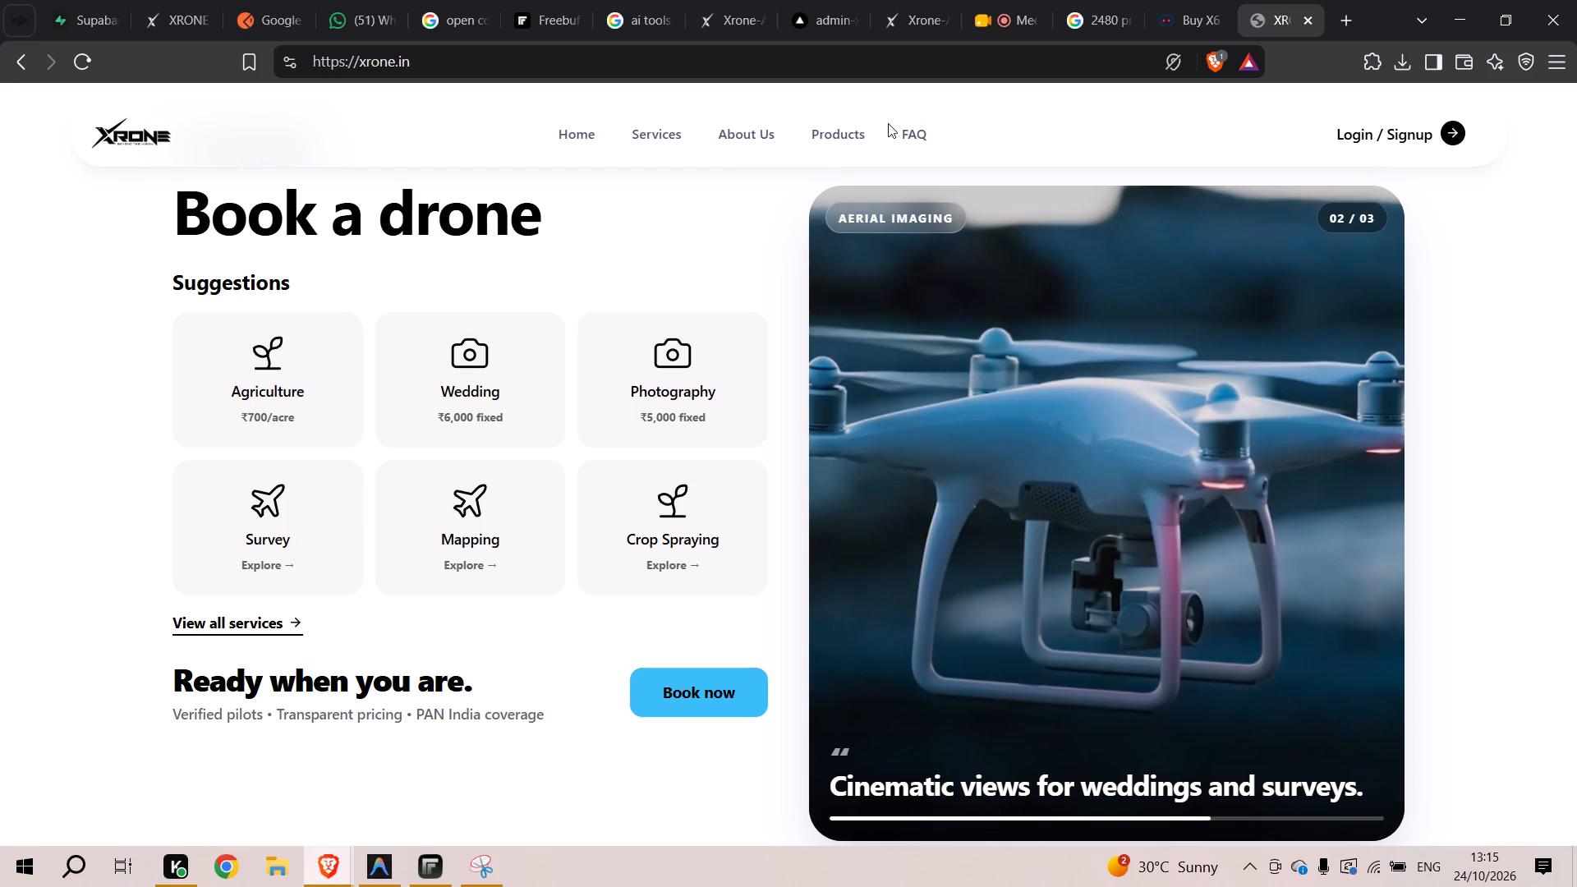
# Start an Agriculture drone booking and allow xrone.in to access the location.
pyautogui.click(287, 370)
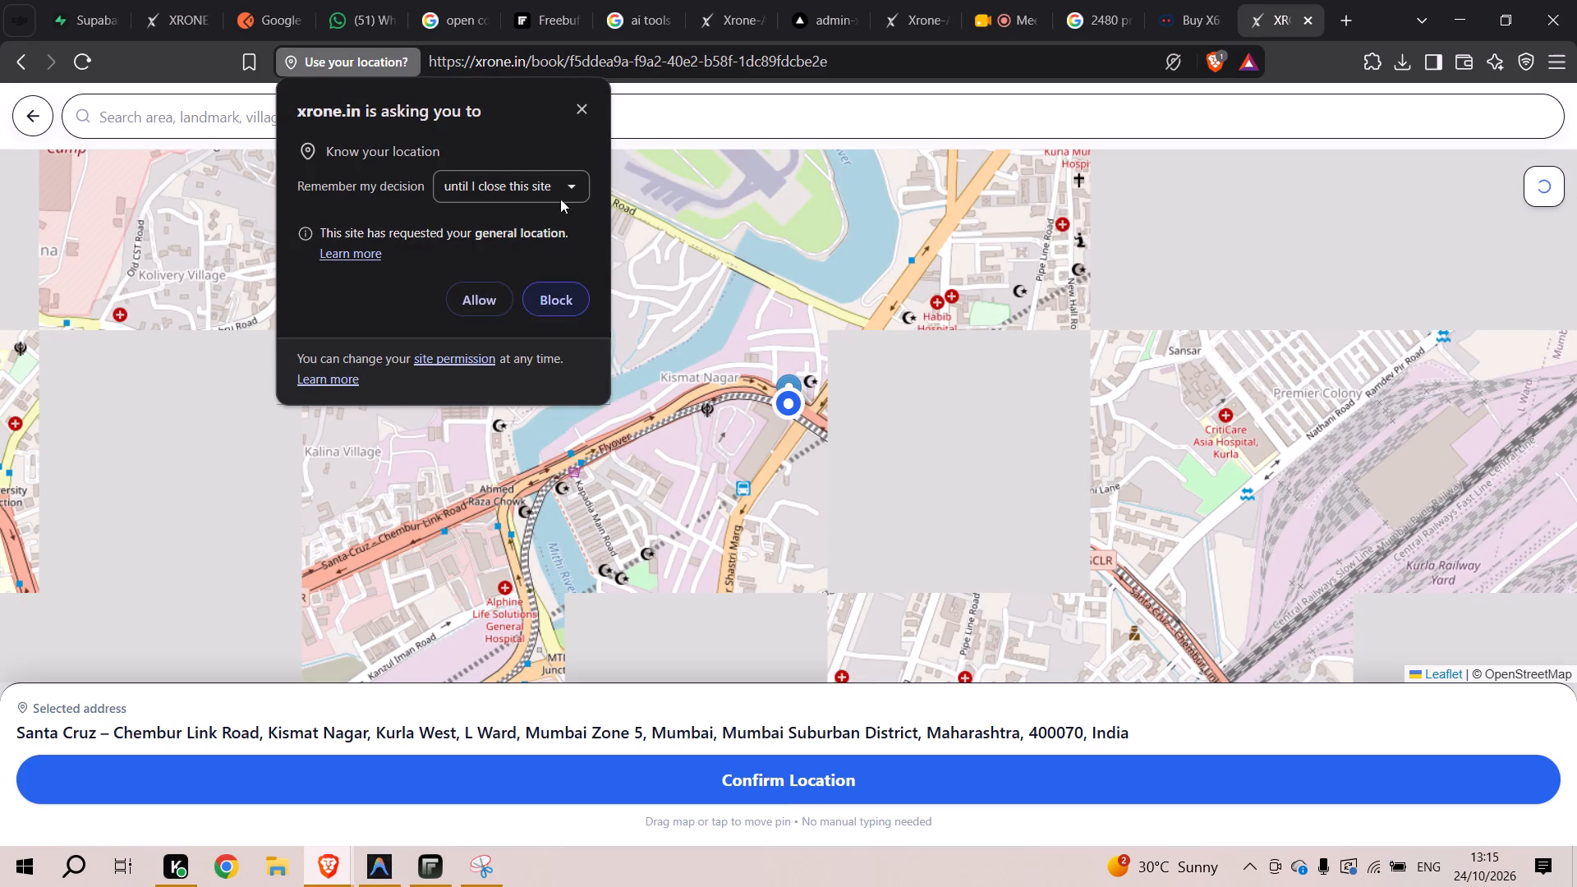
pyautogui.click(494, 296)
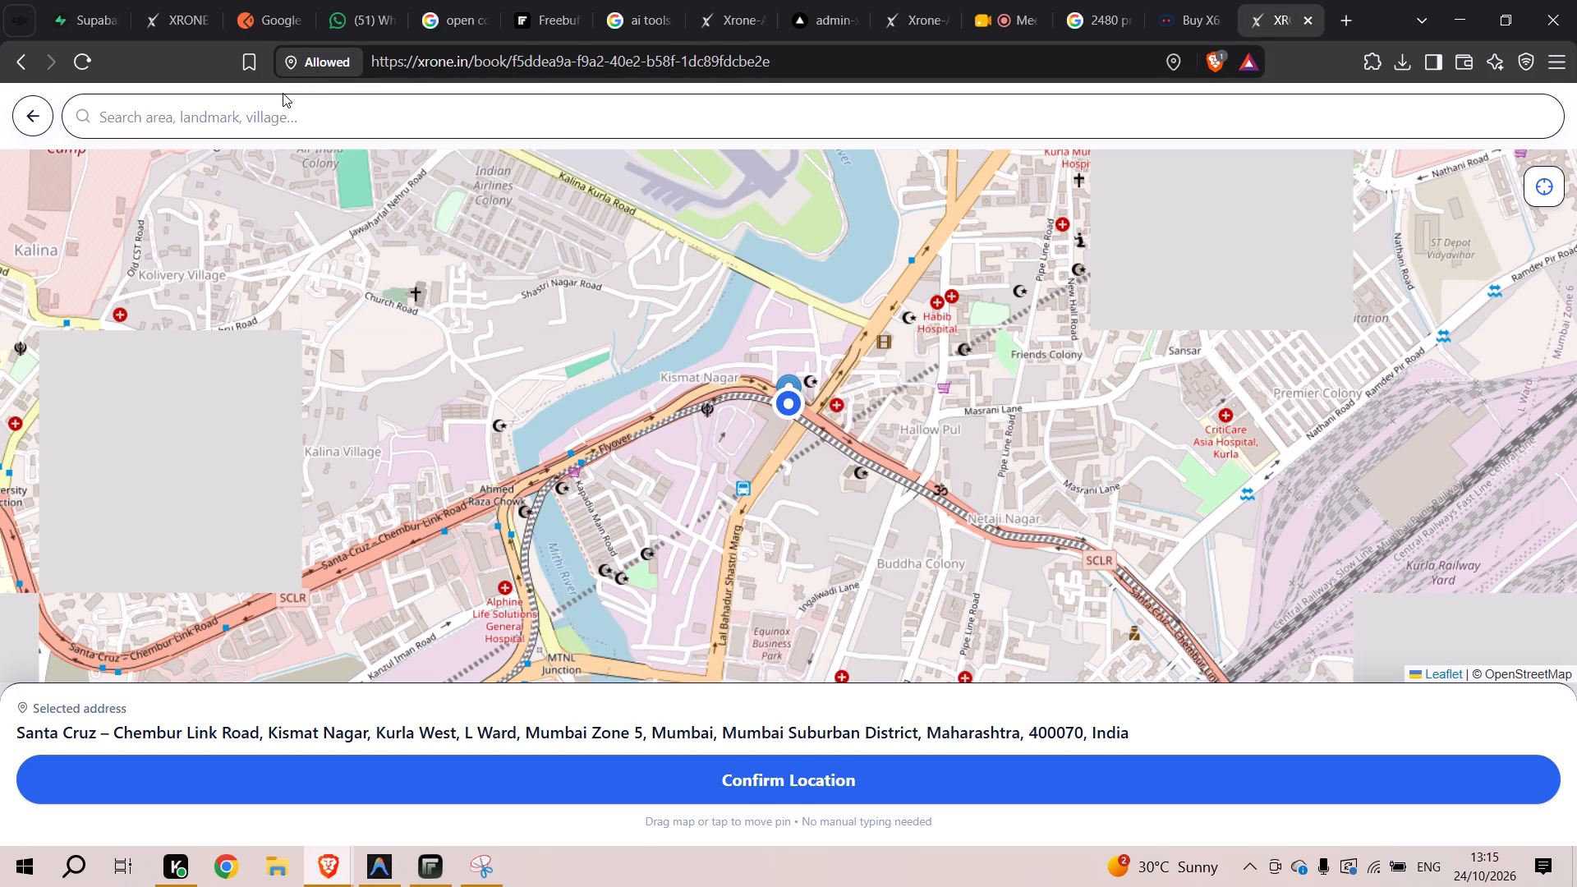
# Toggle the location permission for xrone.in in the browser's site permissions.
pyautogui.click(314, 69)
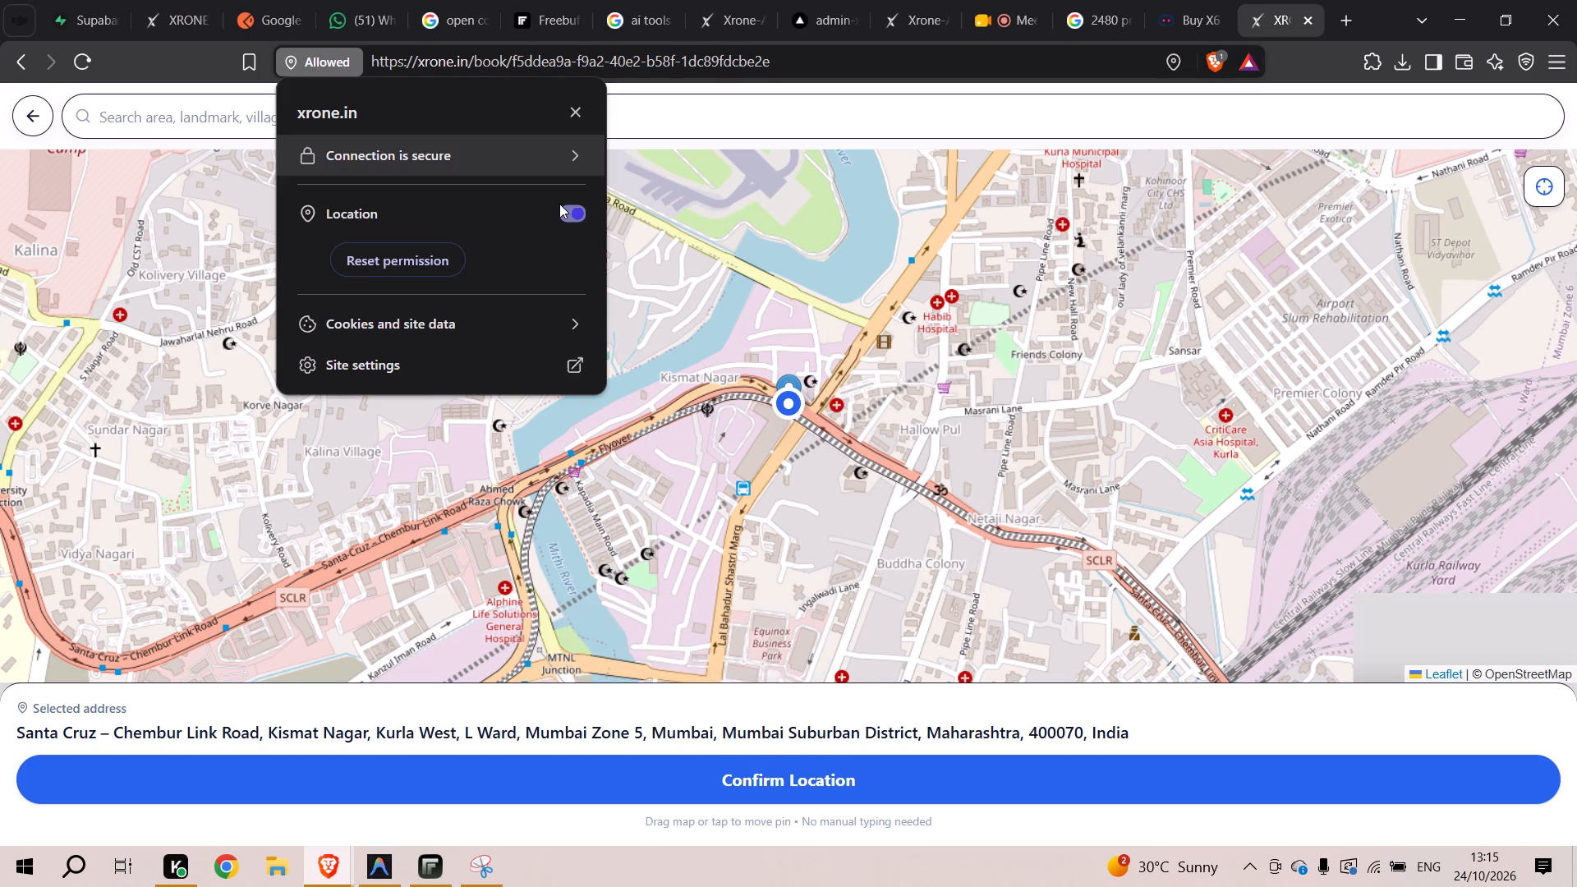
pyautogui.click(571, 215)
pyautogui.click(577, 214)
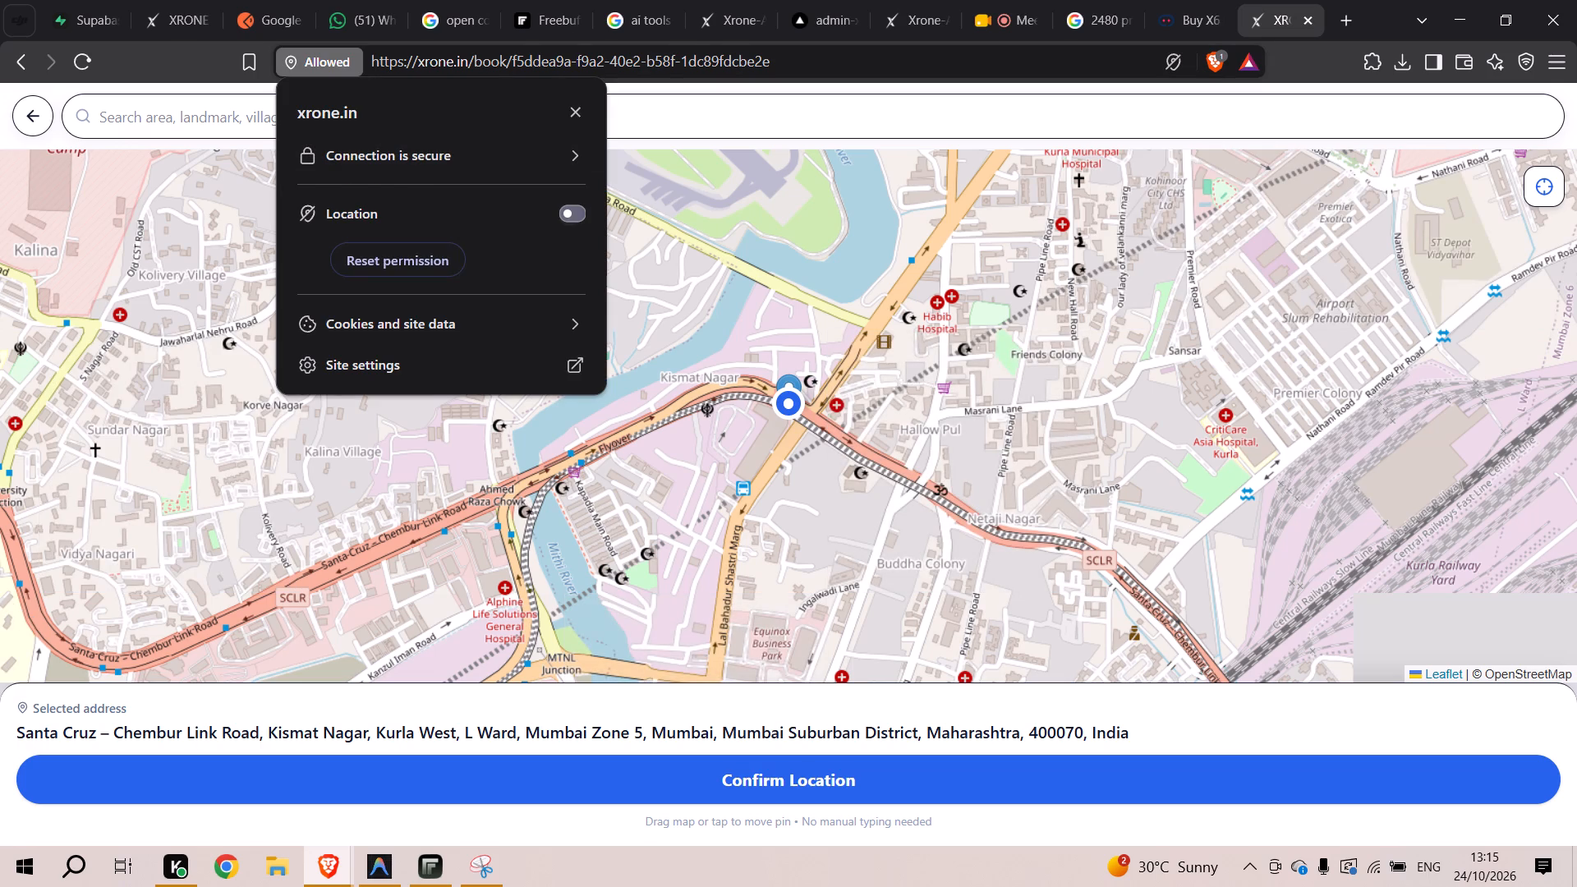